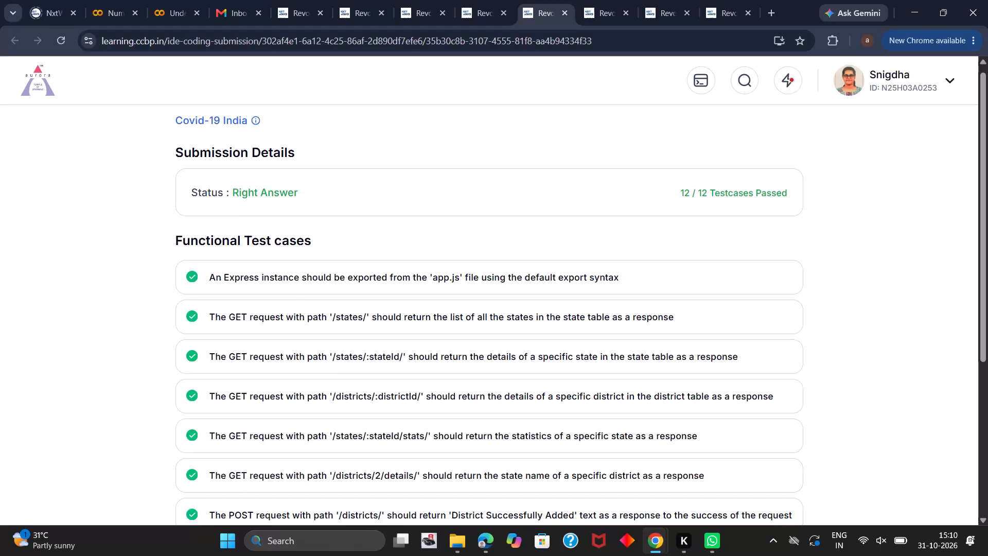
Switch to the learning portal's home page, reload it and complete the Face ID verification.
click(356, 13)
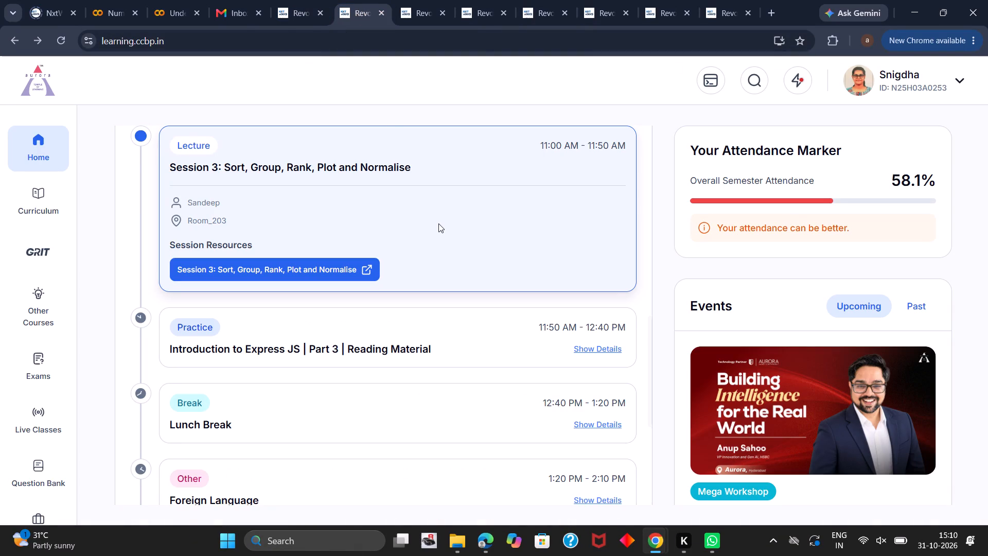
key(ctrl+r)
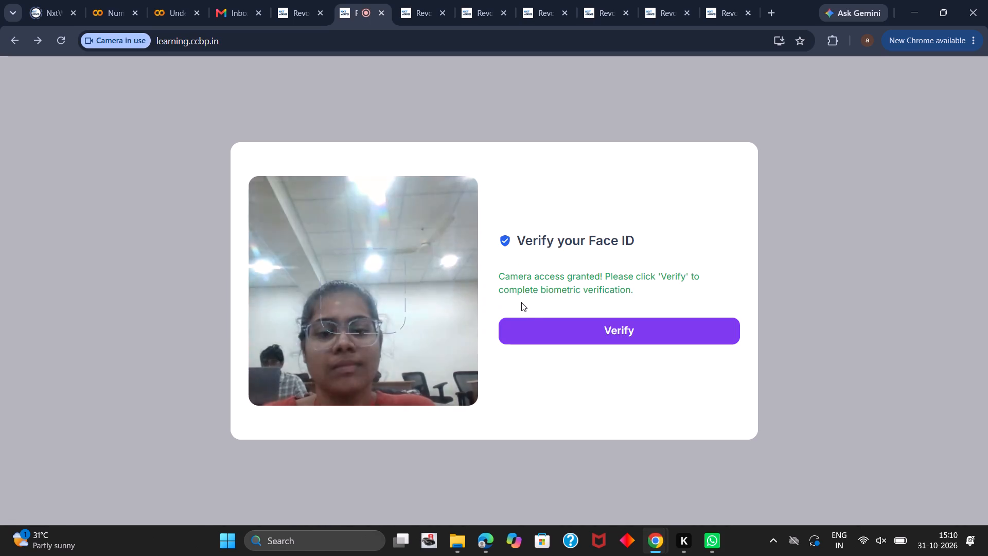
click(538, 325)
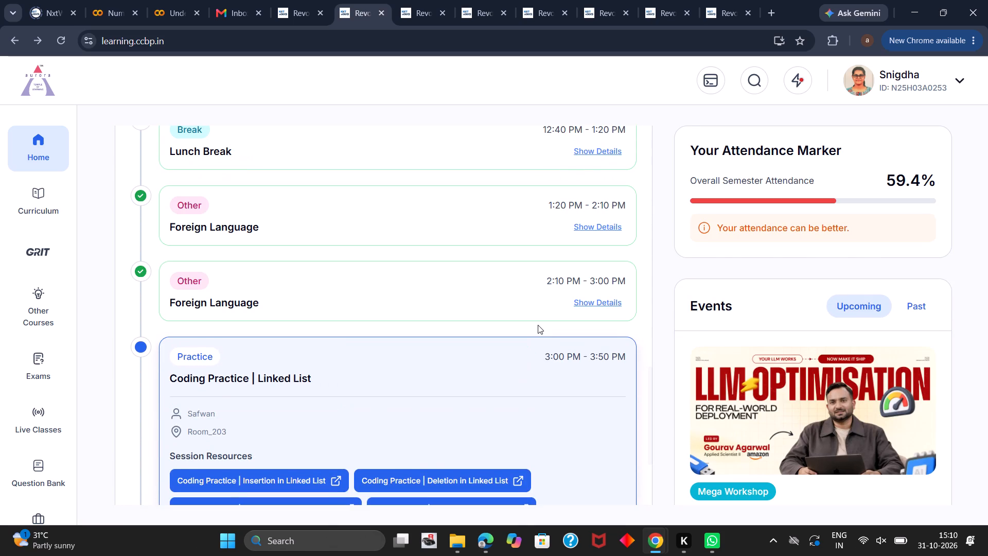
Open the Insertion in Linked List coding practice resource, and from its Module II outline open the Introduction to Linked List MCQ Practice.
scroll(538, 325, down, 3)
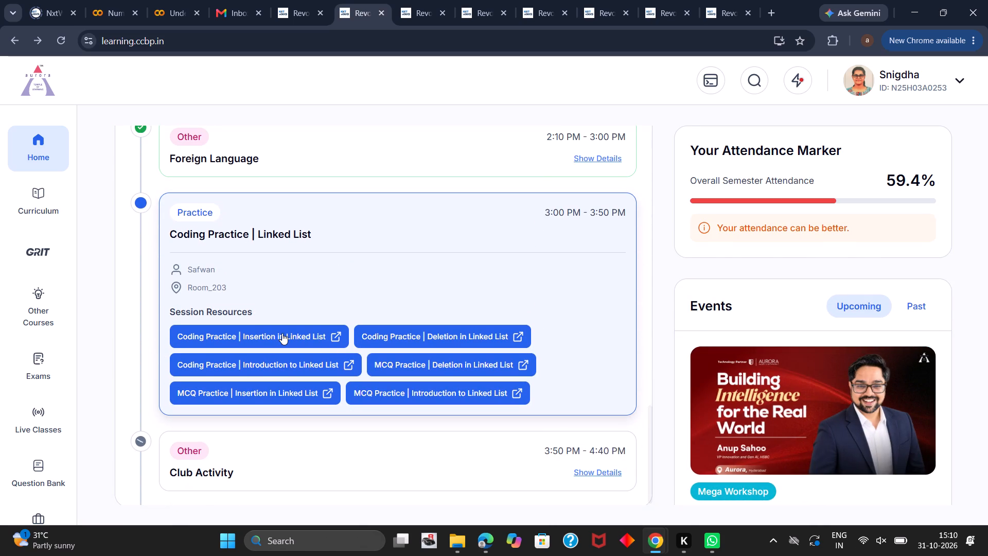
click(282, 333)
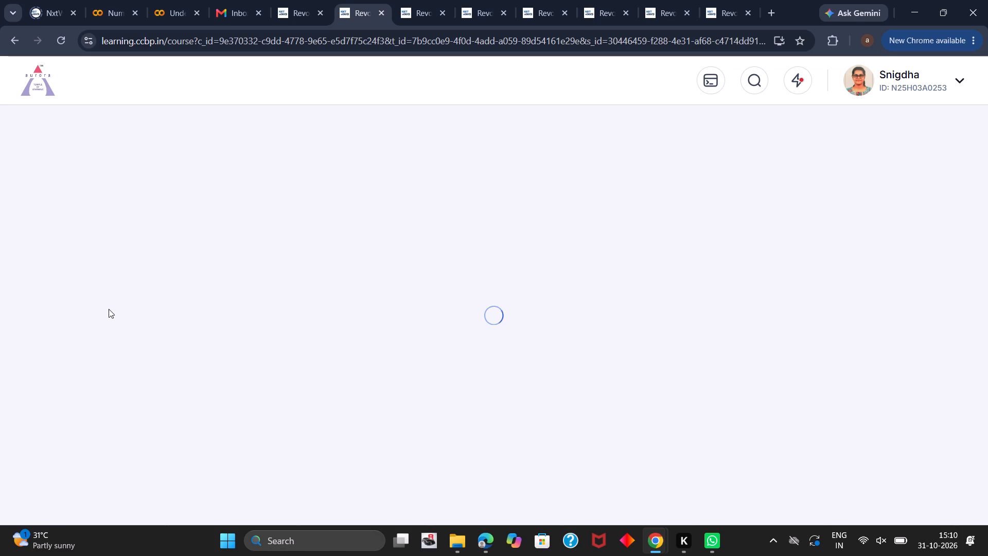
scroll(117, 265, up, 2)
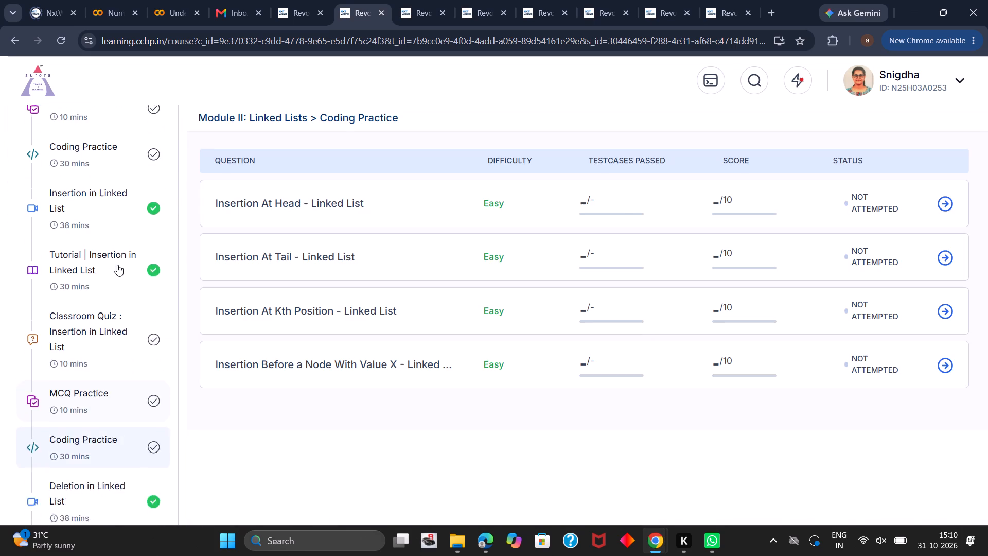
scroll(117, 265, up, 4)
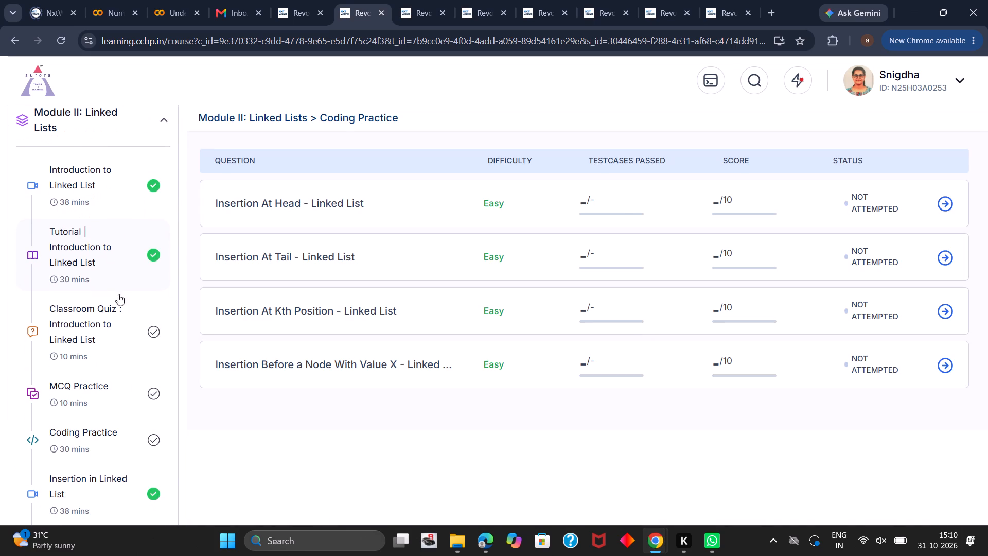
click(125, 384)
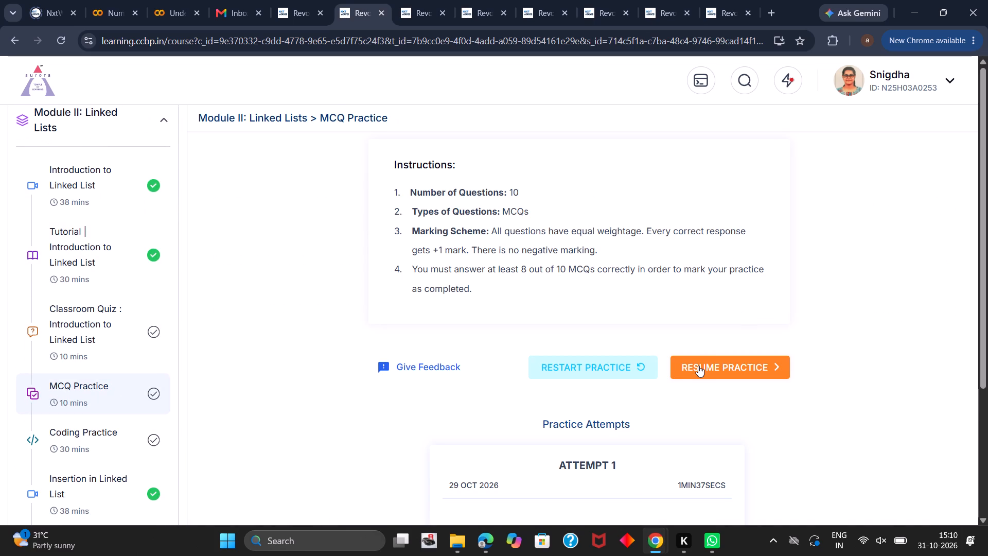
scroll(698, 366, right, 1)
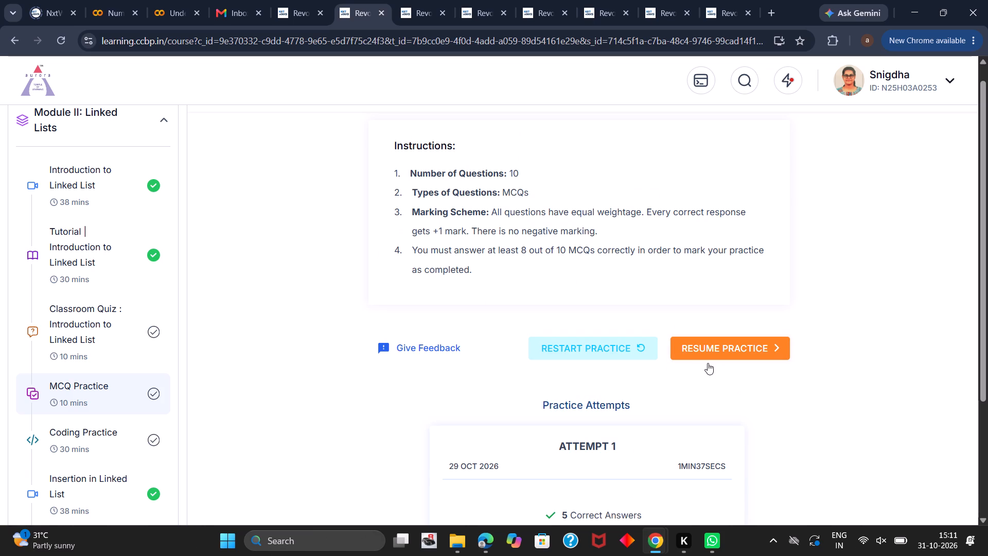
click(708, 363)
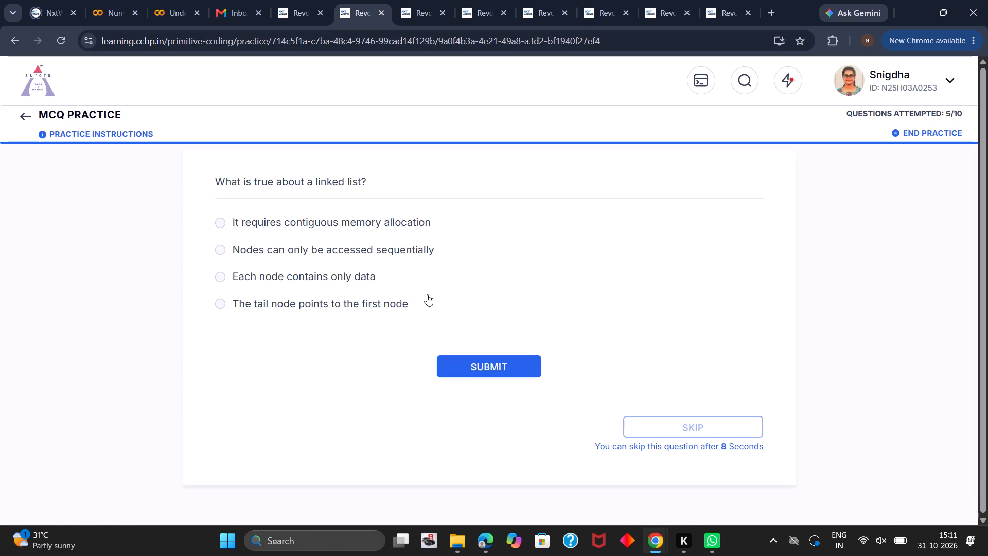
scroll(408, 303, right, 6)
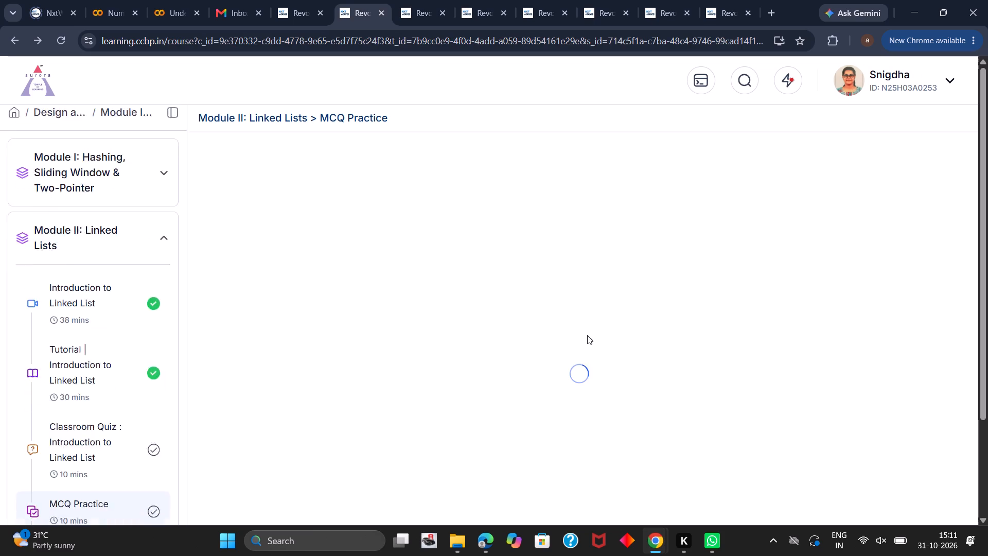
Restart the Introduction to Linked List MCQ practice as a new attempt.
click(585, 366)
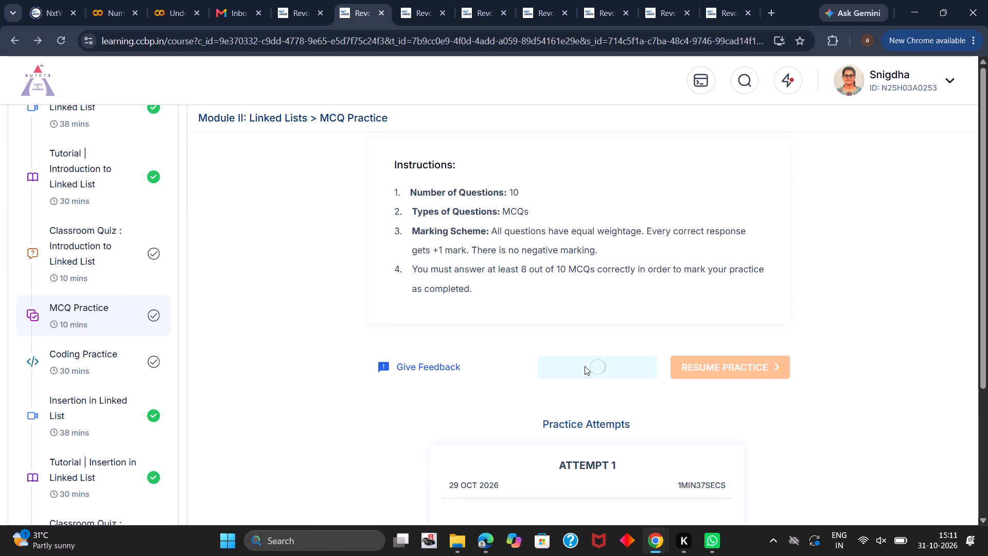
Answer the linked list length question with "By multiplying the size of the head node with the number of nodes" and continue.
click(456, 276)
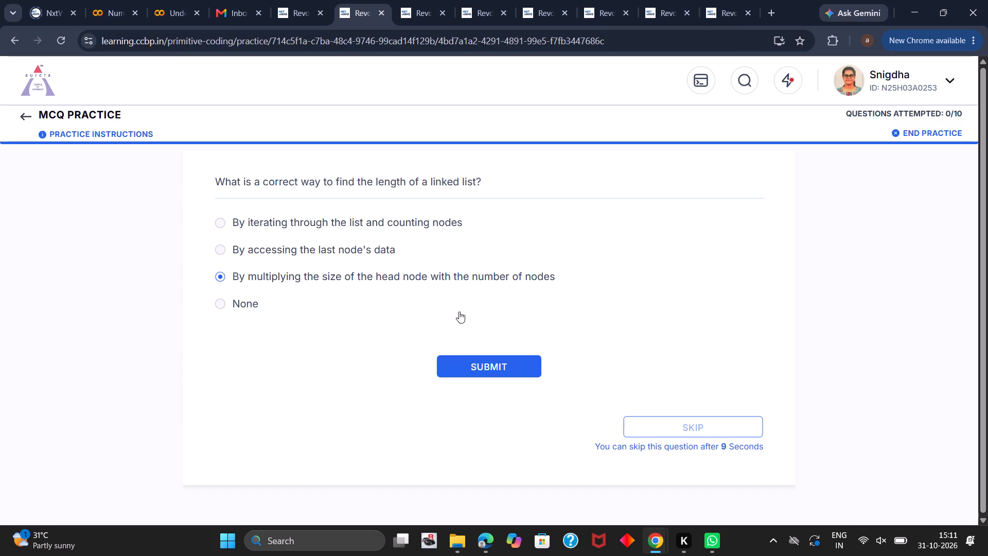
click(462, 368)
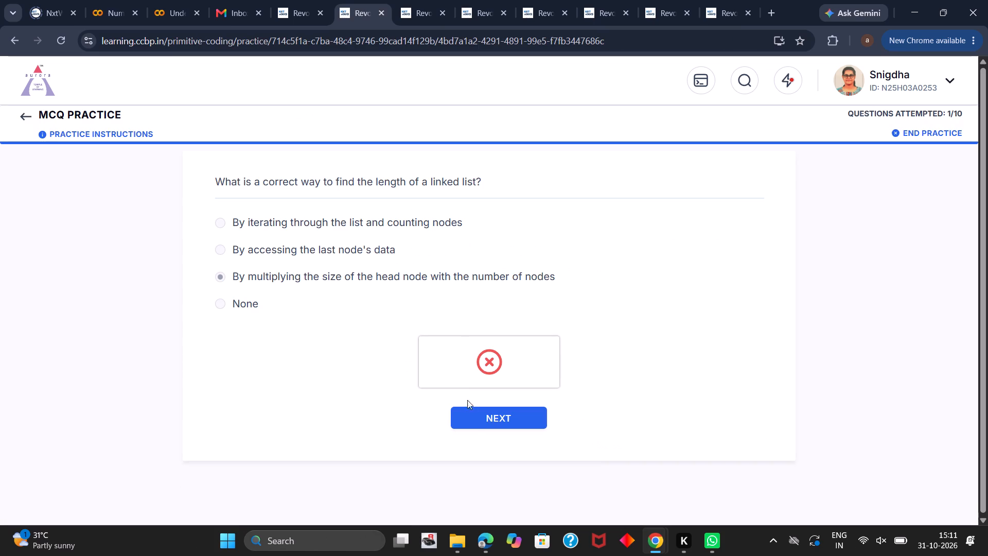
click(472, 418)
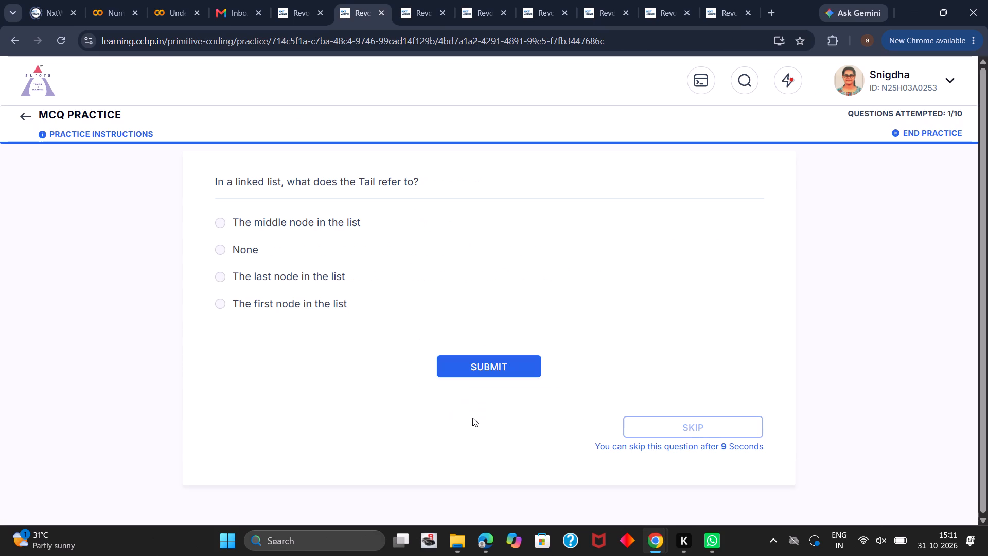
Answer what the Tail refers to with "The last node in the list" and continue to the next question.
click(324, 282)
click(461, 365)
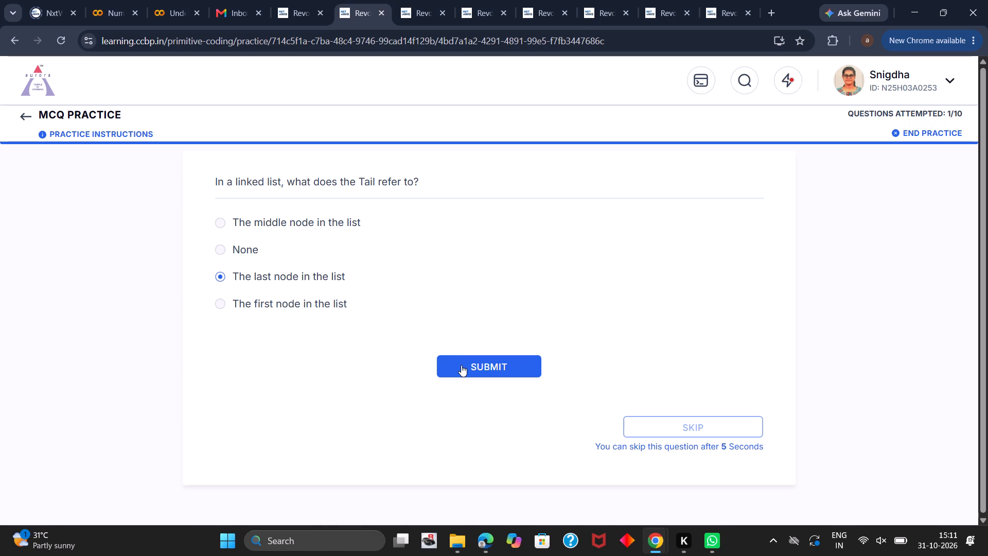
click(471, 415)
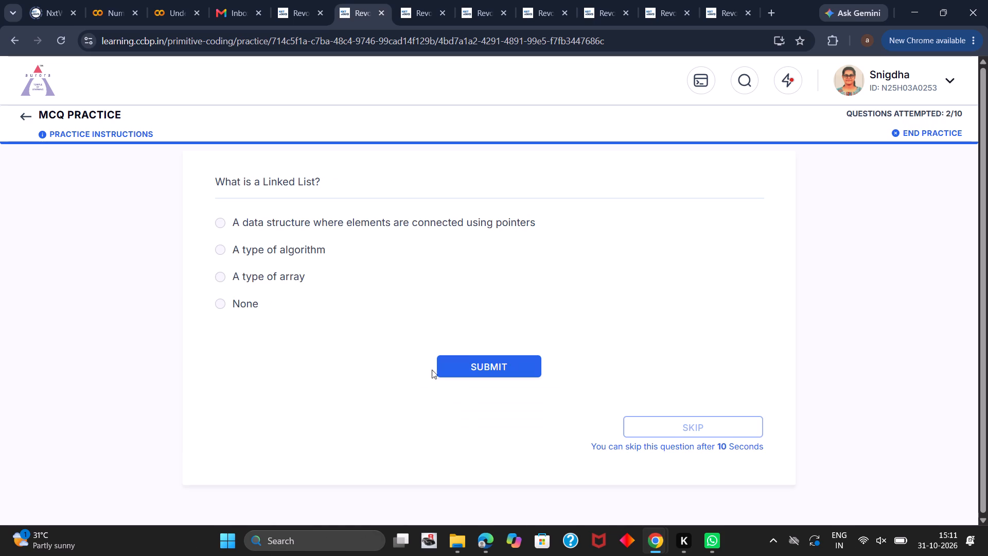
Answer "What is a Linked List?" with "A data structure where elements are connected using pointers" and continue.
click(337, 220)
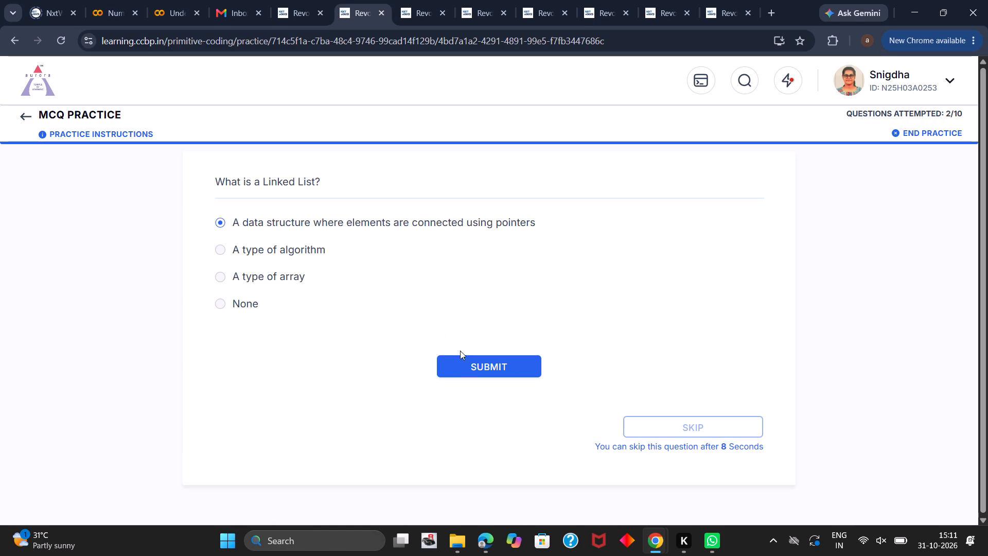
click(462, 371)
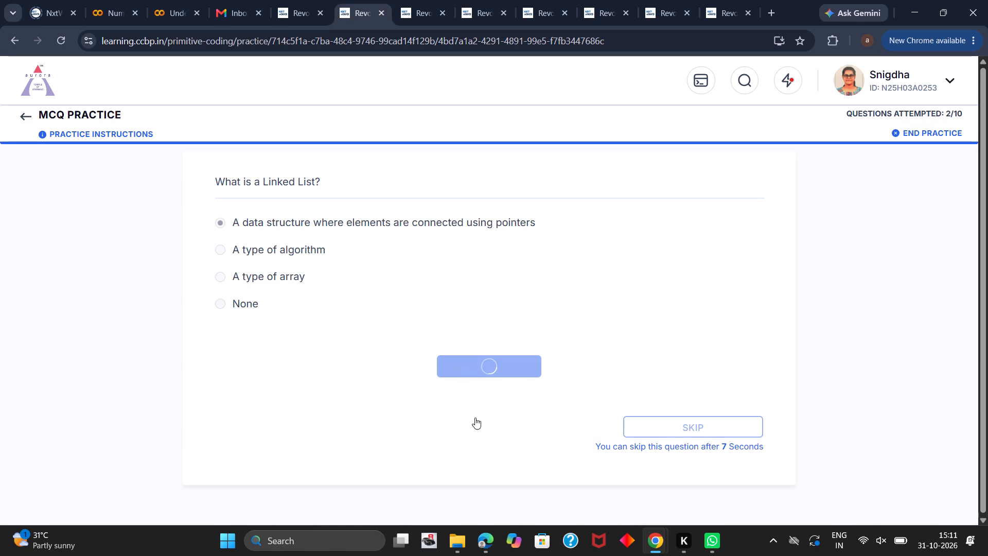
click(474, 416)
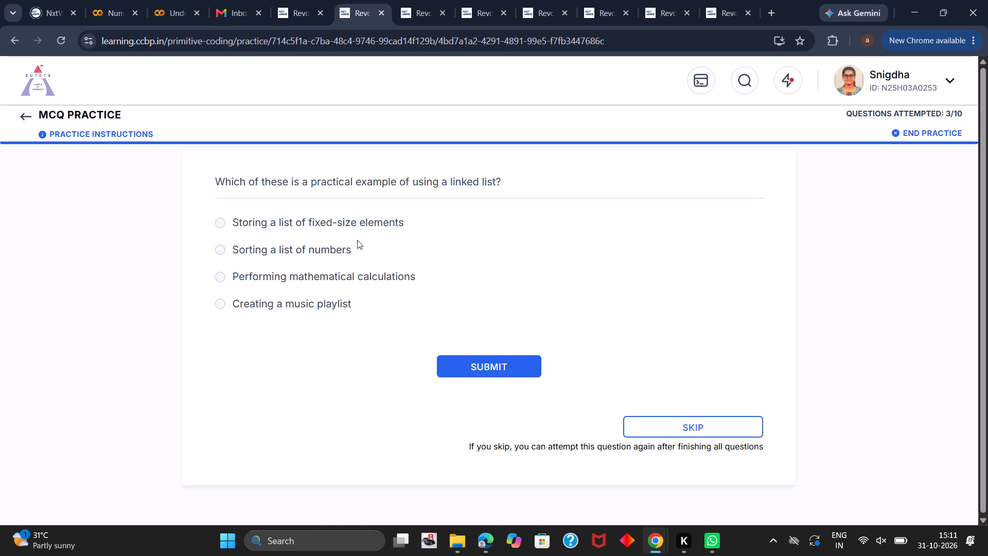
Answer the practical example question with "Creating a music playlist" and continue to the next question.
click(331, 308)
click(471, 365)
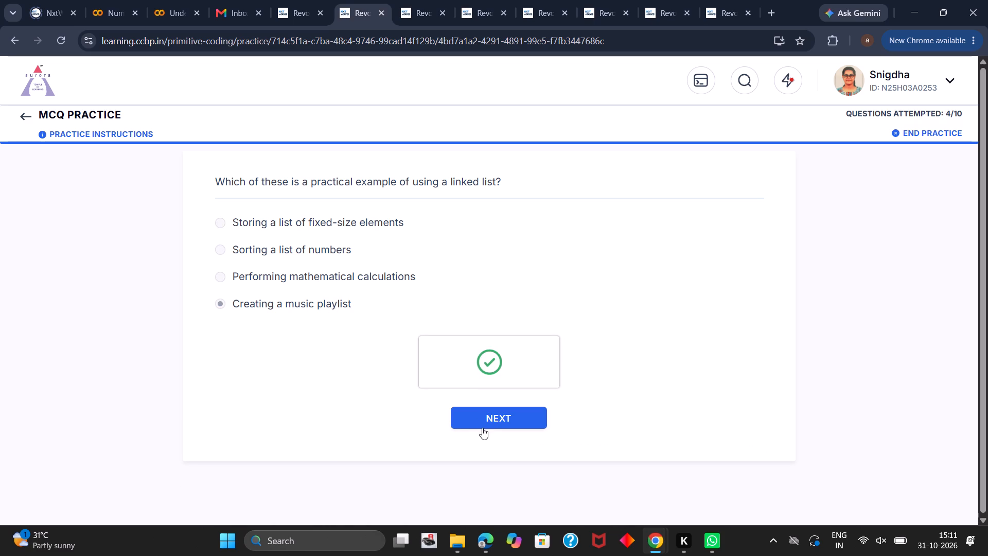
click(482, 418)
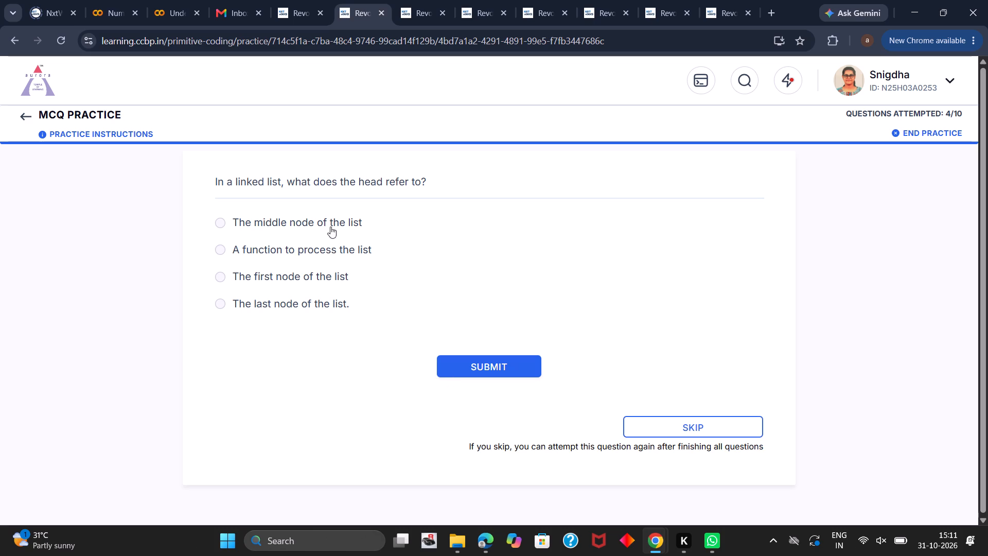
Answer what the head refers to with "The first node of the list" and continue to the next question.
click(328, 286)
click(463, 362)
click(469, 415)
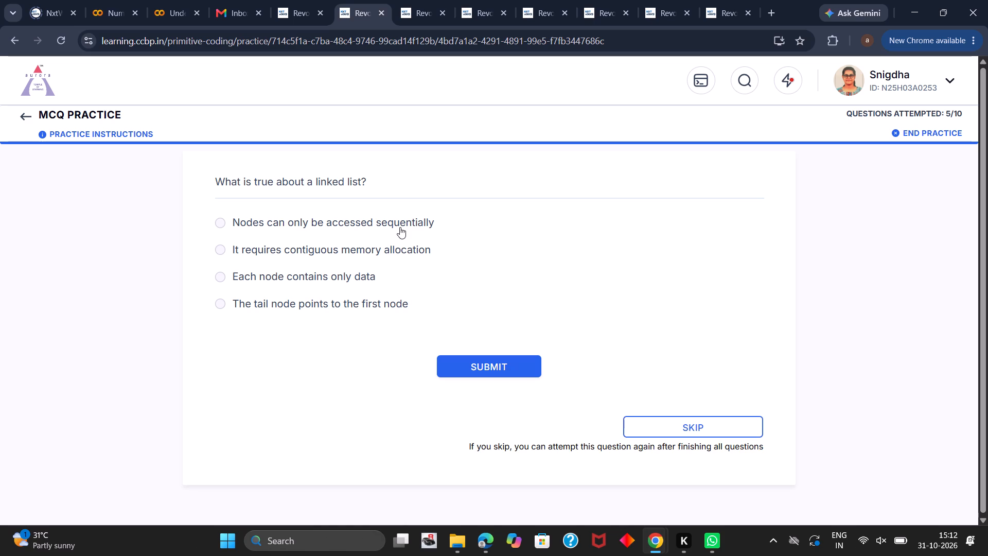
Answer "What is true about a linked list?" with "Nodes can only be accessed sequentially" and continue.
click(400, 227)
click(456, 364)
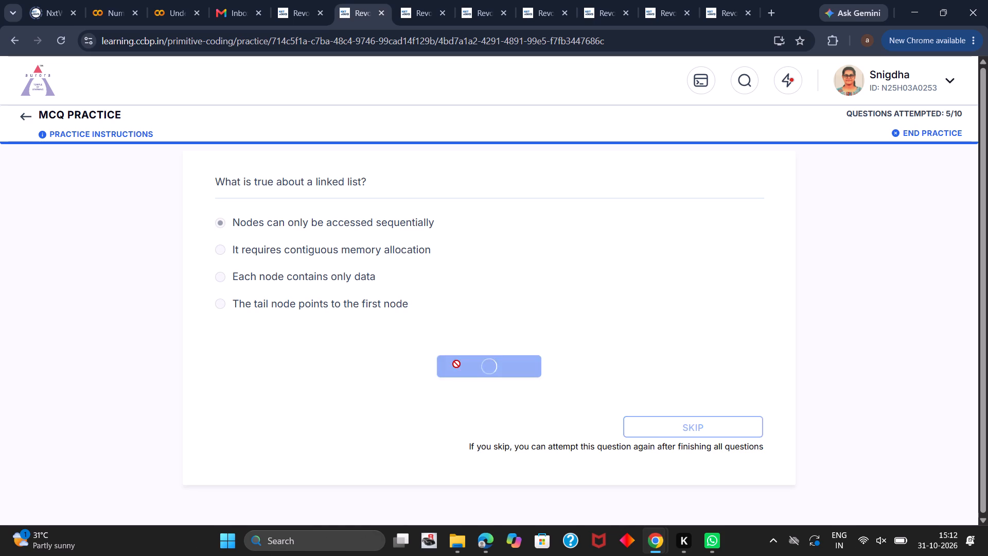
click(471, 415)
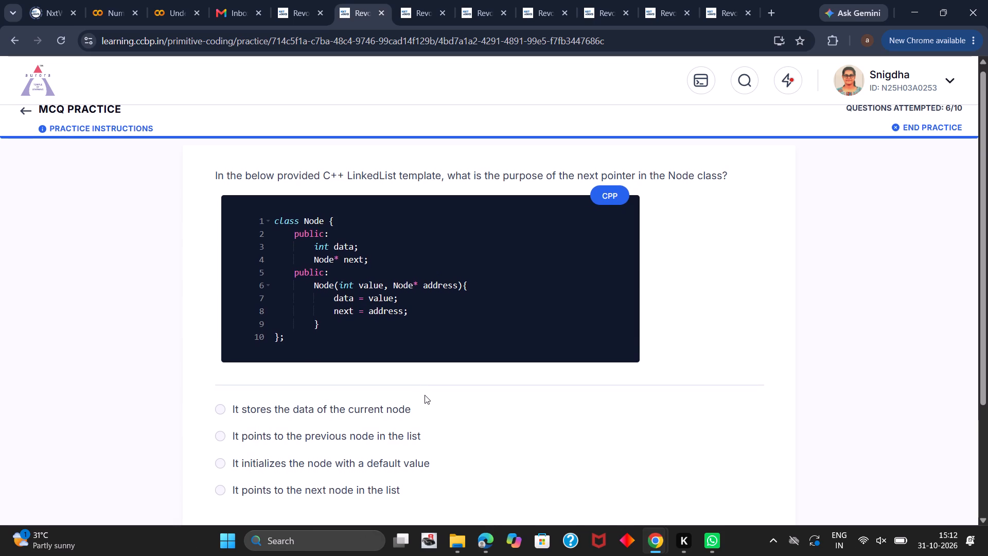
Answer the C++ Node class next pointer question with "It points to the next node in the list" and continue.
scroll(425, 395, down, 1)
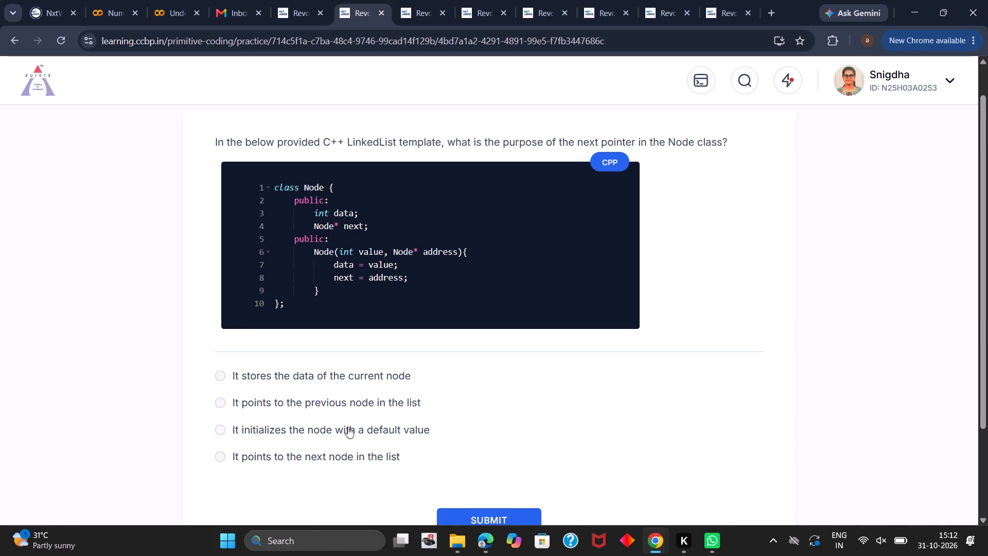
click(356, 454)
scroll(444, 488, down, 1)
click(460, 487)
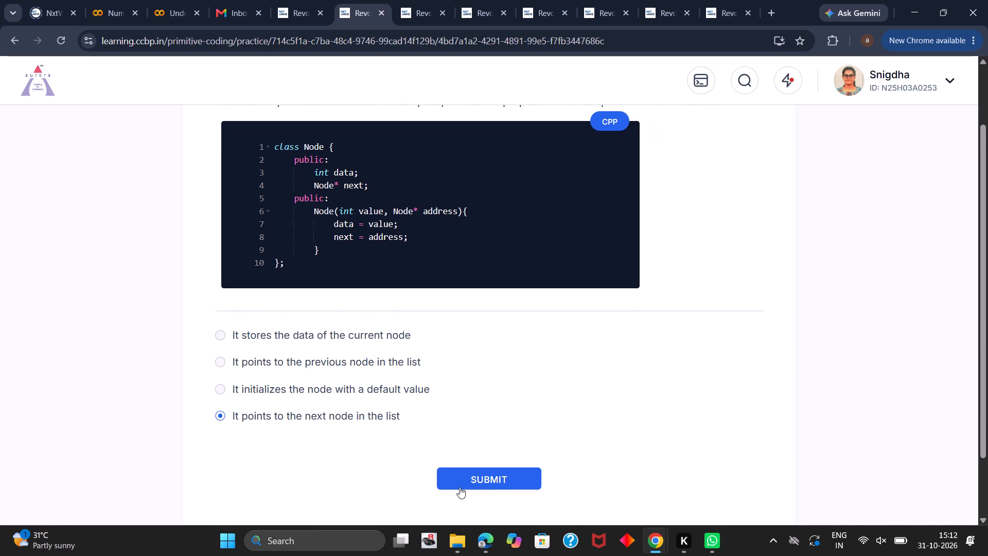
scroll(480, 502, down, 1)
click(475, 485)
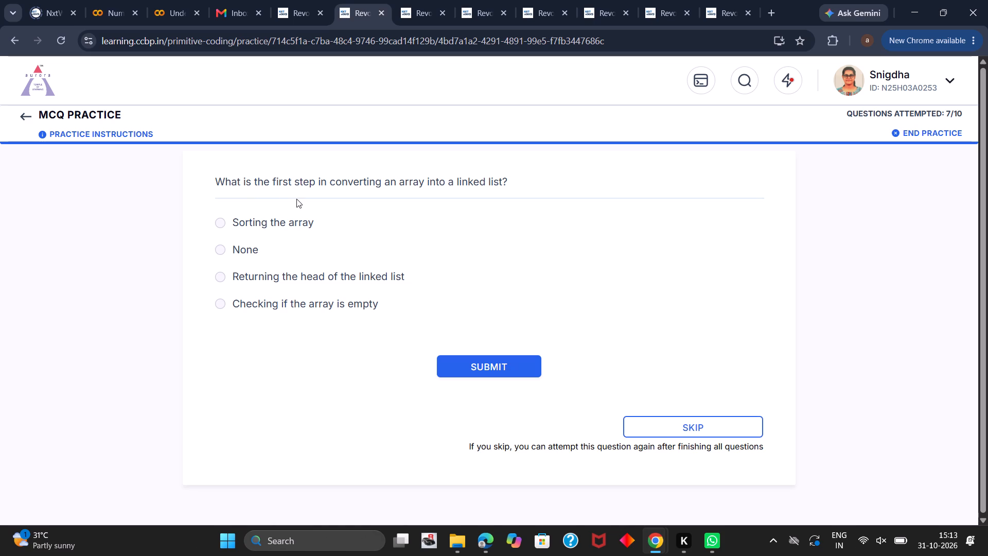
Answer the first step in converting an array into a linked list with "Sorting the array" and continue.
click(307, 219)
click(463, 356)
click(469, 416)
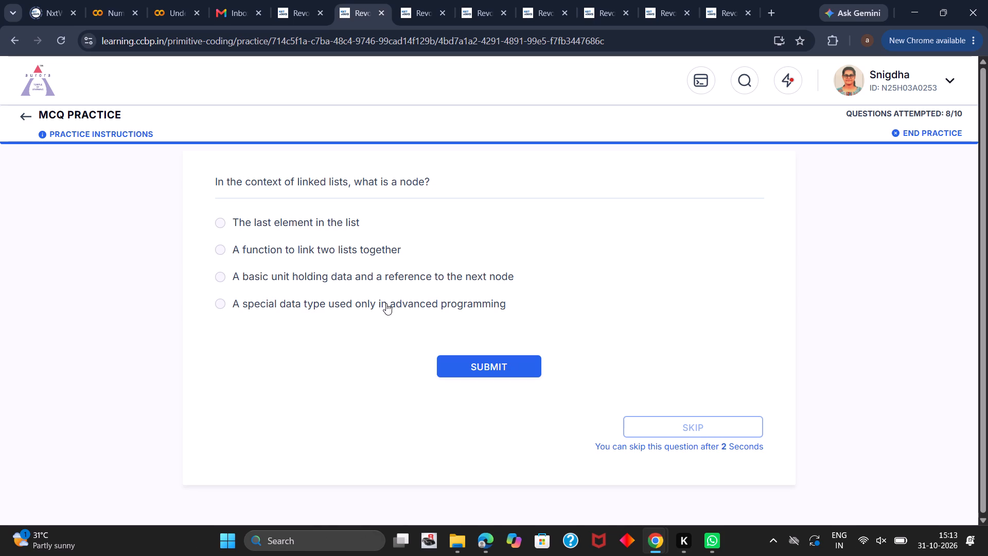
Answer what a node is with "A basic unit holding data and a reference to the next node" and continue.
click(354, 272)
click(454, 362)
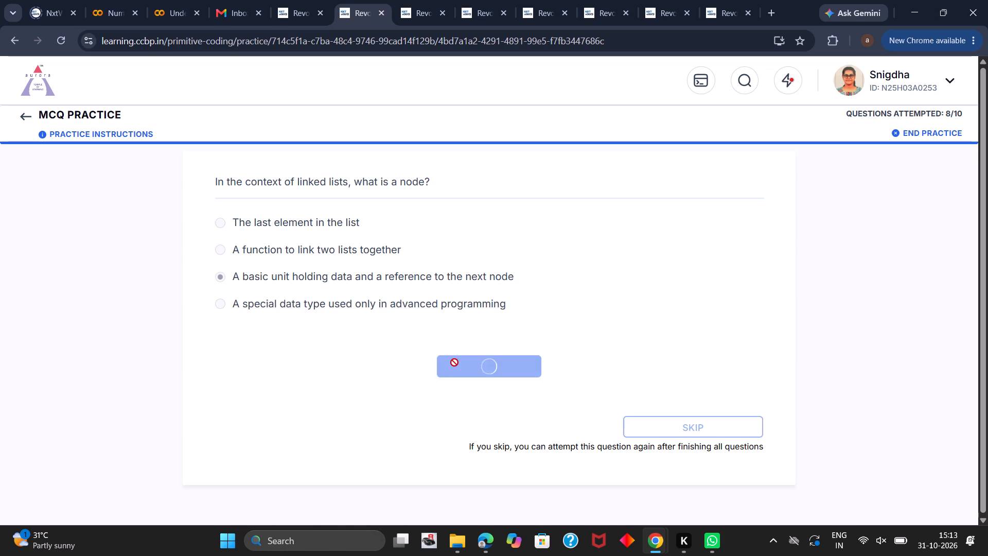
click(475, 414)
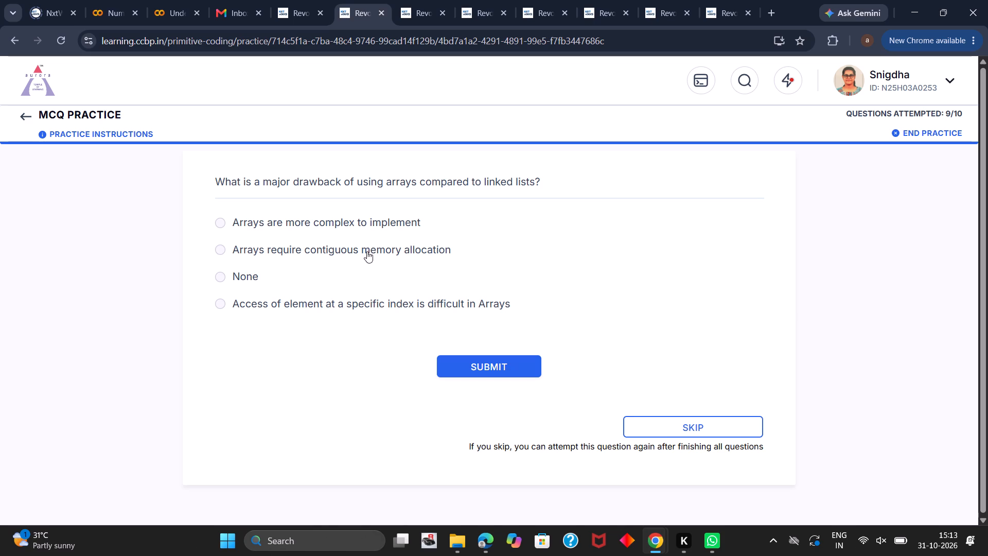
Answer the major drawback of arrays question with "Arrays are more complex to implement", finish the practice and proceed past the summary.
click(354, 227)
click(452, 363)
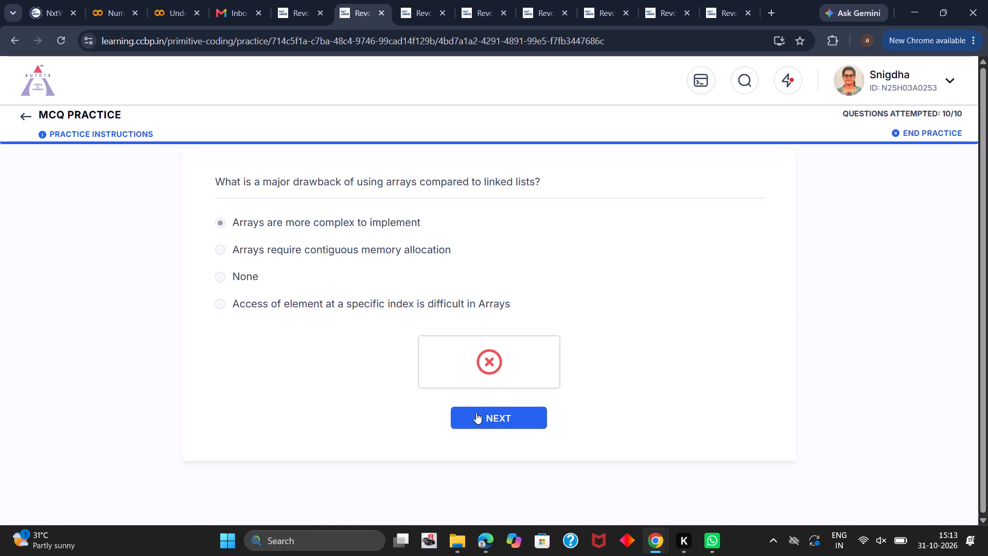
click(476, 412)
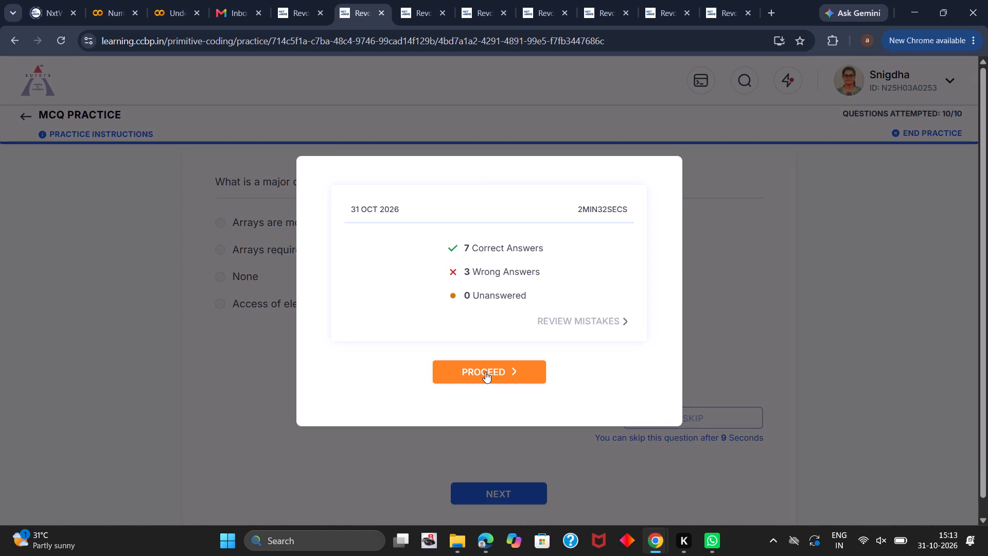
click(485, 371)
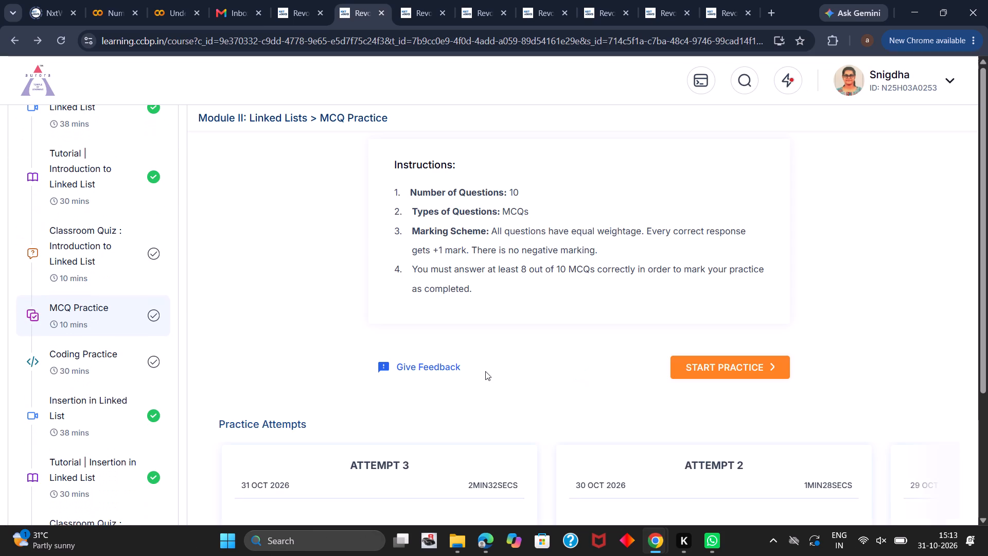
Reload the MCQ Practice page and examine the instructions, module completion marks and practice attempt results.
scroll(475, 373, up, 1)
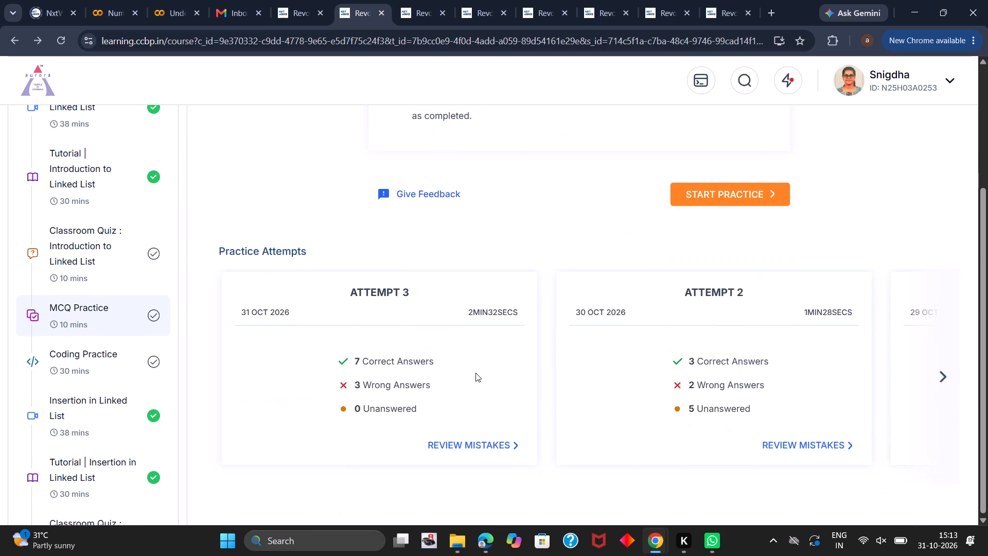
scroll(475, 373, up, 1)
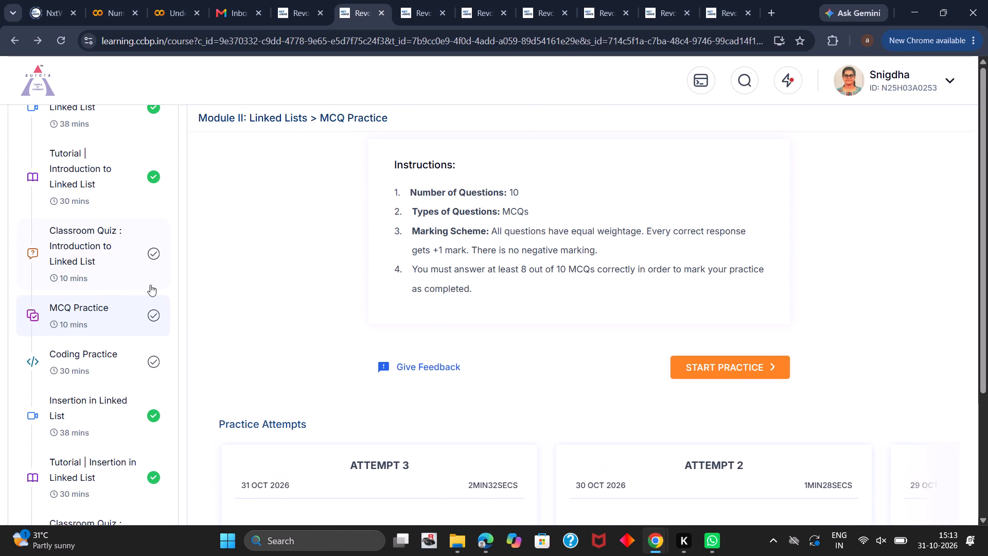
scroll(140, 276, up, 1)
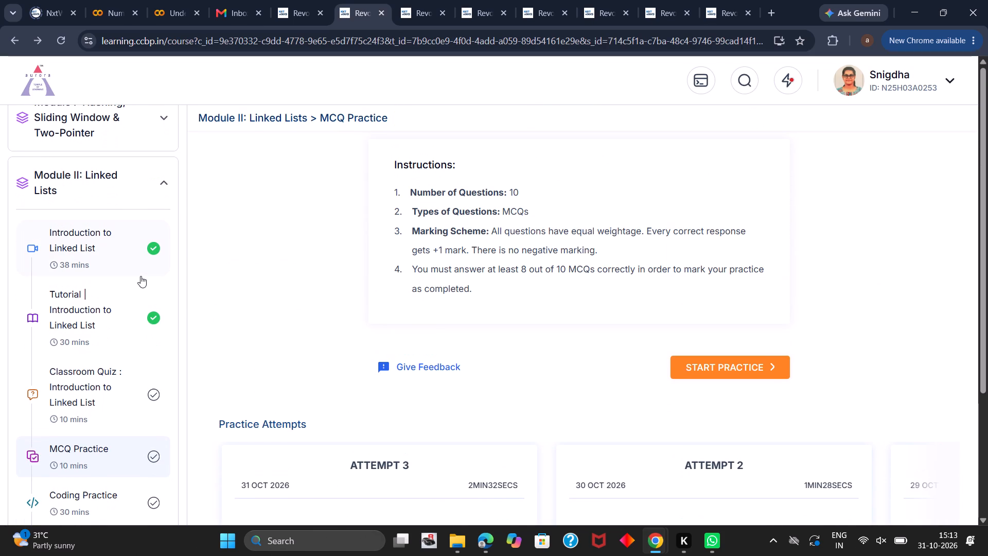
key(ctrl+r)
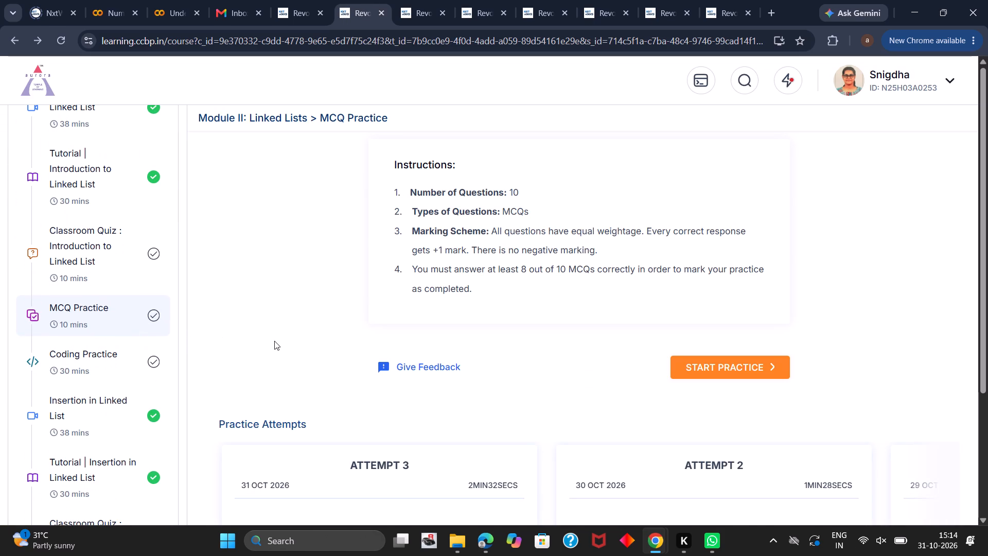
scroll(451, 380, down, 1)
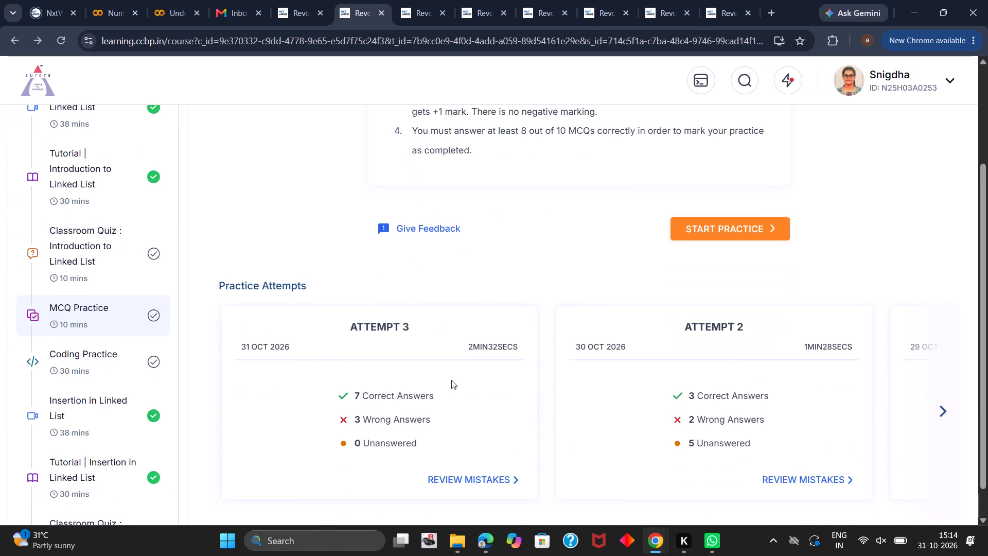
scroll(451, 380, down, 2)
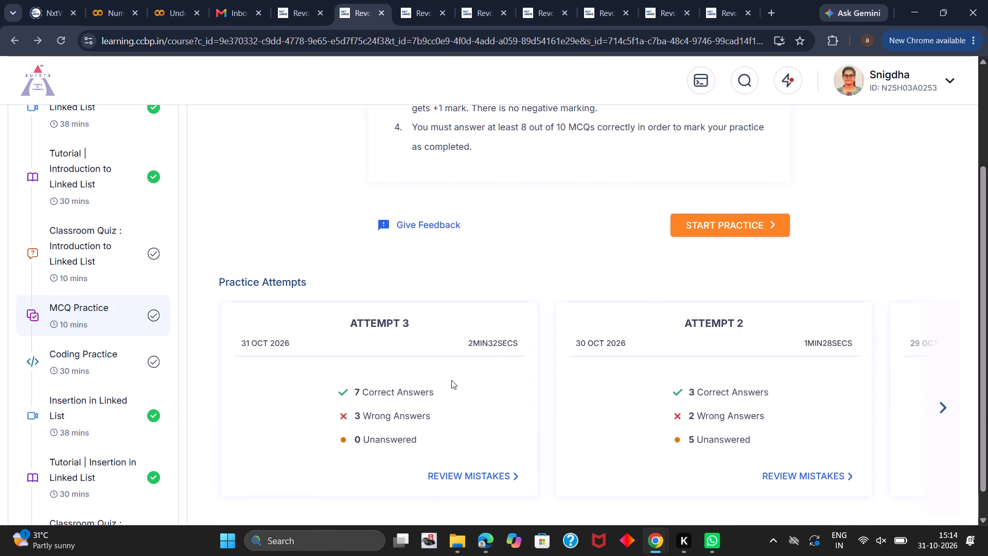
scroll(451, 380, down, 3)
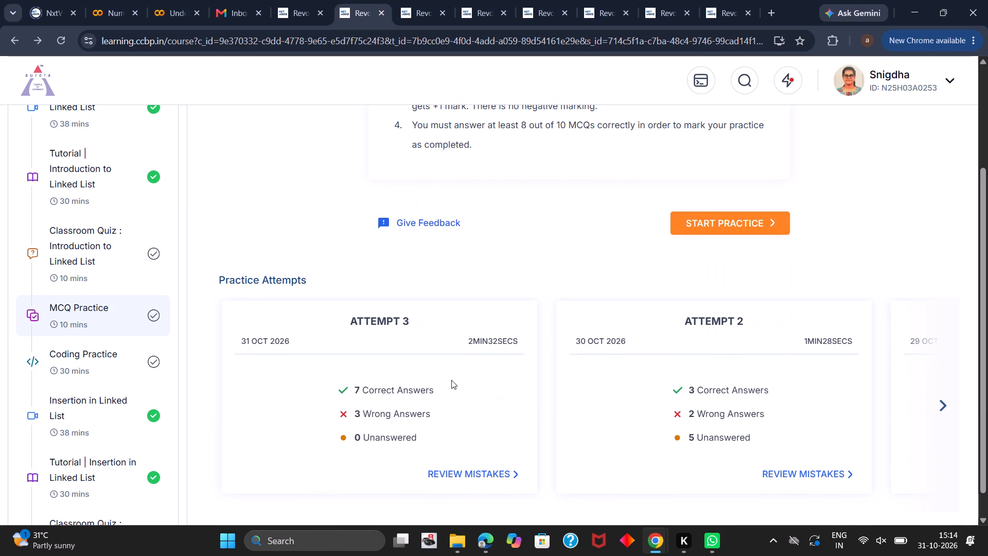
Start a new attempt of the Linked Lists MCQ practice.
click(728, 221)
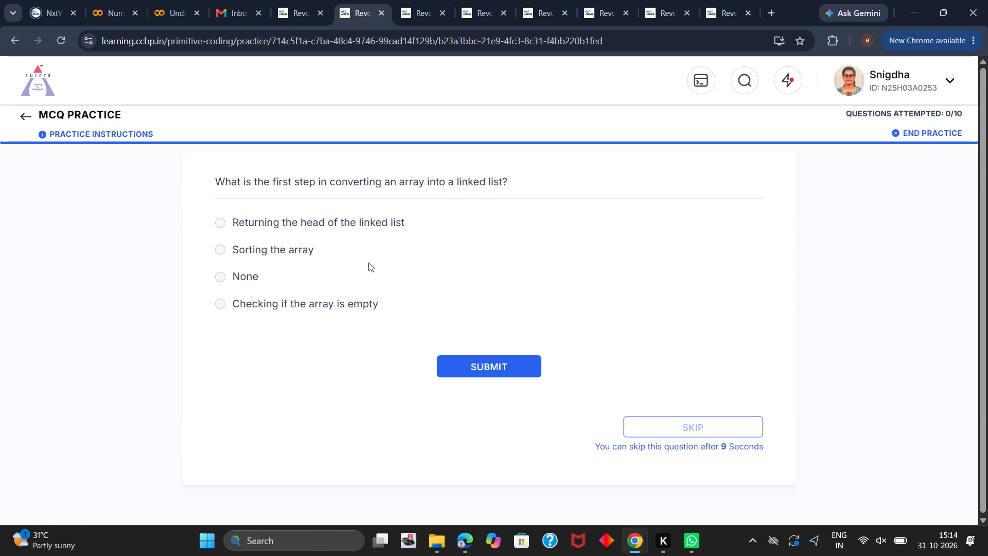
Answer the first step in converting an array into a linked list with "Checking if the array is empty" and continue.
click(391, 222)
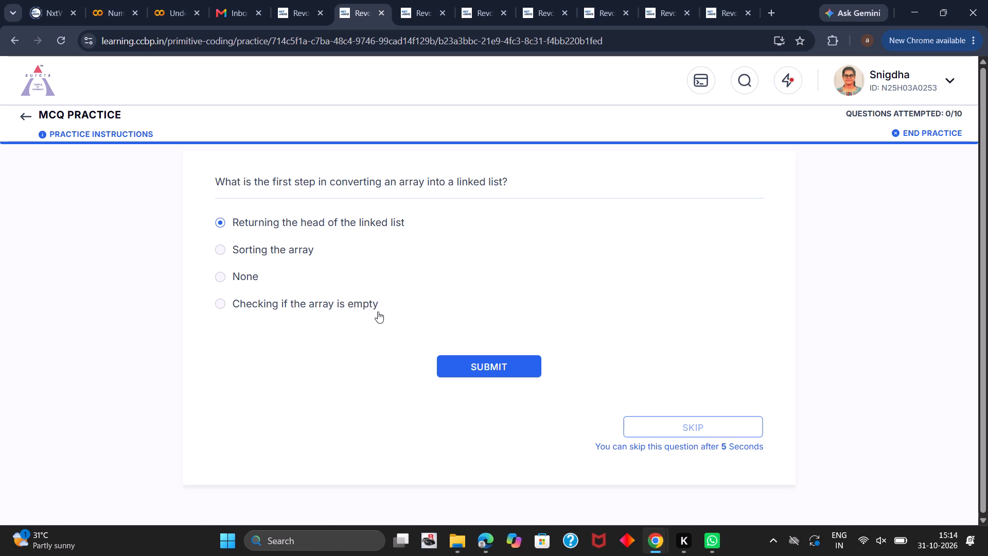
click(375, 308)
click(472, 372)
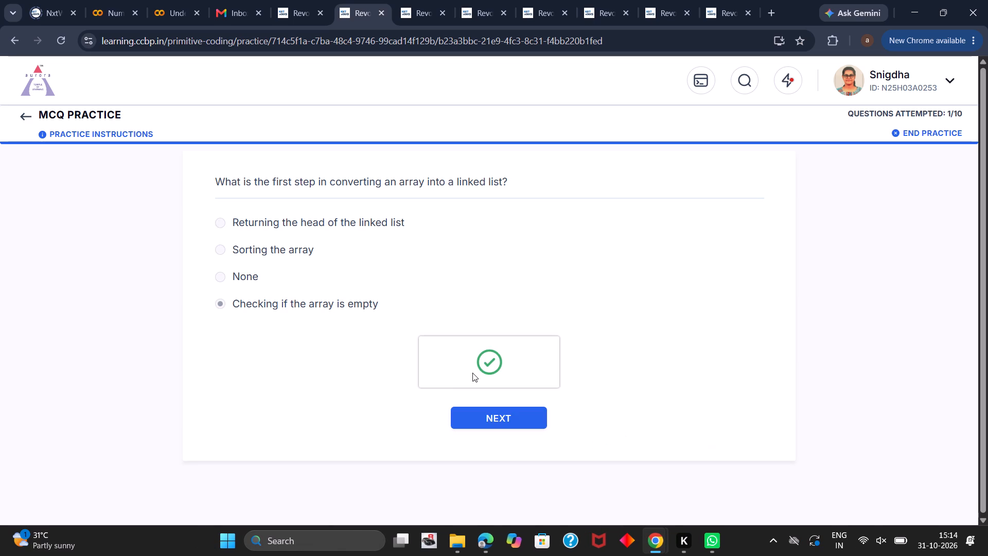
click(464, 418)
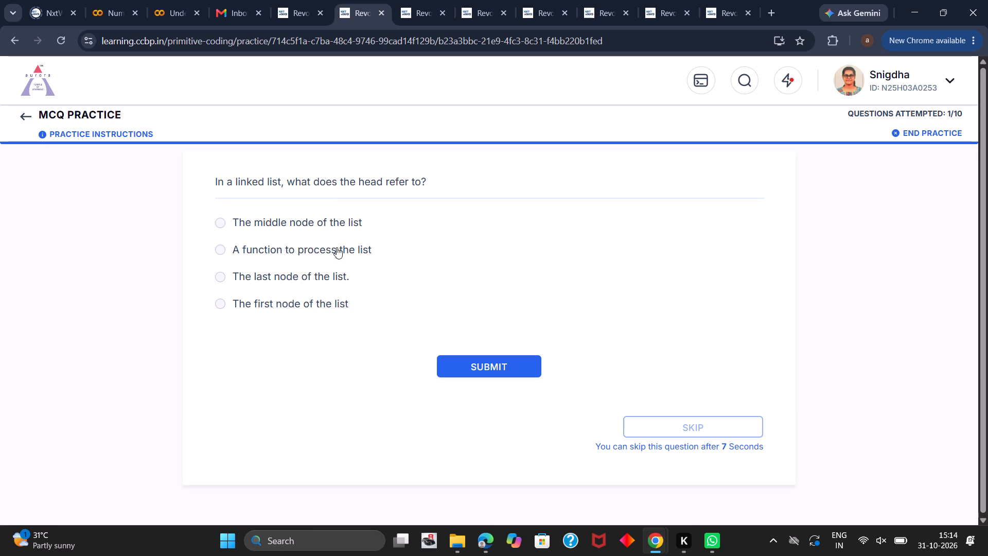
Answer what the head of a linked list refers to with "The first node of the list" and continue.
click(337, 303)
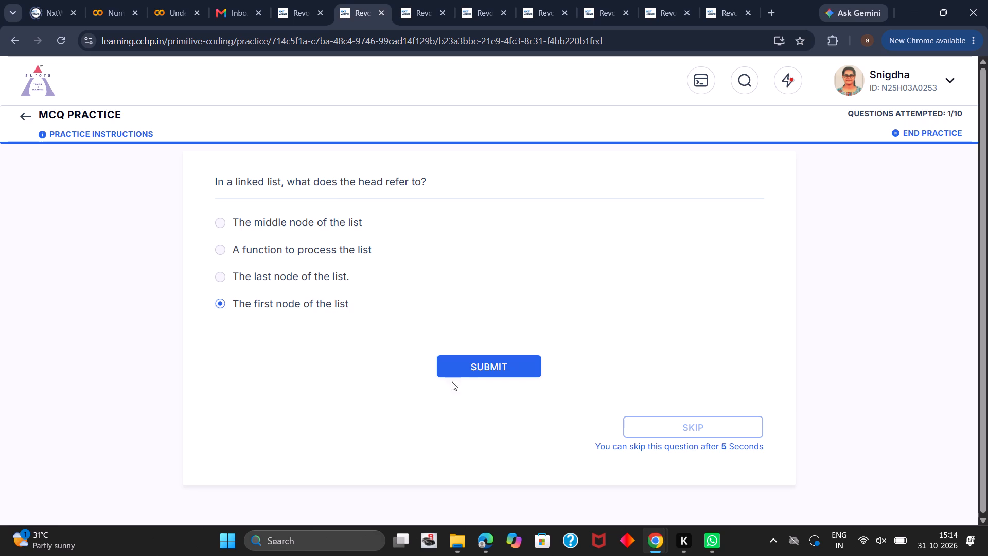
click(466, 371)
click(486, 412)
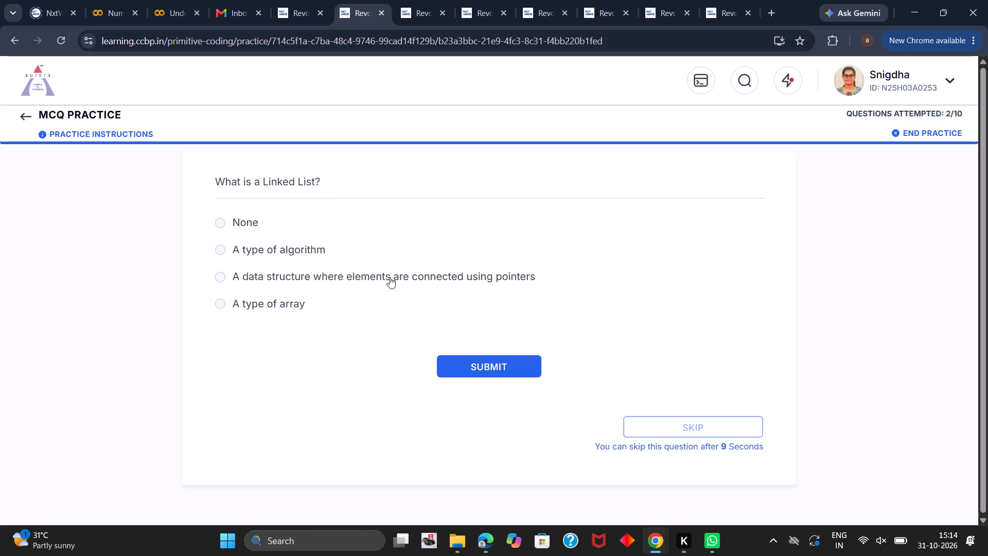
Answer "What is a Linked List?" with "A data structure where elements are connected using pointers" and continue.
click(390, 277)
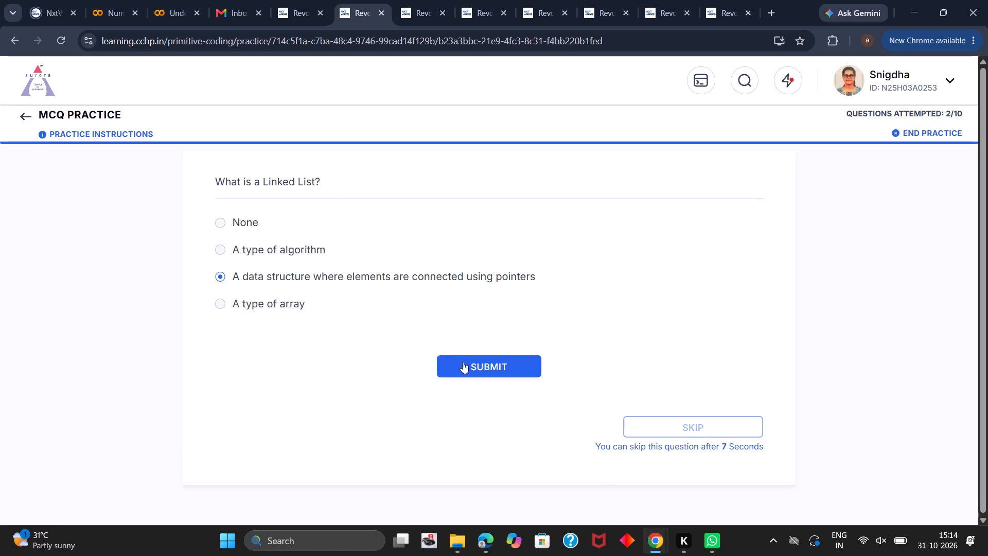
click(463, 362)
click(469, 408)
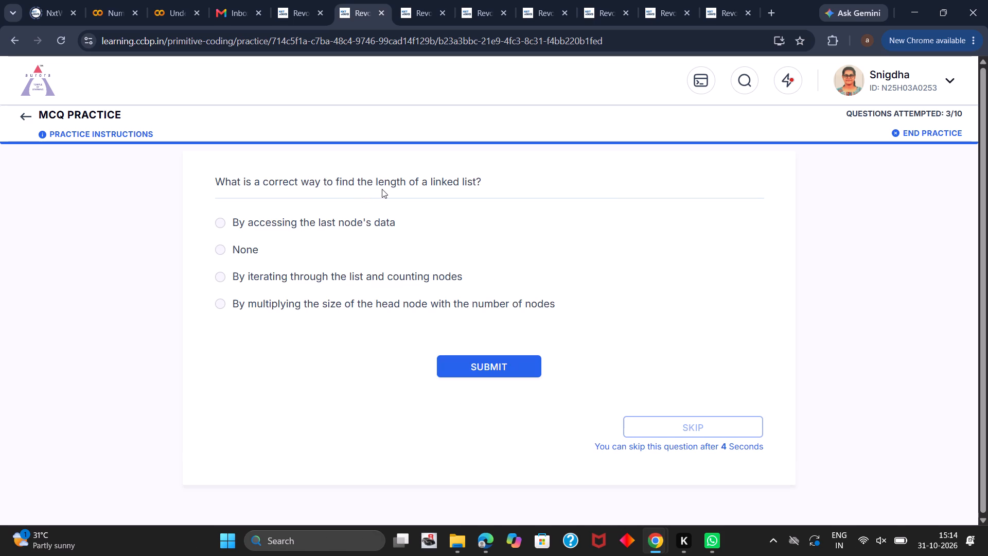
Answer the linked list length question with "By multiplying the size of the head node with the number of nodes" and continue.
click(374, 310)
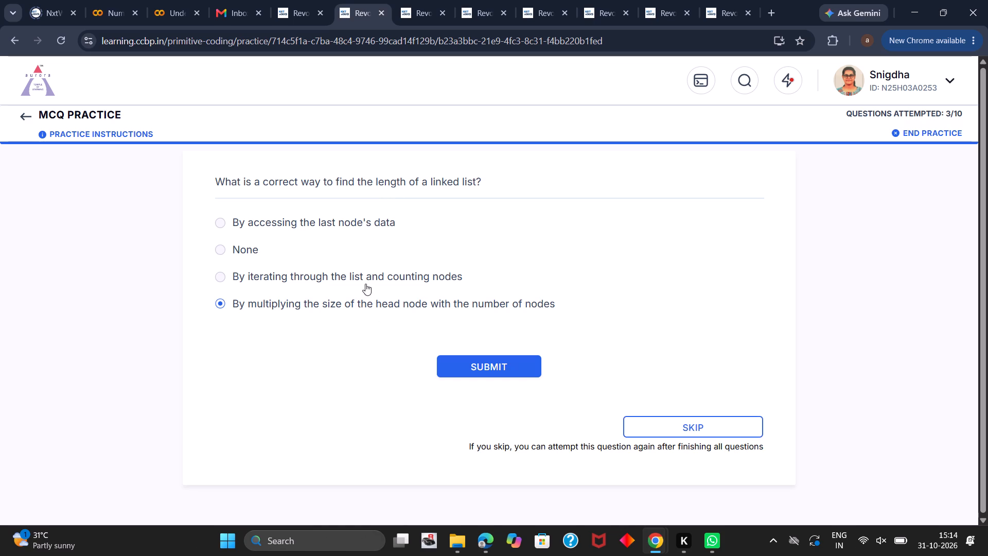
click(462, 371)
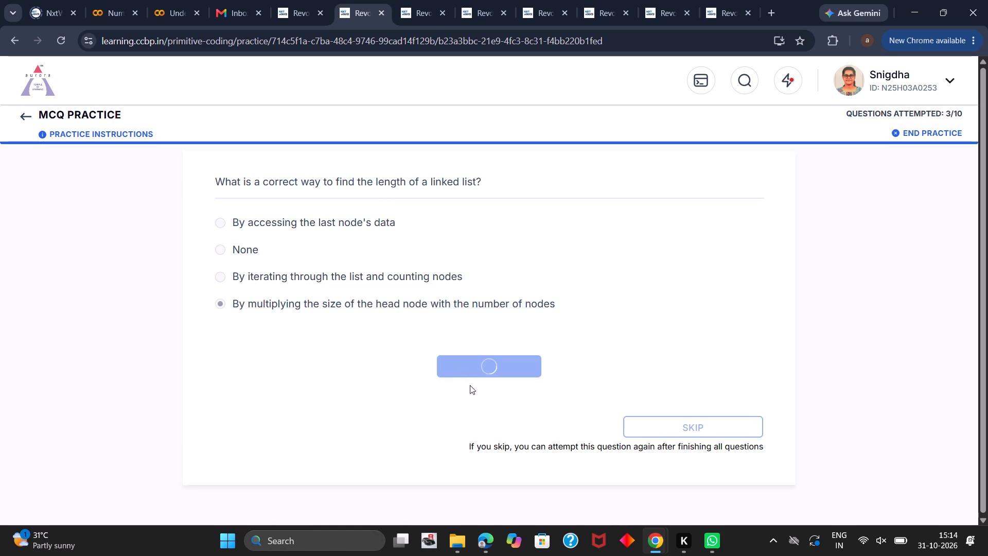
click(476, 418)
Answer the C++ Node class next pointer question with "It points to the next node in the list" and continue.
scroll(438, 382, down, 1)
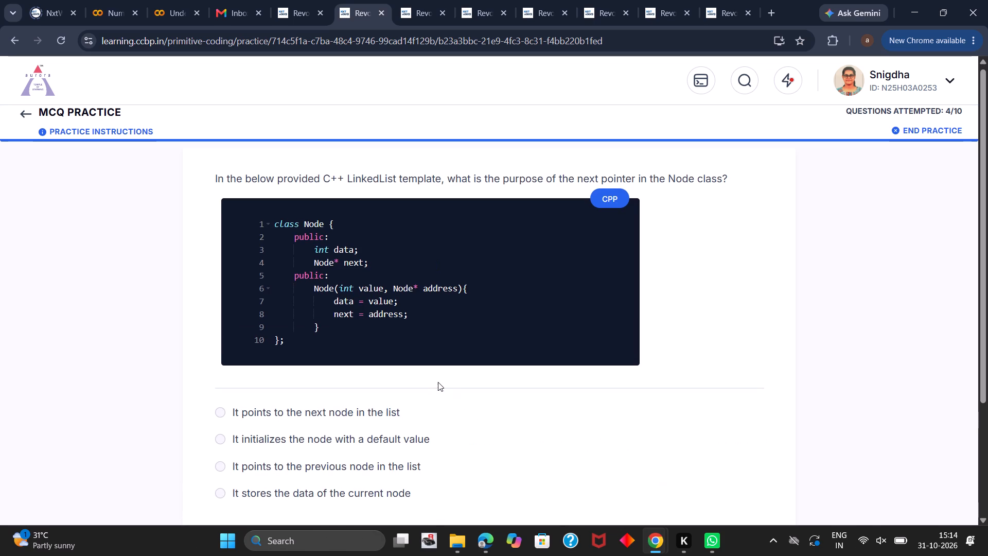
scroll(438, 382, down, 2)
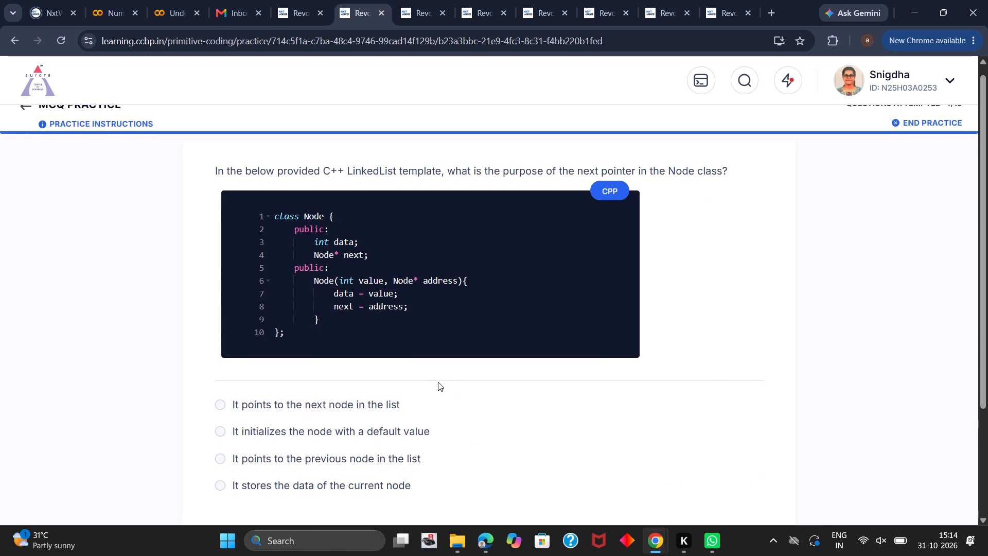
scroll(438, 382, down, 1)
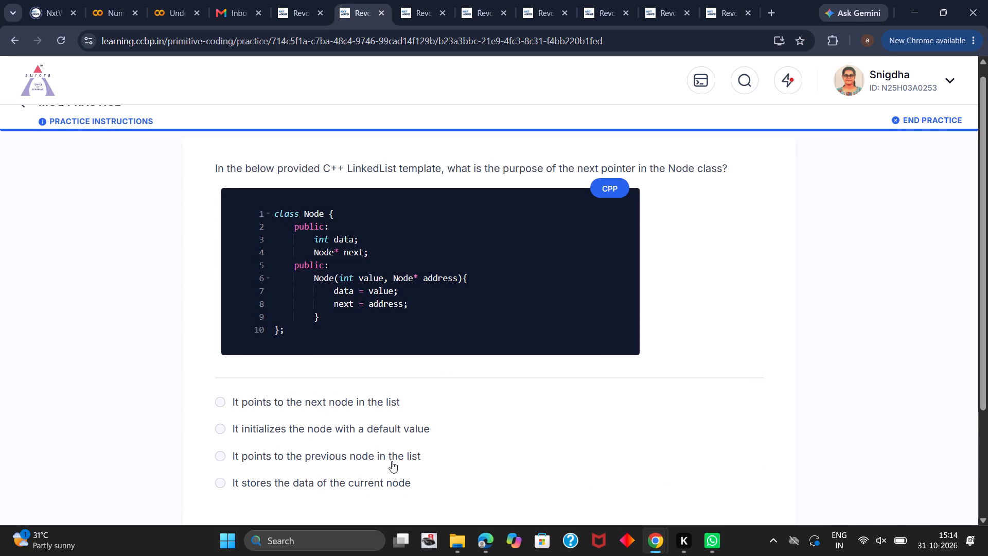
click(387, 401)
scroll(387, 401, down, 1)
click(452, 423)
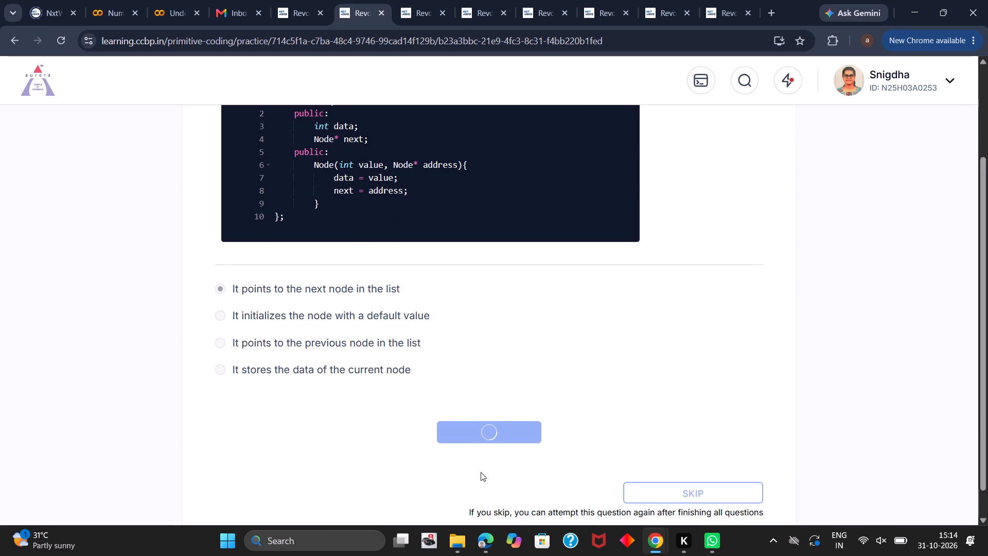
click(481, 478)
Answer what a node is with "A basic unit holding data and a reference to the next node" and continue.
scroll(481, 478, down, 1)
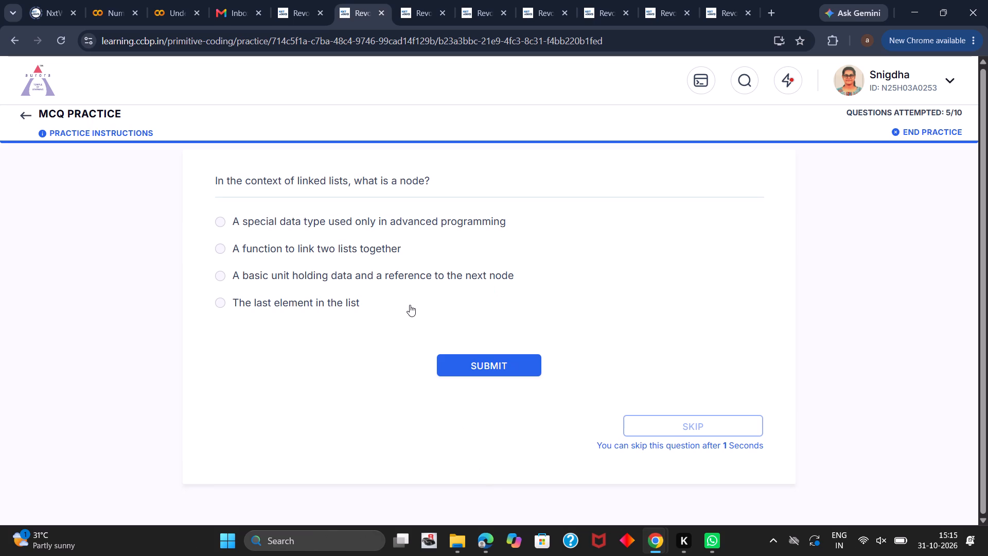
click(412, 285)
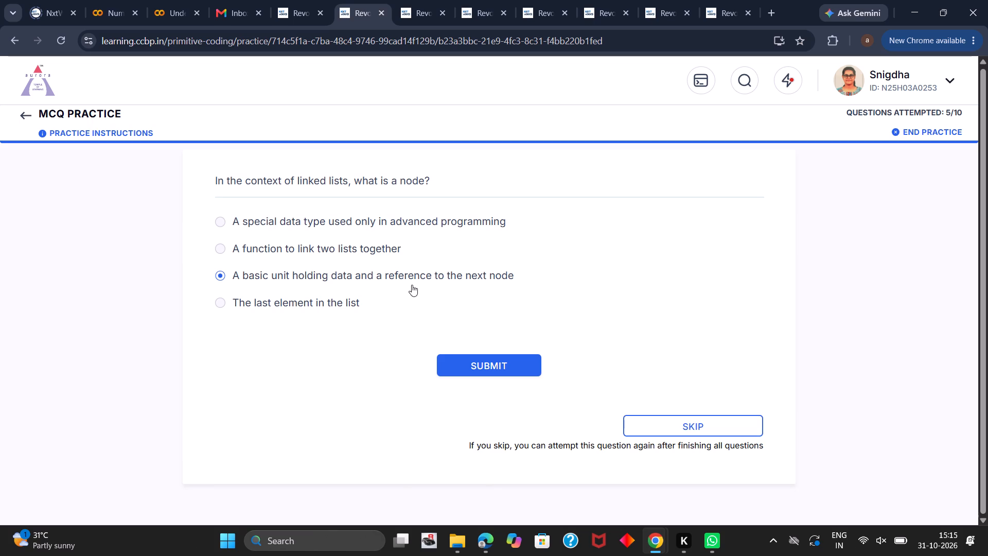
click(457, 371)
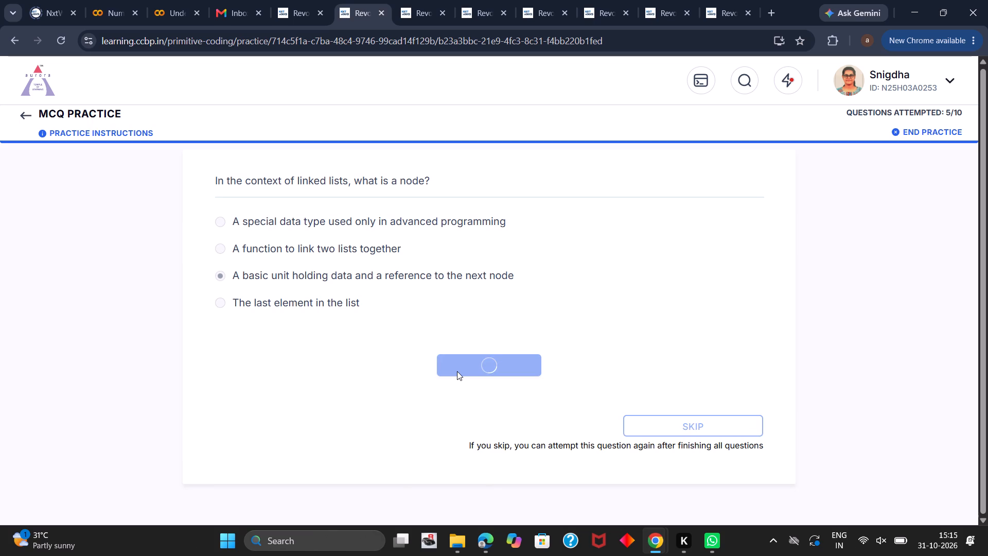
click(469, 413)
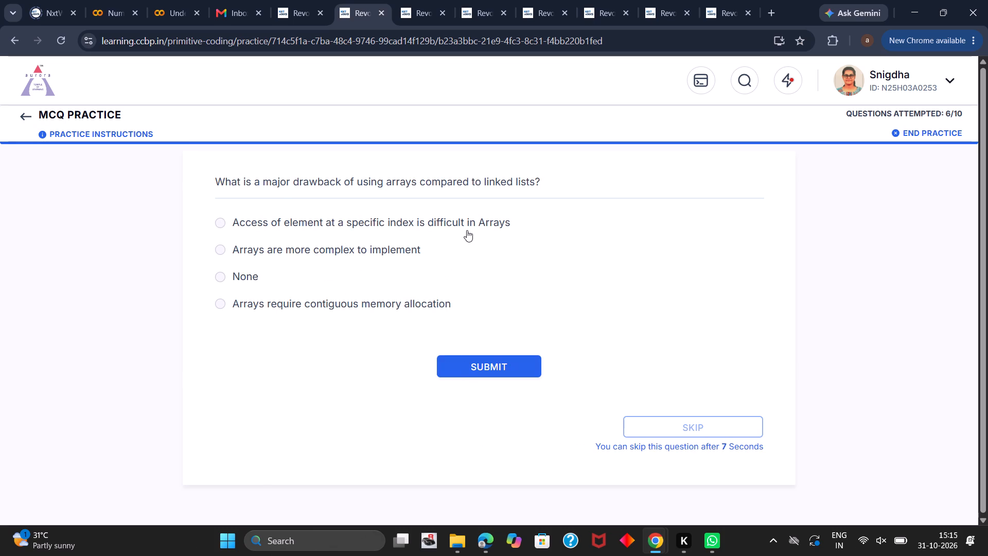
Answer the major drawback of arrays question with "Access of element at a specific index is difficult in Arrays" and continue.
click(446, 225)
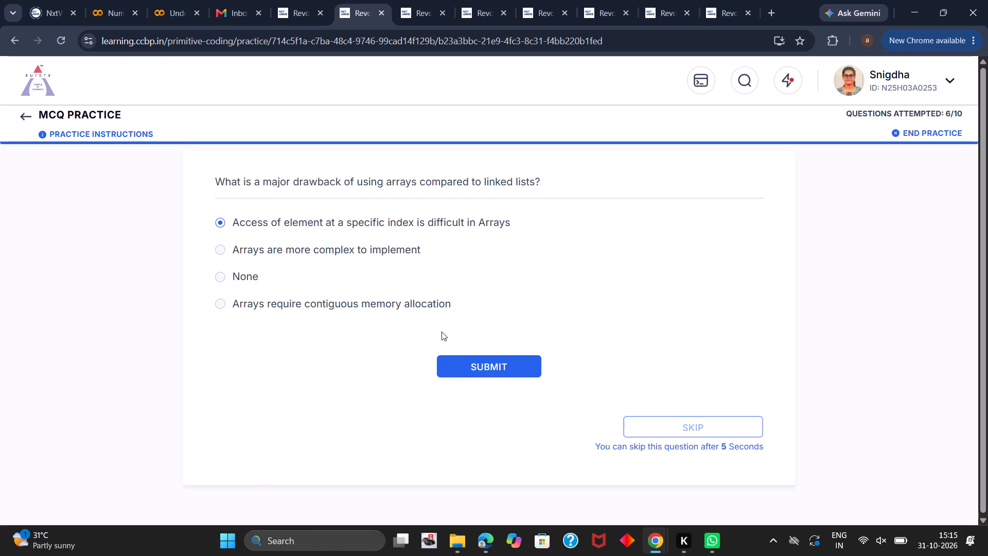
click(443, 377)
click(466, 418)
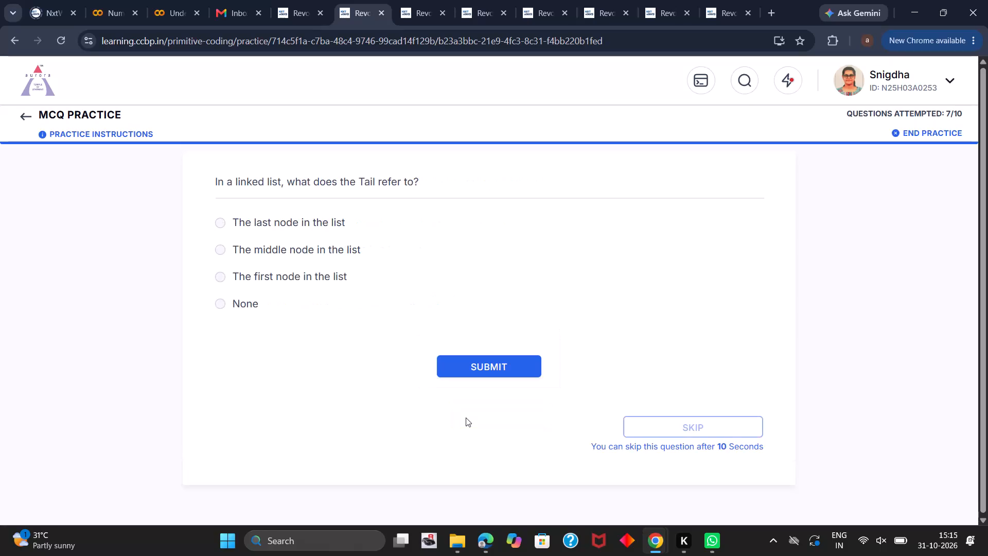
Answer what the Tail of a linked list refers to with "The last node in the list" and continue.
click(322, 227)
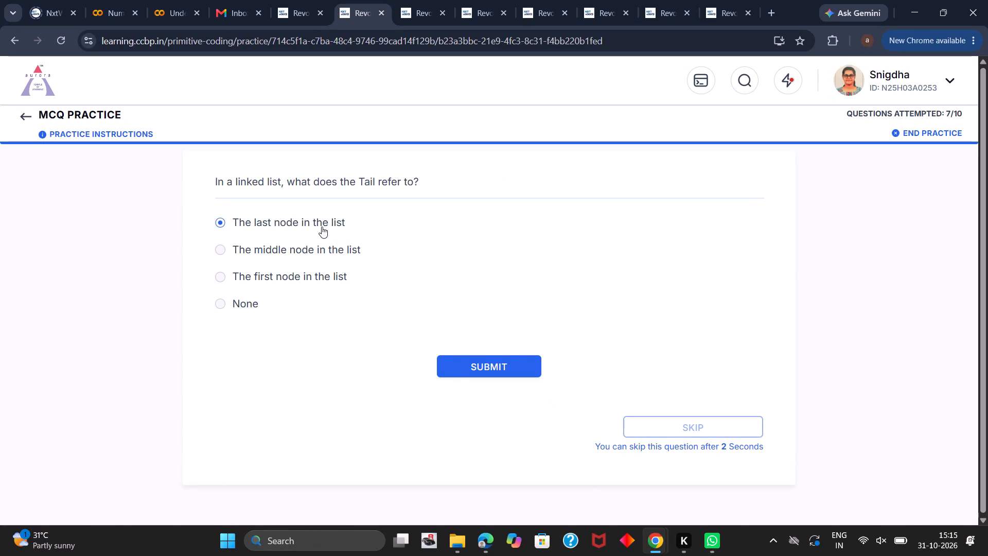
click(460, 364)
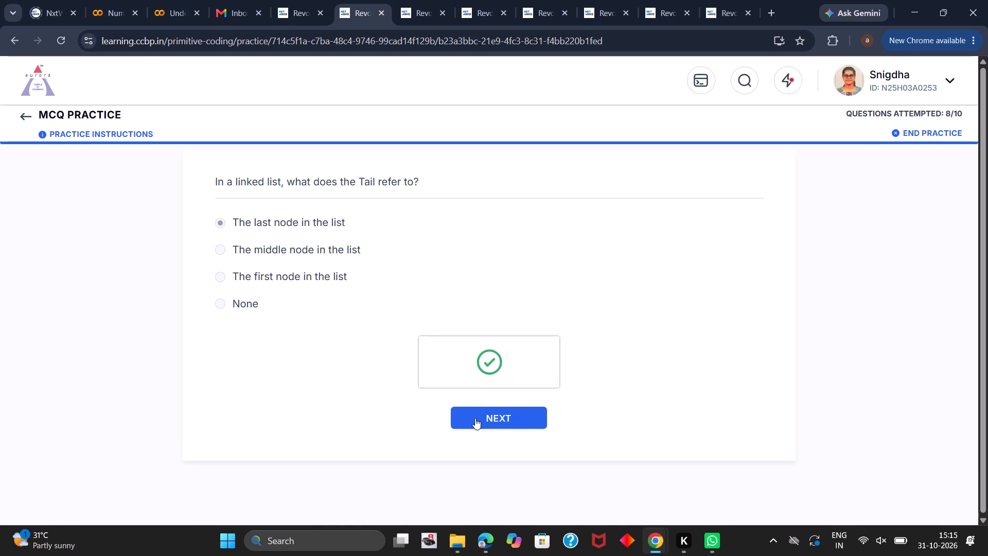
click(475, 418)
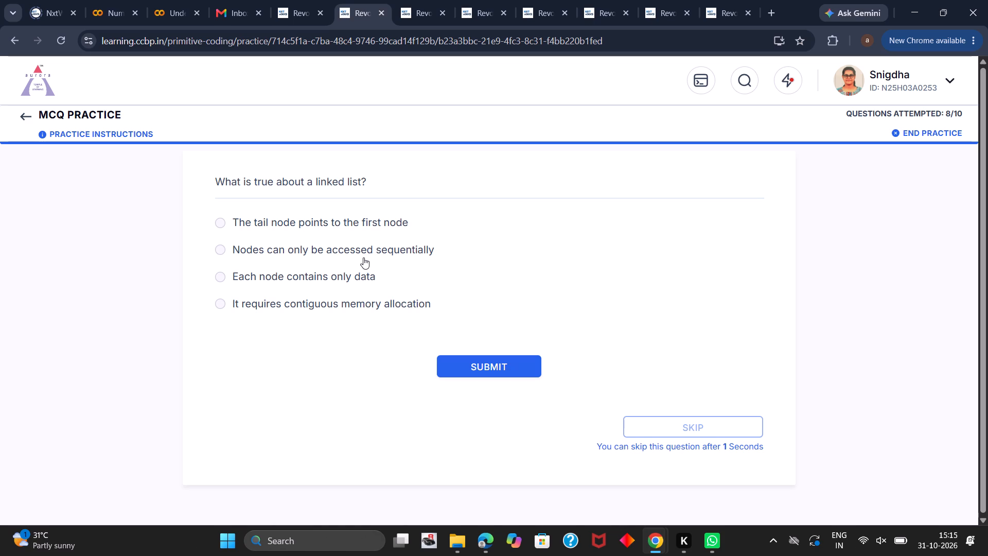
Answer what is true about a linked list with "It requires contiguous memory allocation" and continue.
click(362, 300)
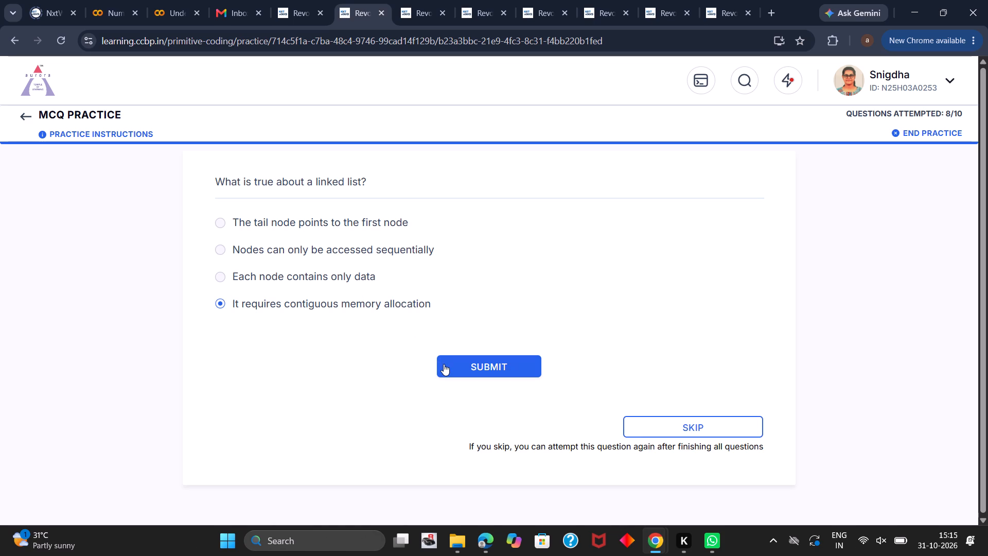
click(444, 364)
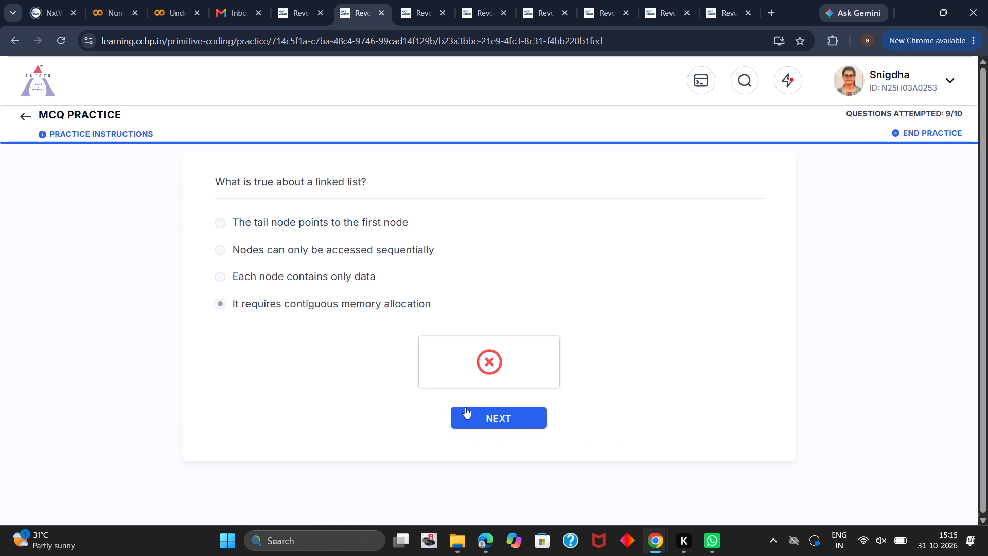
click(465, 407)
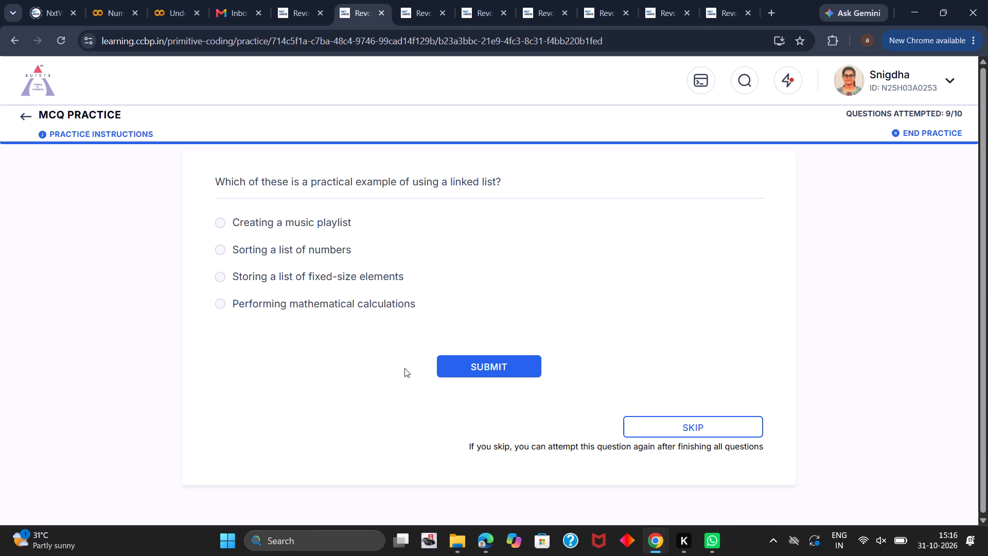
Answer the practical example of using a linked list with "Creating a music playlist", finish the practice and return to the course.
click(340, 234)
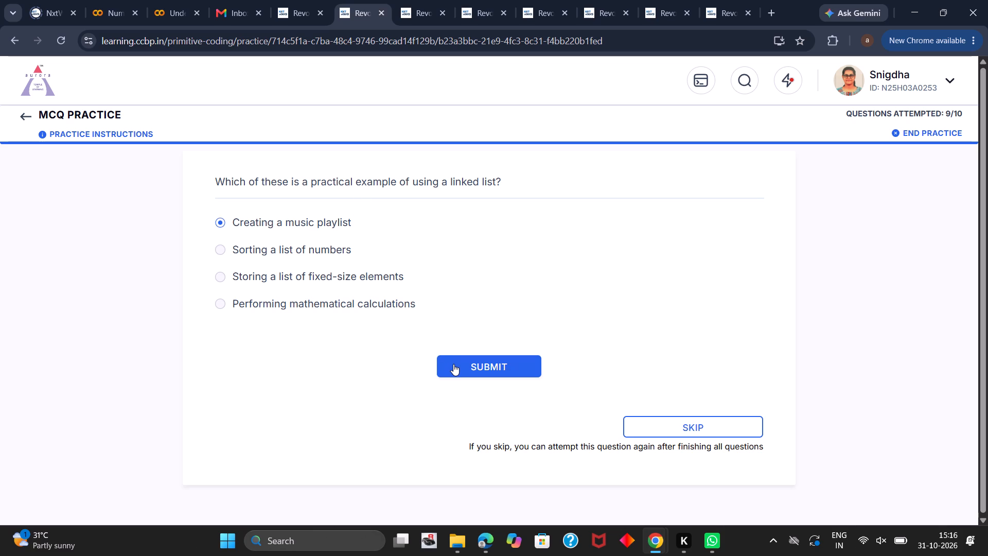
click(458, 368)
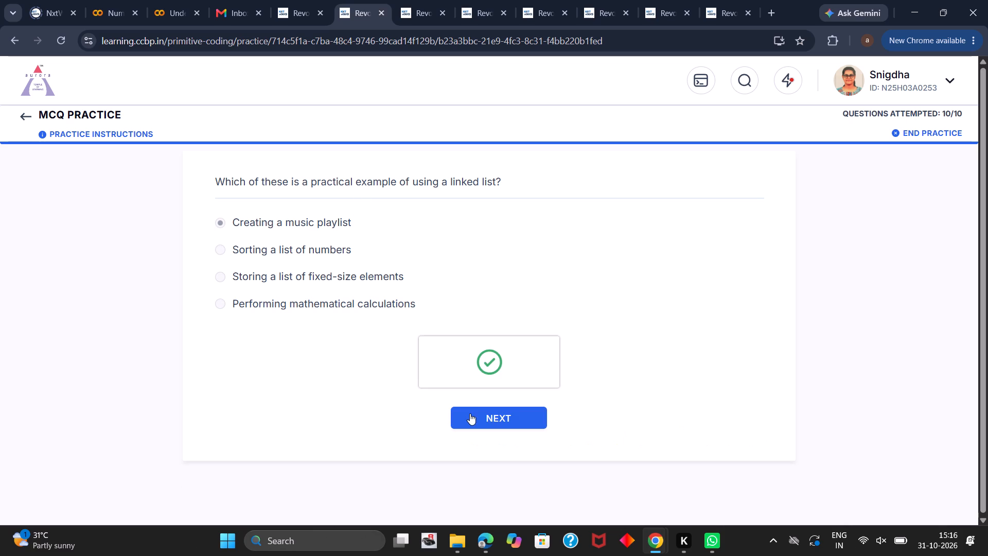
click(470, 413)
click(478, 370)
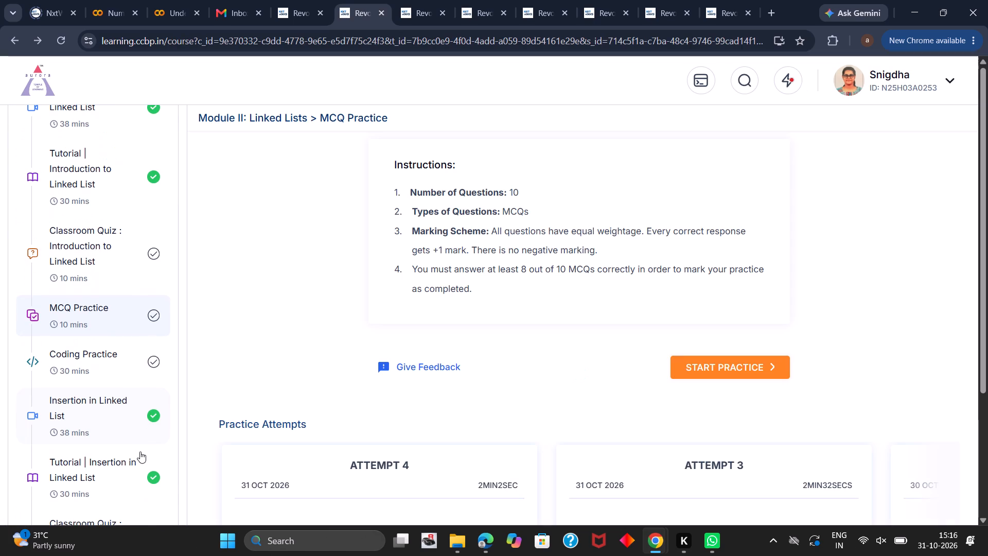
View the Coding Practice that follows the Introduction to Linked List MCQ Practice and look through the subsequent course items.
click(144, 381)
scroll(144, 381, down, 1)
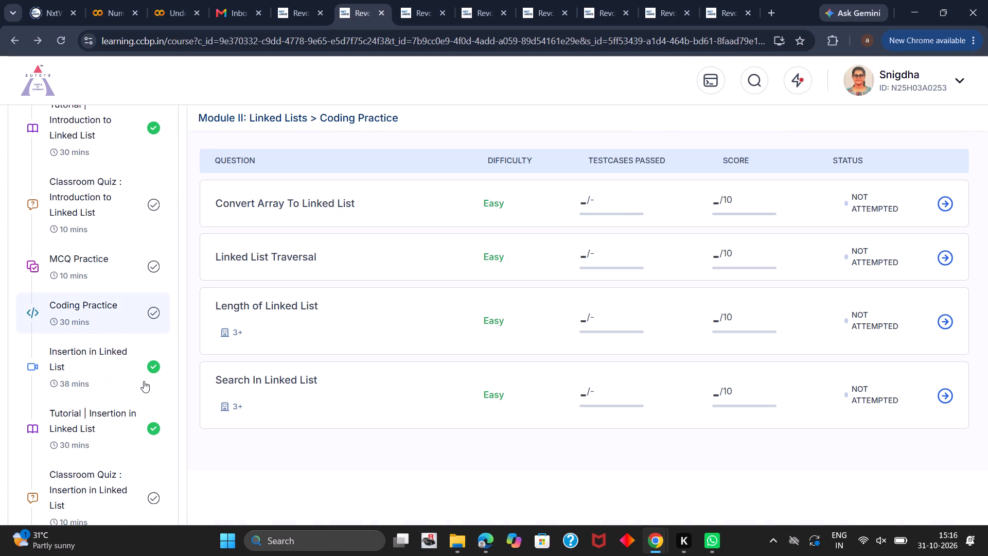
scroll(144, 381, down, 3)
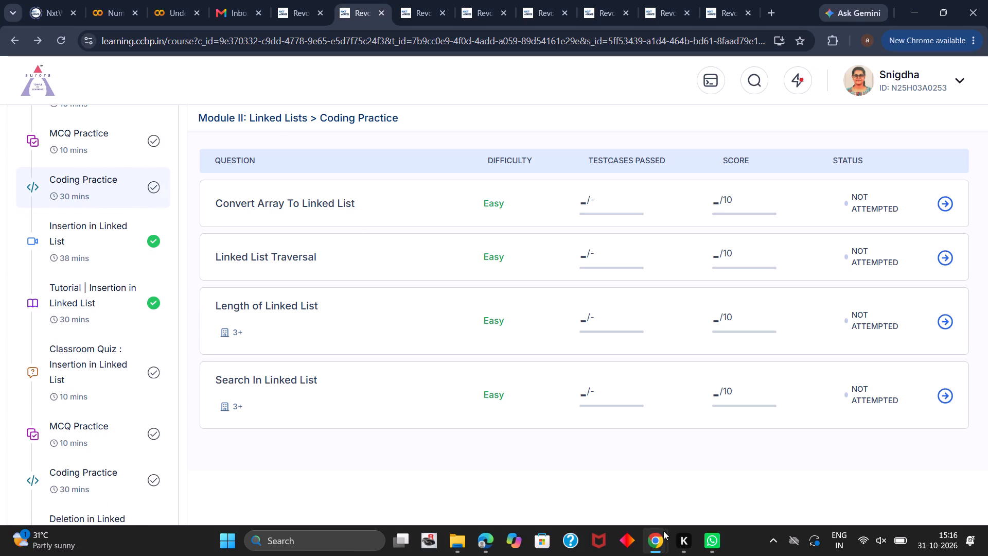
Switch to the Aurora University assessments window, refresh it, and open the Advanced Data Structures assessment list.
click(686, 476)
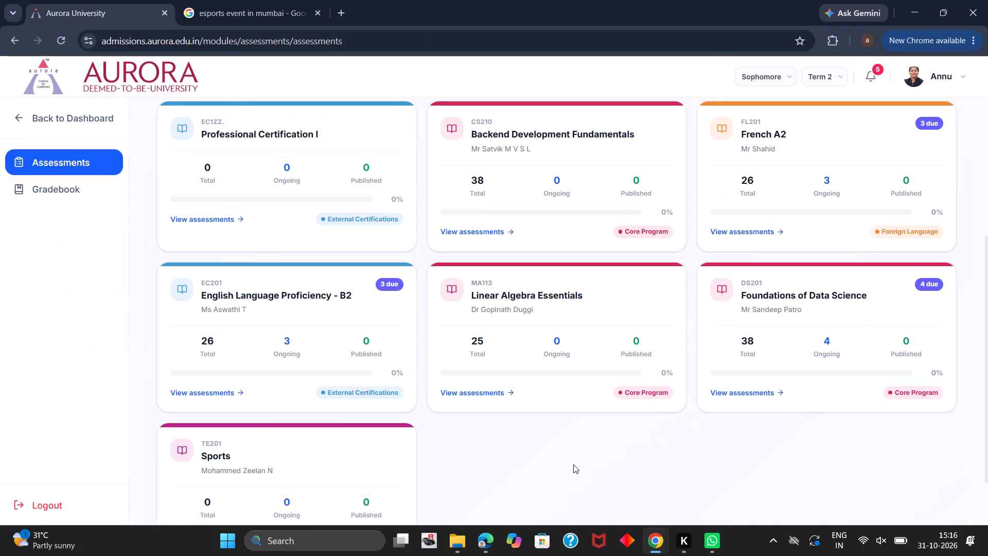
key(ctrl+r)
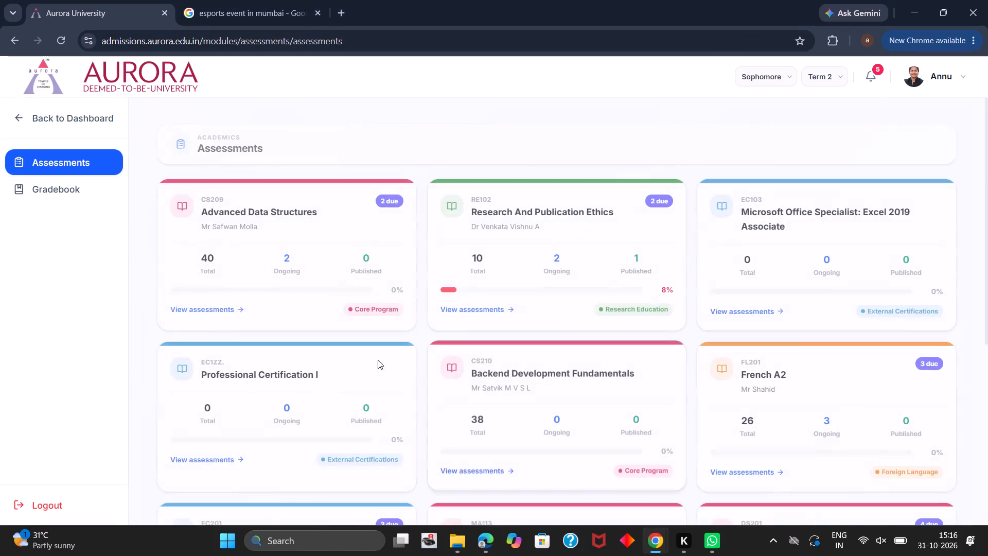
click(349, 280)
scroll(563, 373, down, 1)
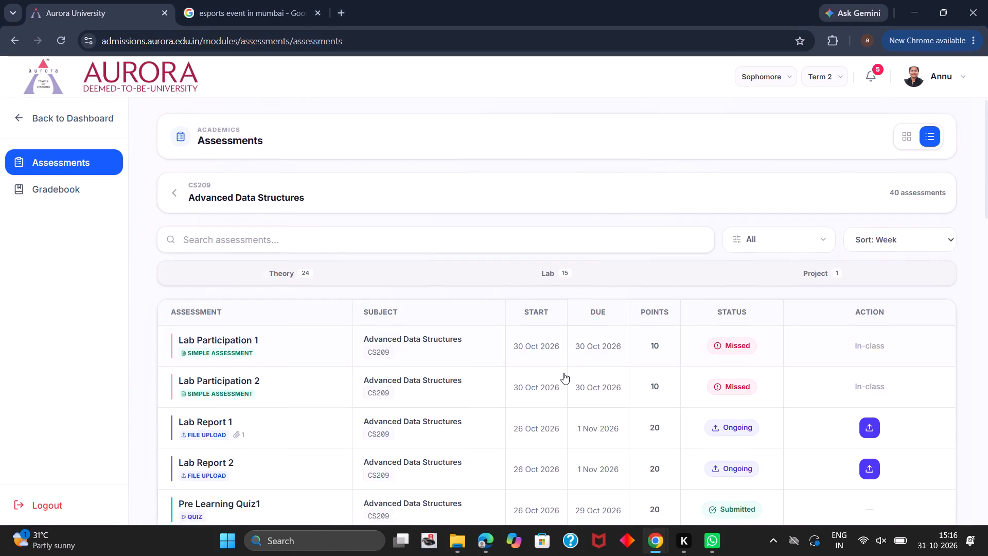
scroll(563, 373, down, 2)
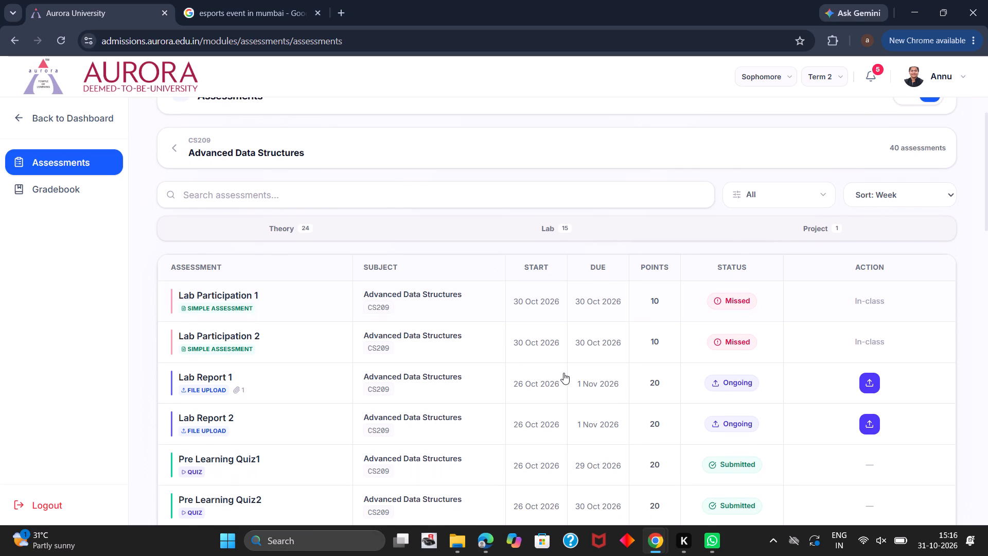
scroll(563, 373, down, 2)
Open the reference PDF attached to the Lab Report 1 assessment.
click(479, 388)
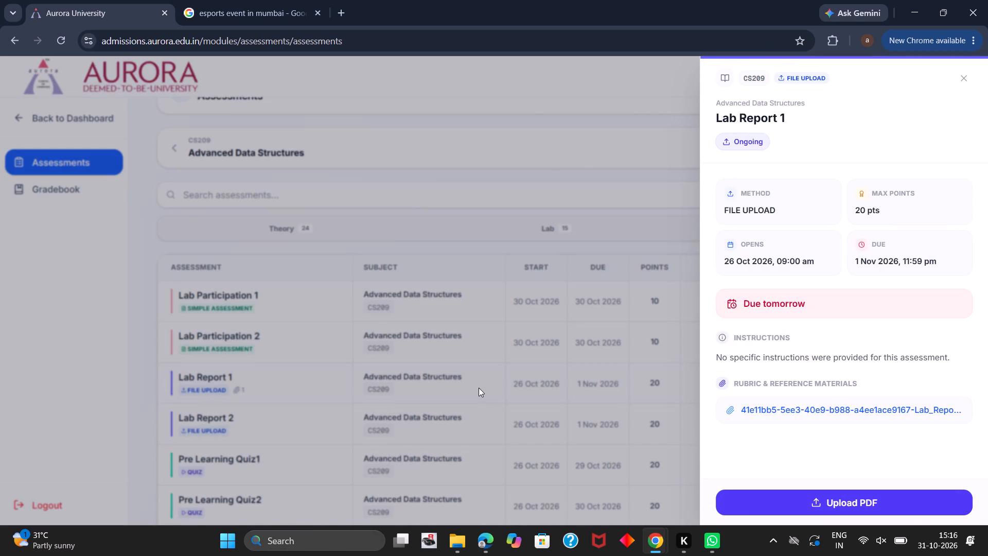
click(769, 410)
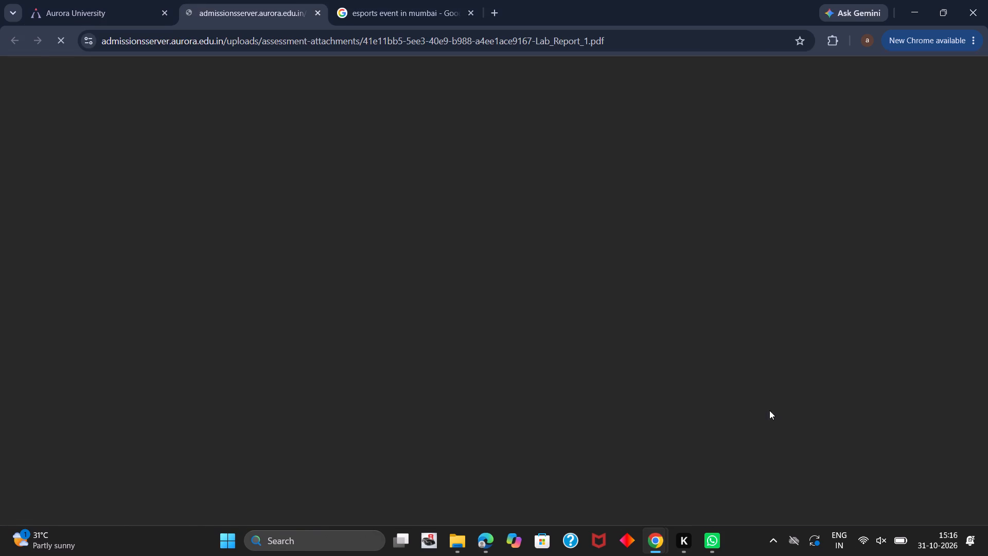
Examine the Lab Report 1 PDF, including its cover page, certificate page and list of experiments.
scroll(535, 374, down, 7)
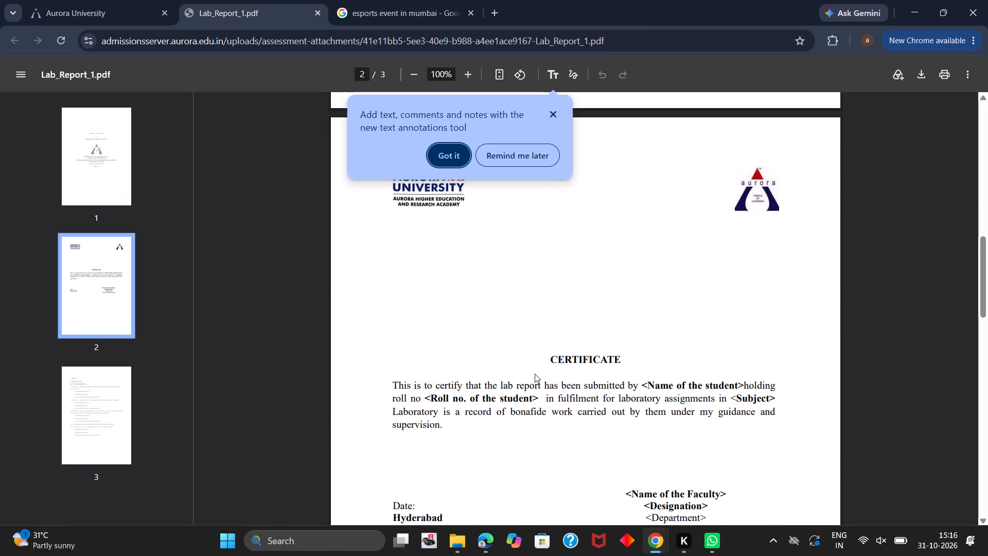
scroll(535, 374, down, 12)
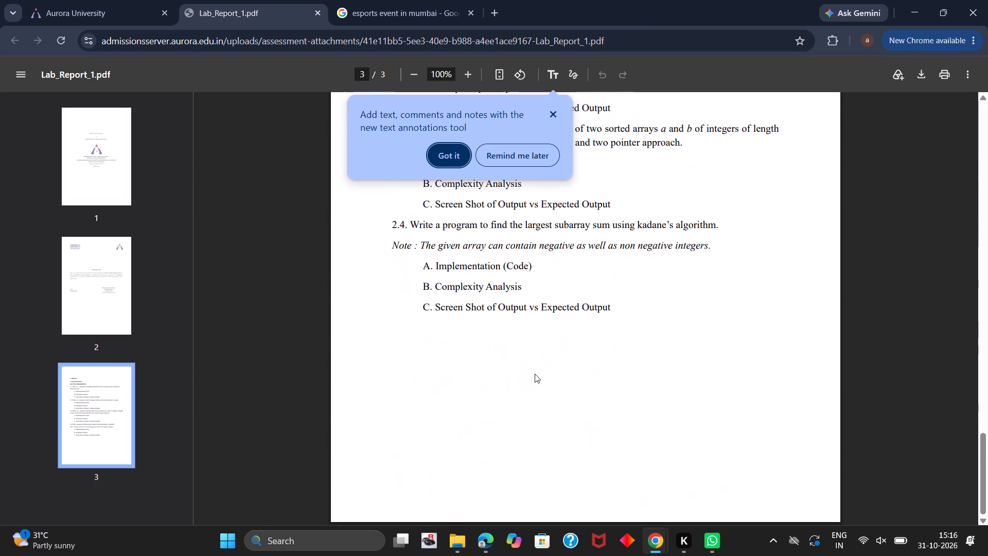
scroll(535, 374, down, 3)
scroll(535, 374, up, 6)
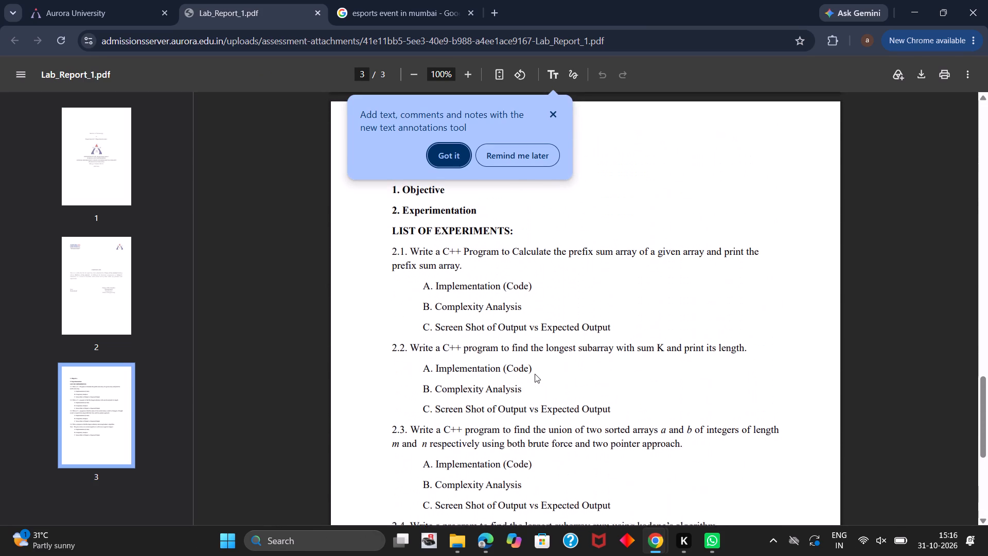
scroll(535, 374, up, 1)
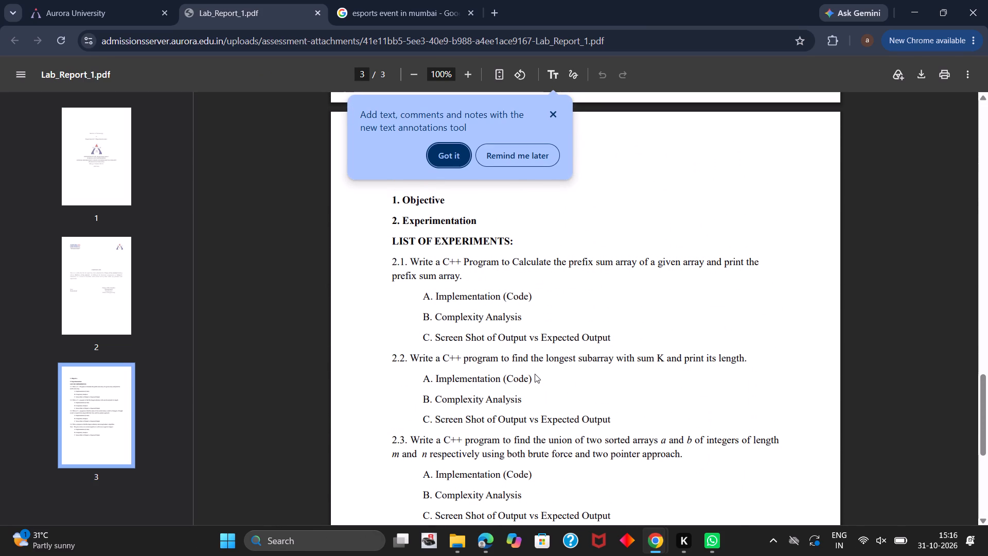
scroll(535, 374, up, 5)
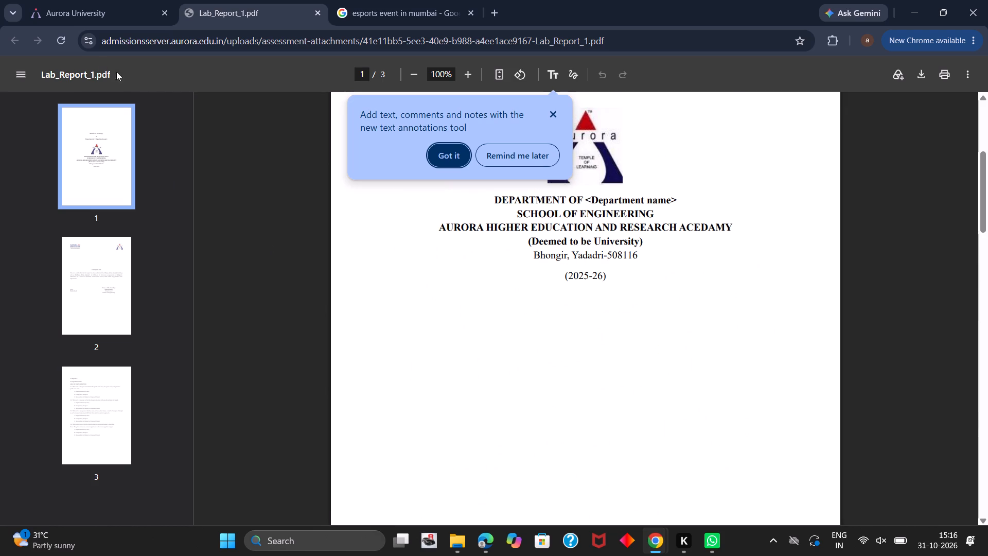
Save the Lab Report 1 PDF to the Downloads folder as "ADS Lab-1".
click(922, 77)
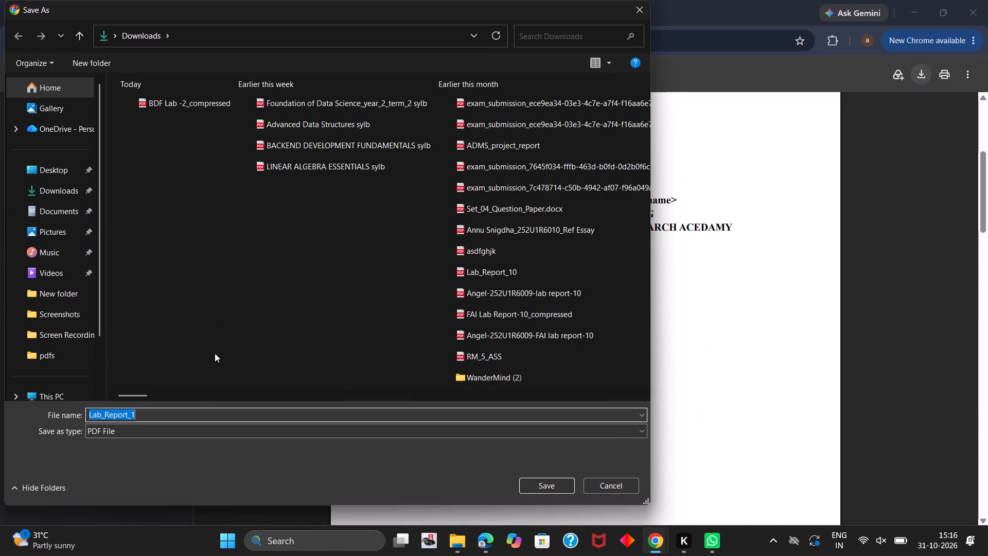
click(62, 193)
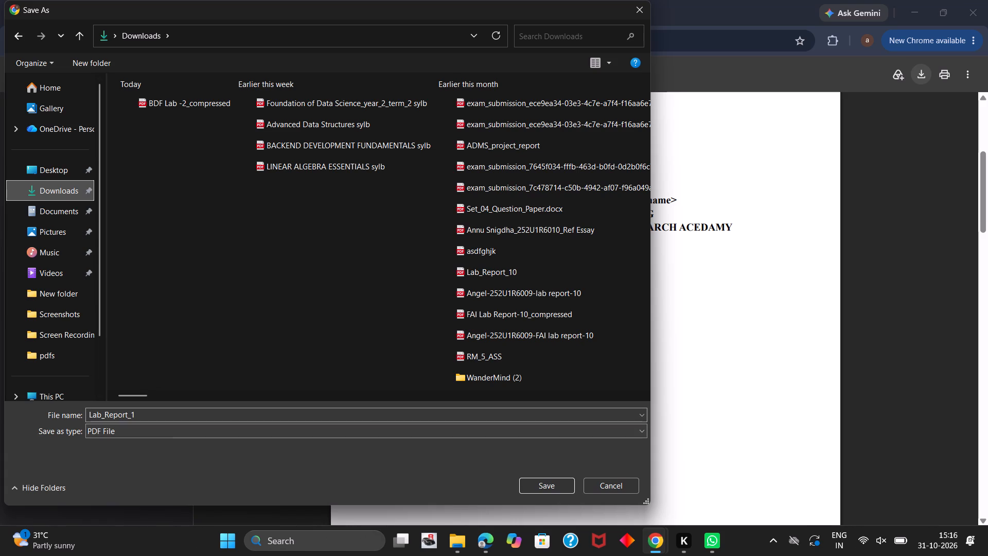
drag(150, 415, 36, 425)
key(BackSpace)
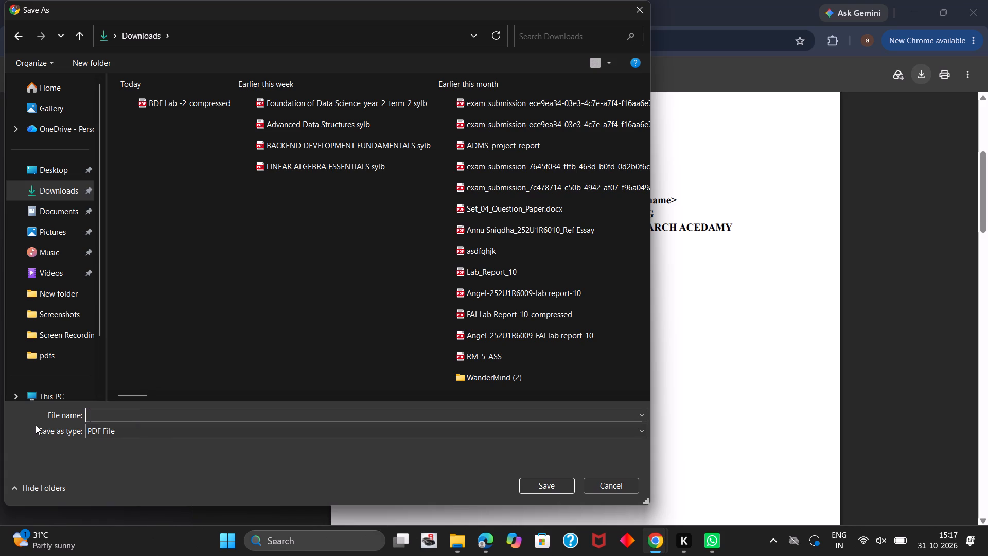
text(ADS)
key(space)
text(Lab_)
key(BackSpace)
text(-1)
click(539, 489)
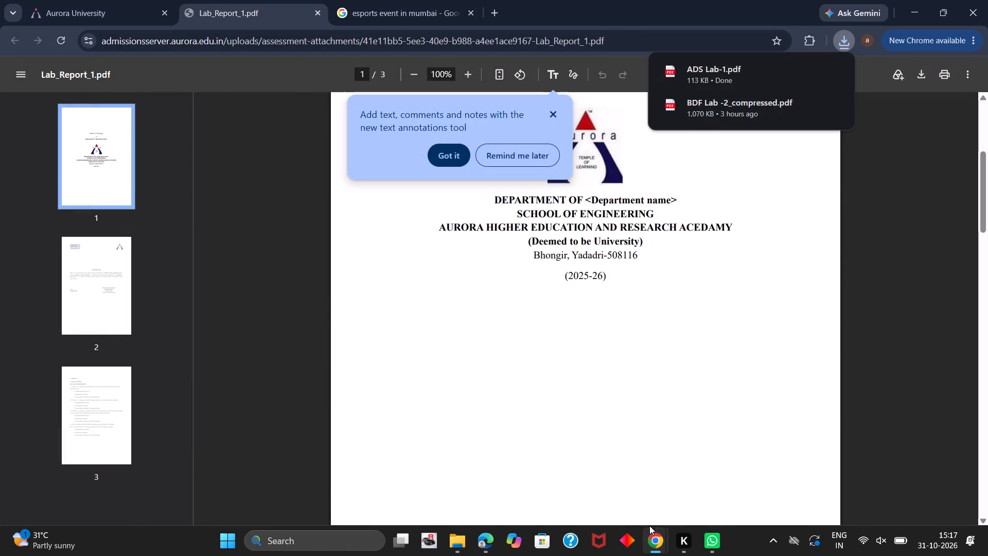
Open the iLovePDF site in a new browser tab and go to its PDF to WORD converter.
click(486, 14)
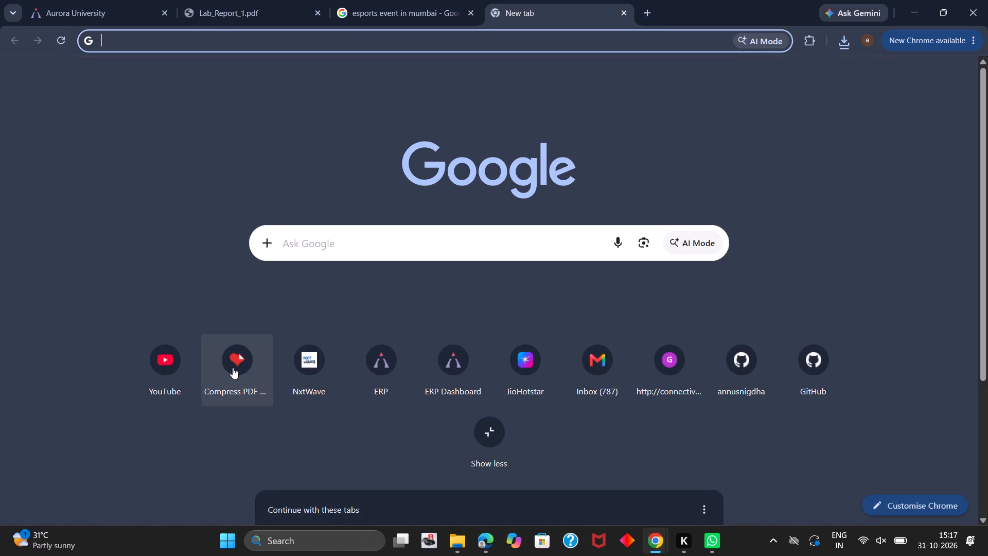
click(233, 368)
click(473, 237)
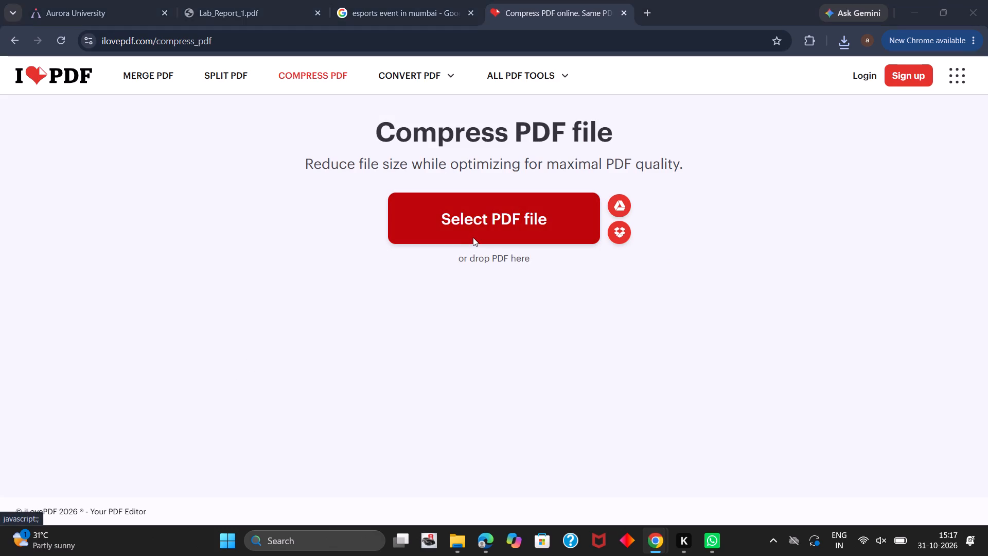
scroll(473, 237, right, 8)
click(629, 1)
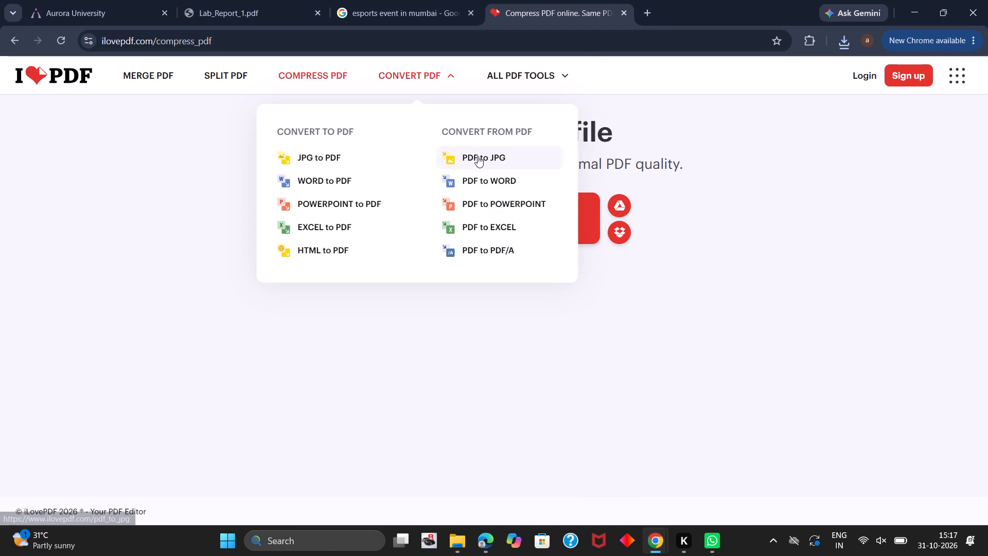
click(477, 177)
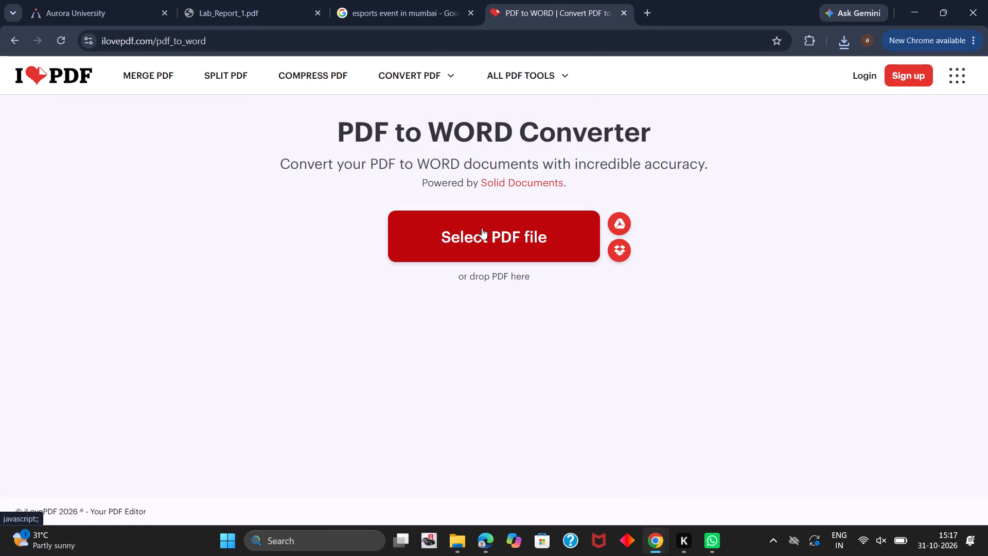
Load ADS Lab-1.pdf from Downloads into the converter and convert it to Word with No OCR.
click(482, 228)
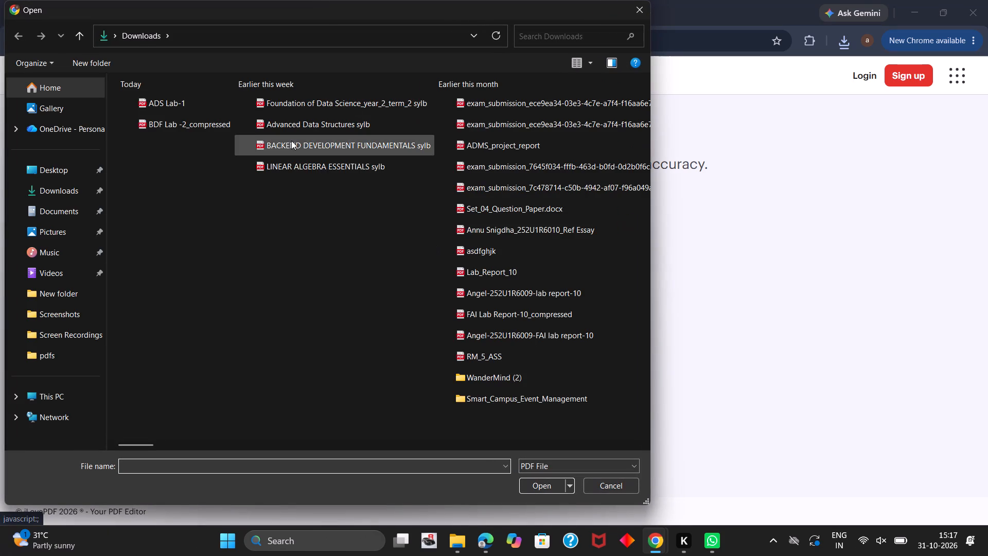
click(209, 112)
click(543, 493)
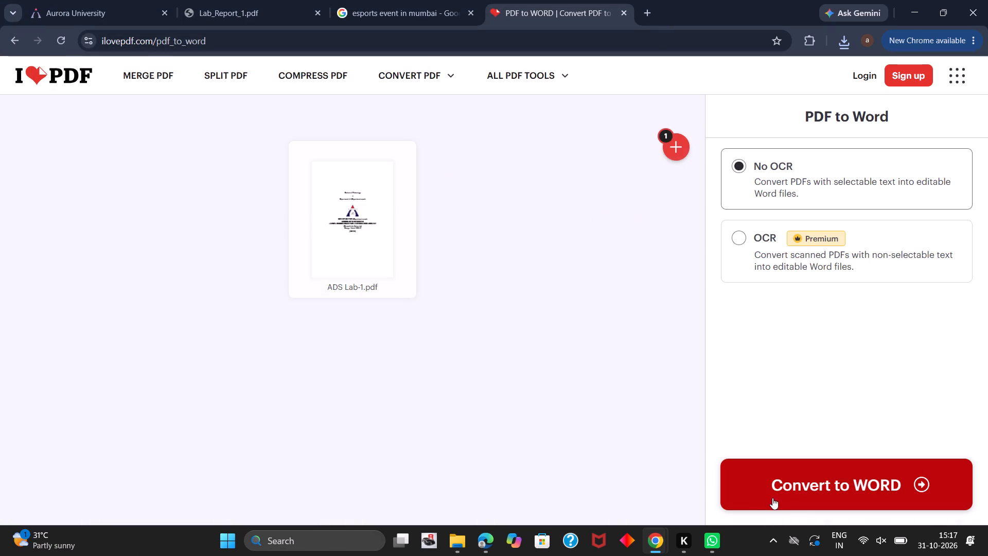
click(786, 503)
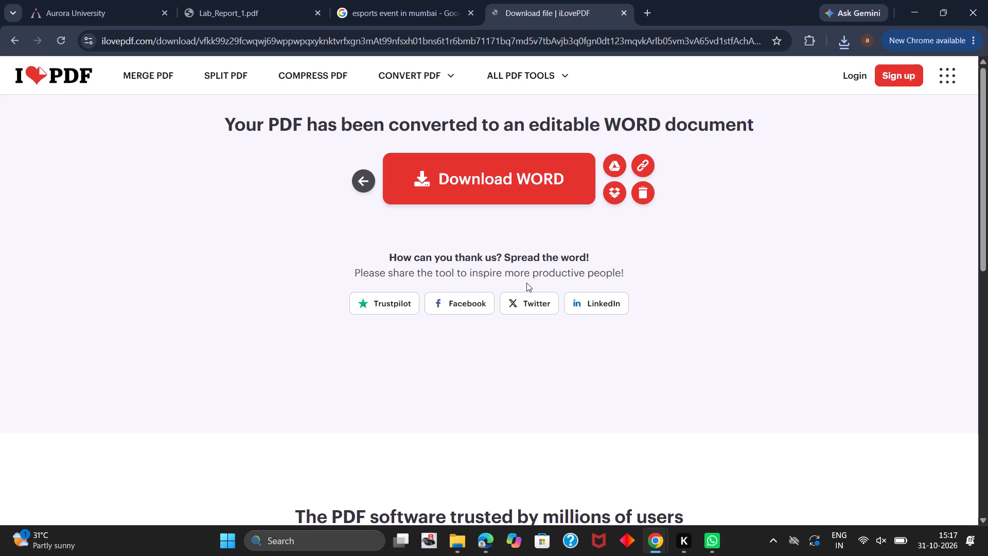
Download the converted ADS Lab-1.docx and open it in Word.
click(518, 175)
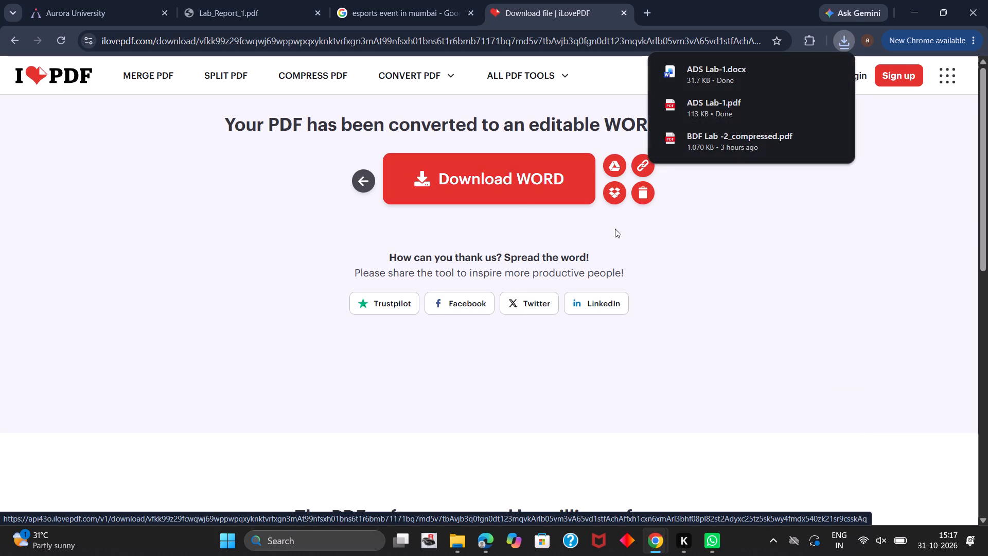
double_click(725, 80)
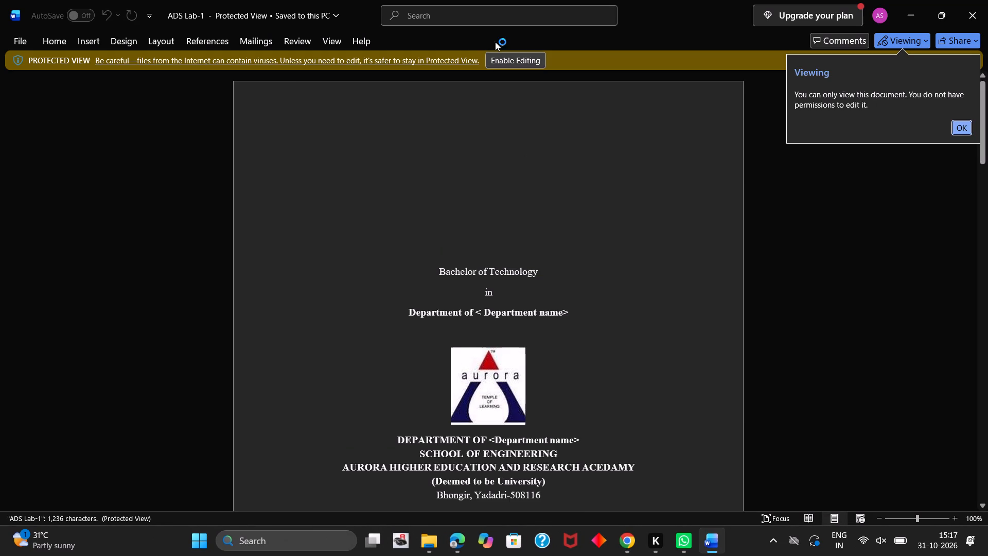
Enable editing in ADS Lab-1 and replace the department name placeholder above the logo with "Computer Science".
click(516, 62)
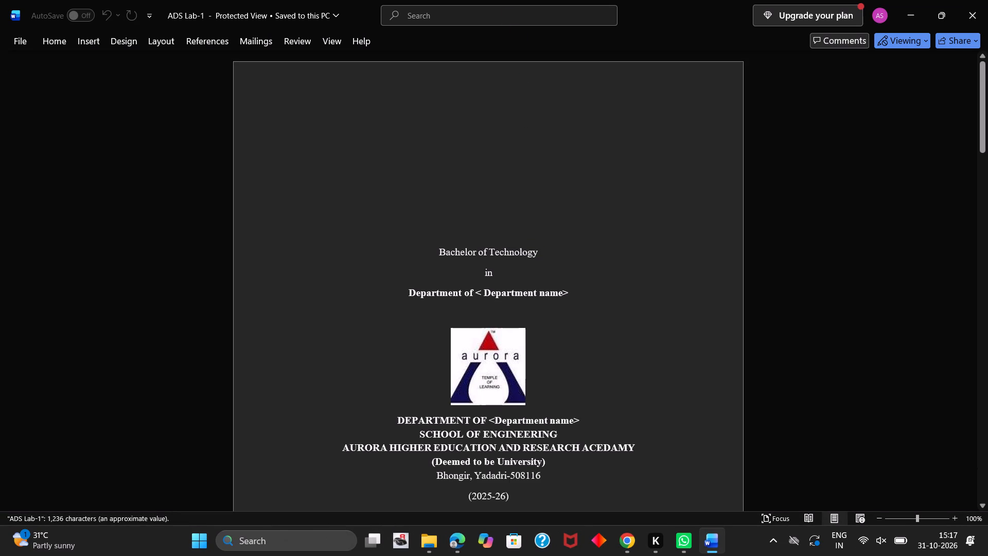
scroll(551, 357, down, 1)
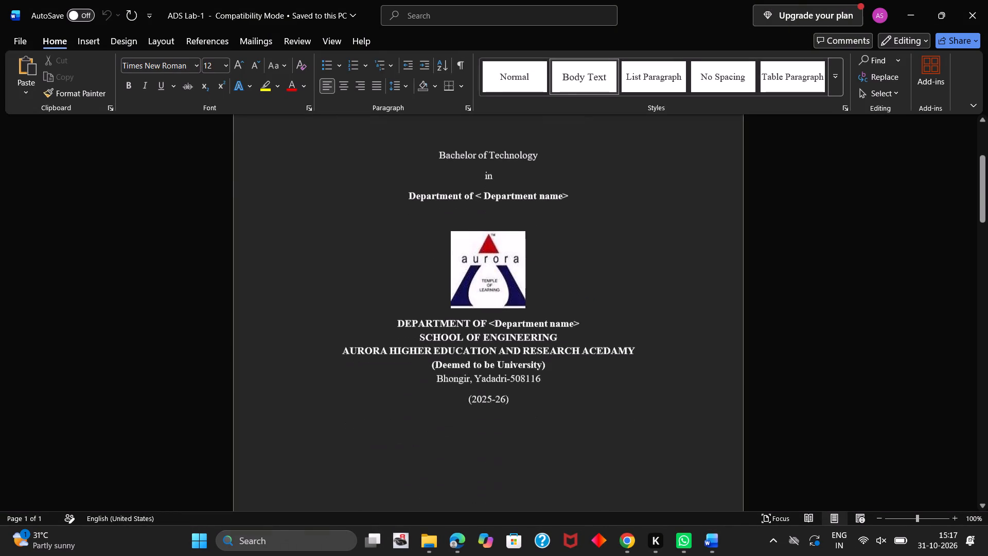
scroll(551, 357, down, 1)
drag(569, 177, 474, 183)
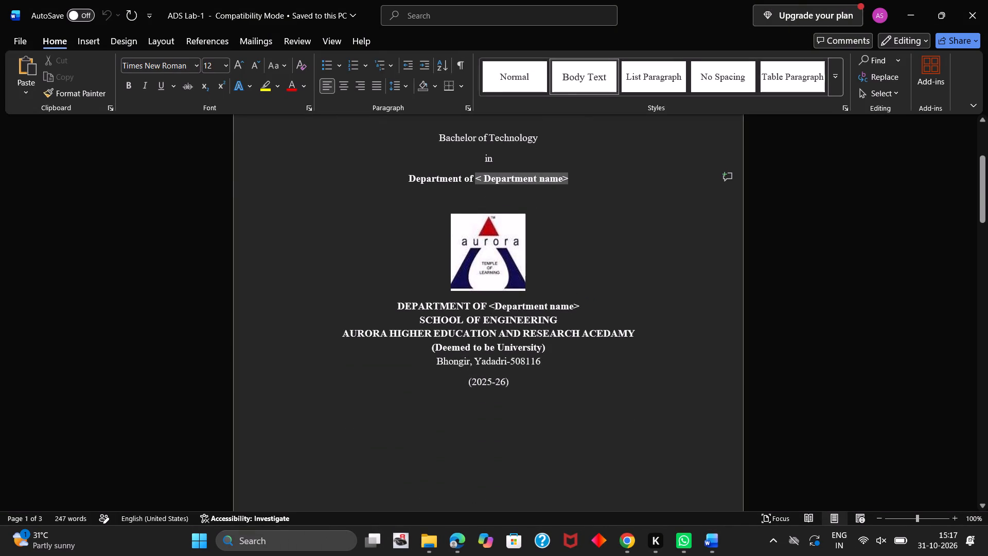
drag(474, 183, 474, 182)
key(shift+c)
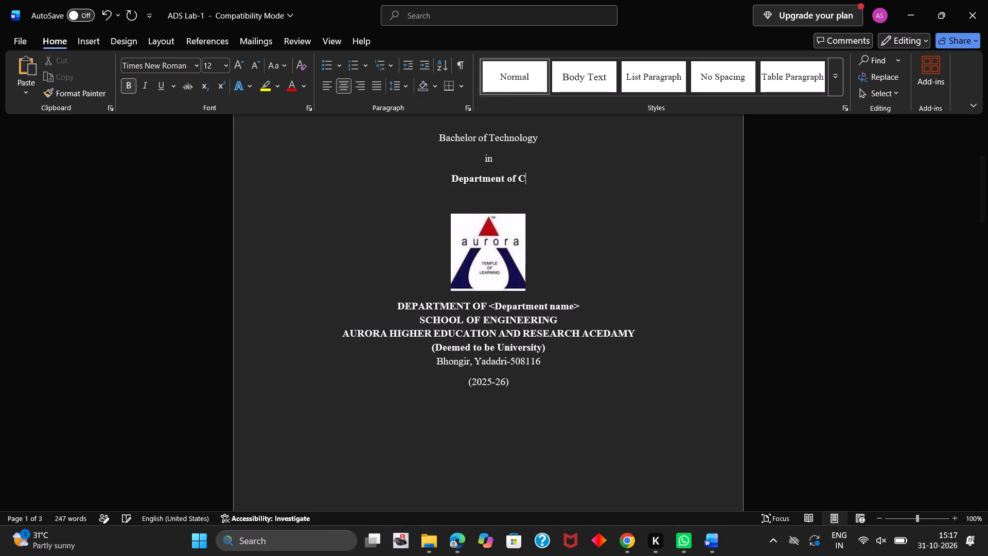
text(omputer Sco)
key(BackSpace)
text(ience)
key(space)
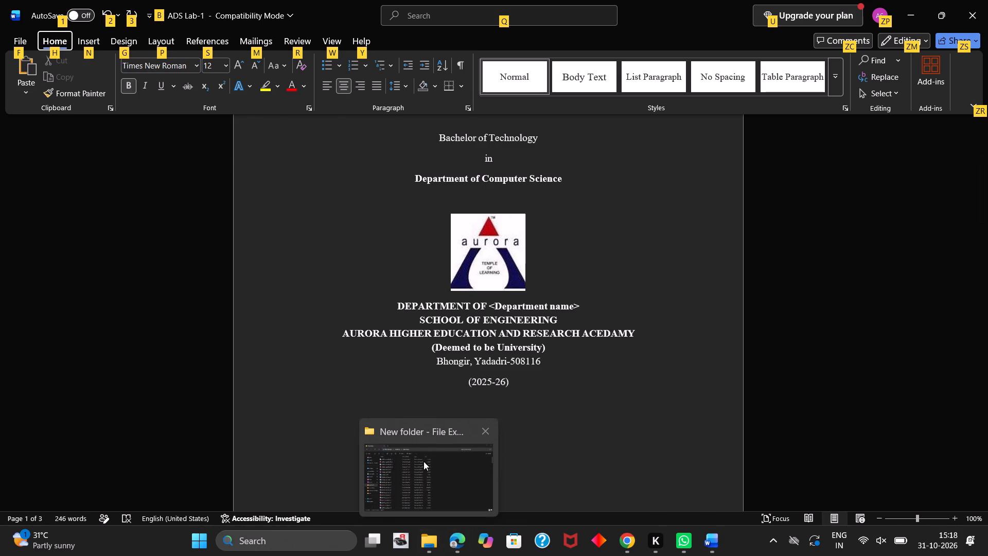
Open DSA LAB REPORT-2 from New folder and check the department wording on its cover page.
click(424, 461)
scroll(309, 385, down, 4)
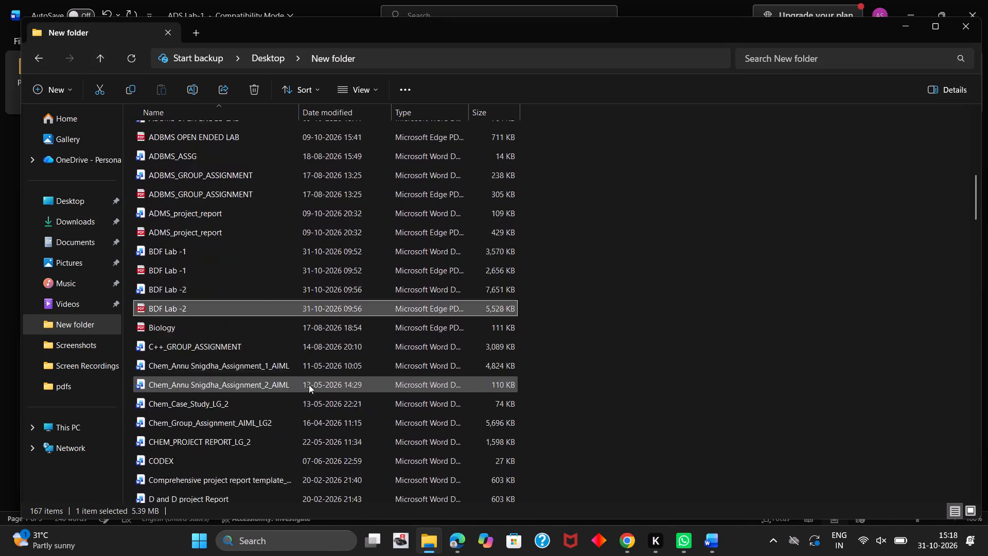
scroll(309, 385, down, 3)
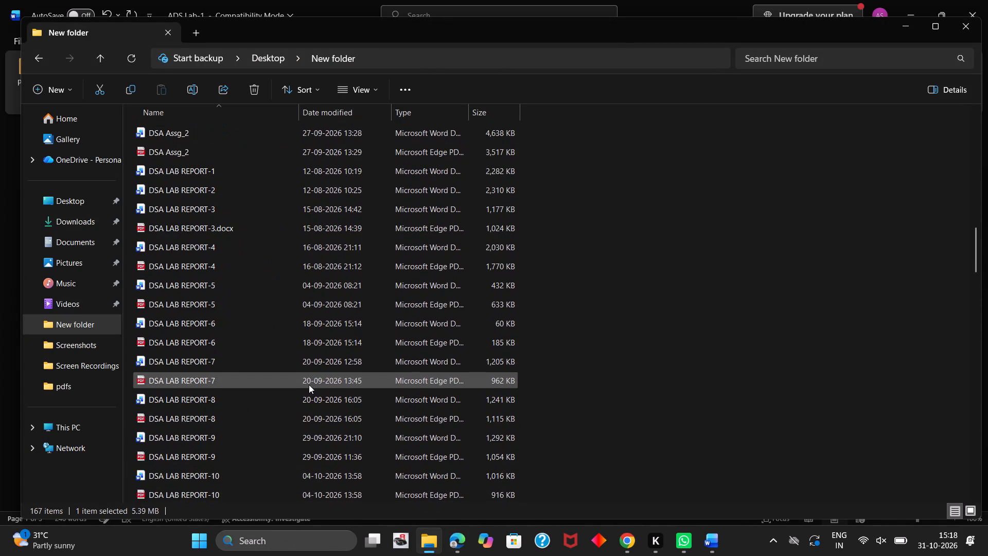
double_click(272, 196)
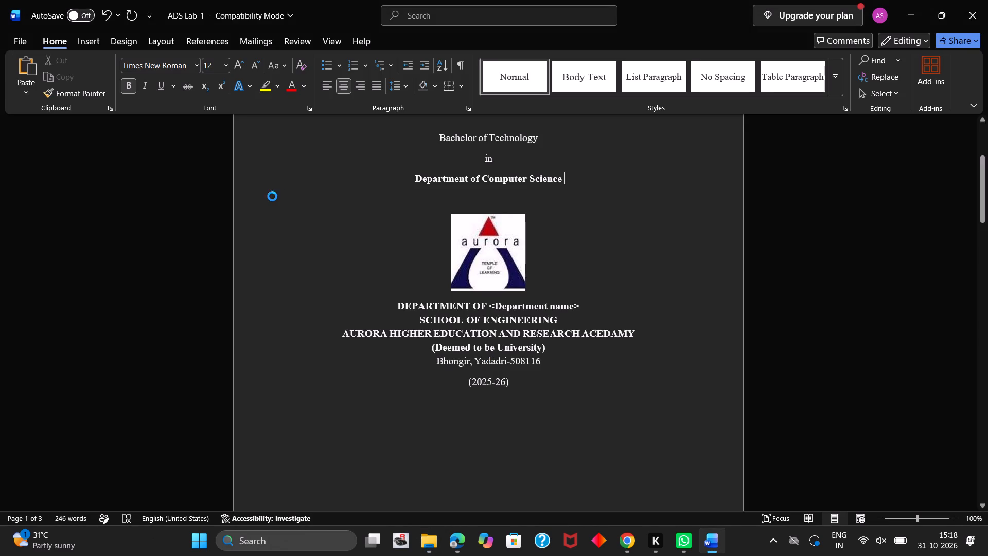
scroll(426, 283, down, 1)
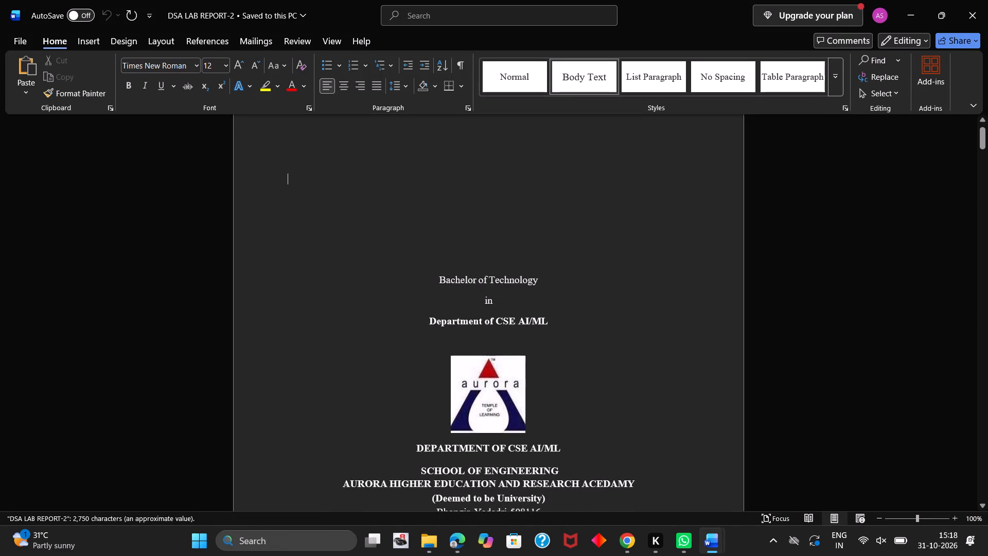
scroll(426, 283, down, 2)
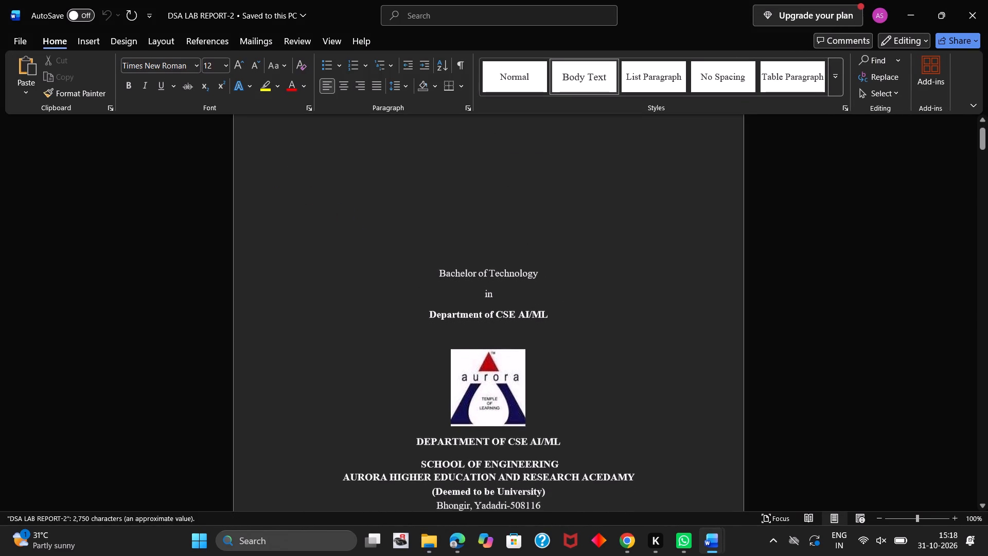
scroll(426, 283, down, 1)
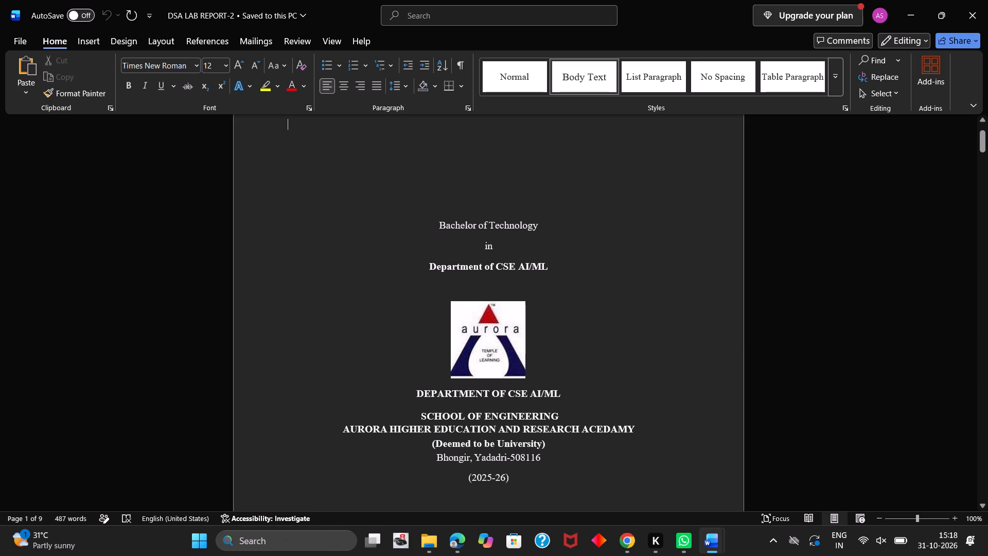
Open the DSA LAB REPORT-6 Word document to check its cover's department wording, and close both reference reports.
click(412, 479)
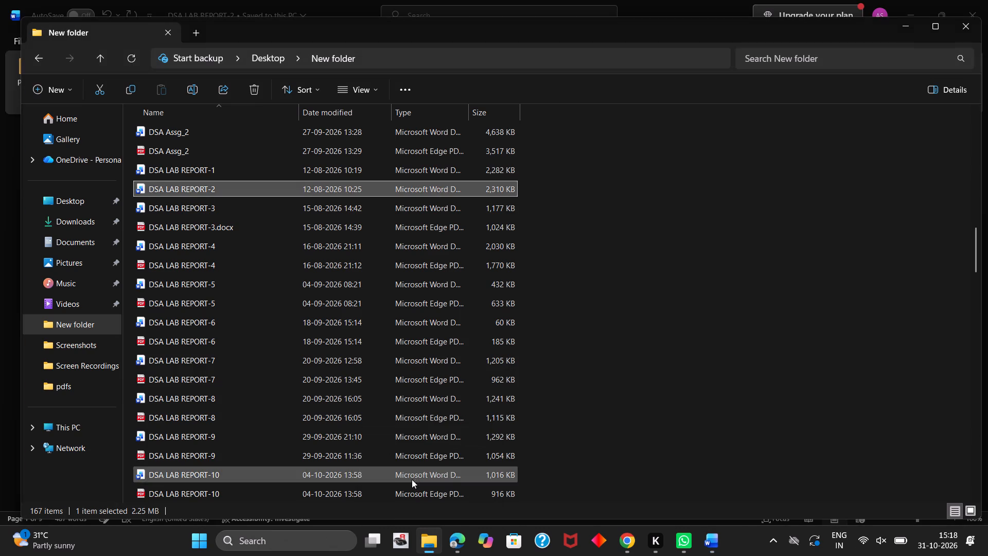
double_click(221, 327)
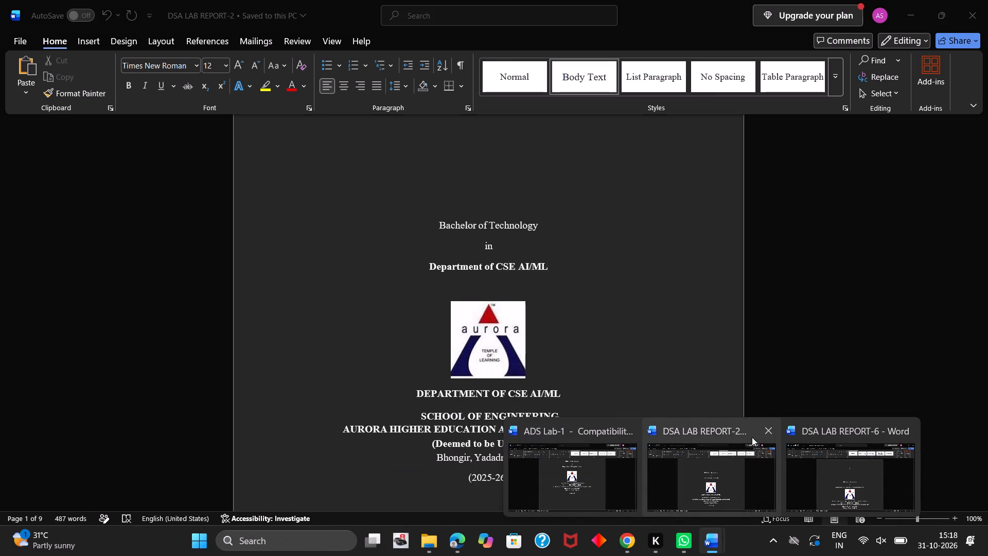
click(764, 430)
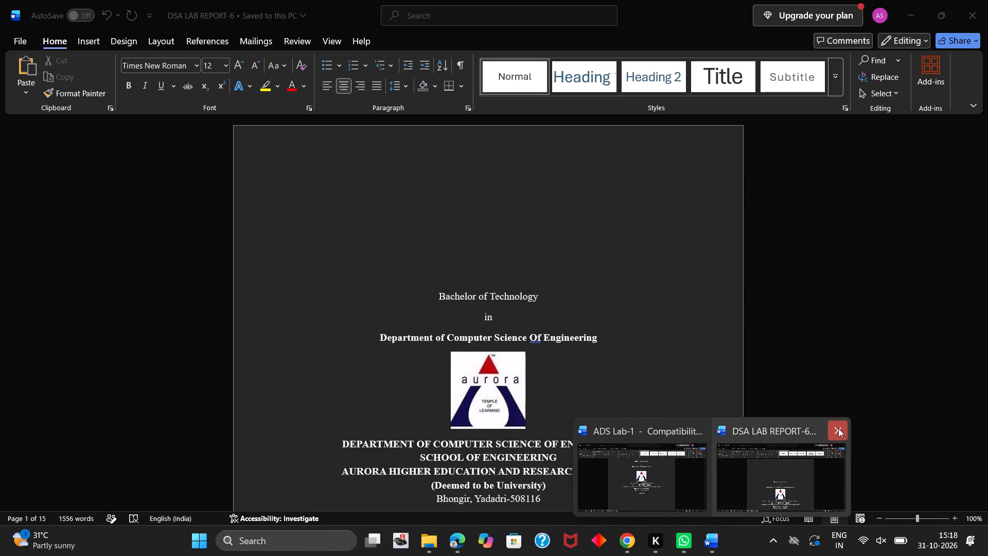
click(838, 428)
click(732, 453)
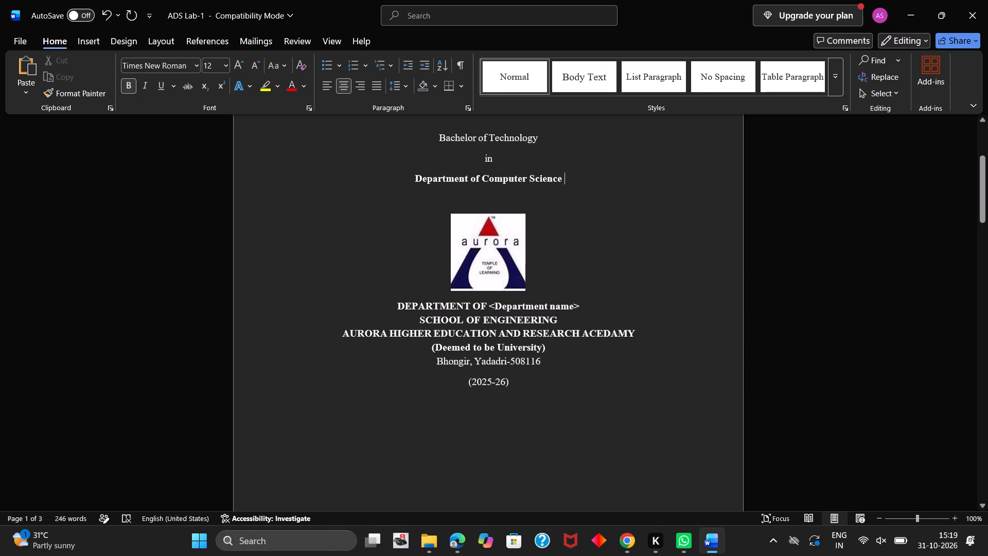
Add "Engineering" to the department line above the logo so it reads "Department of Computer Science Engineering".
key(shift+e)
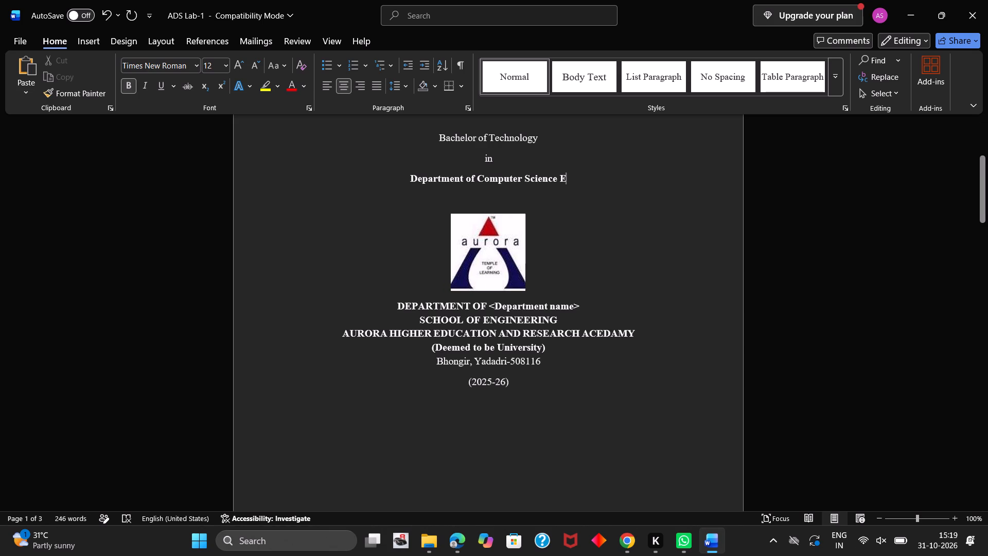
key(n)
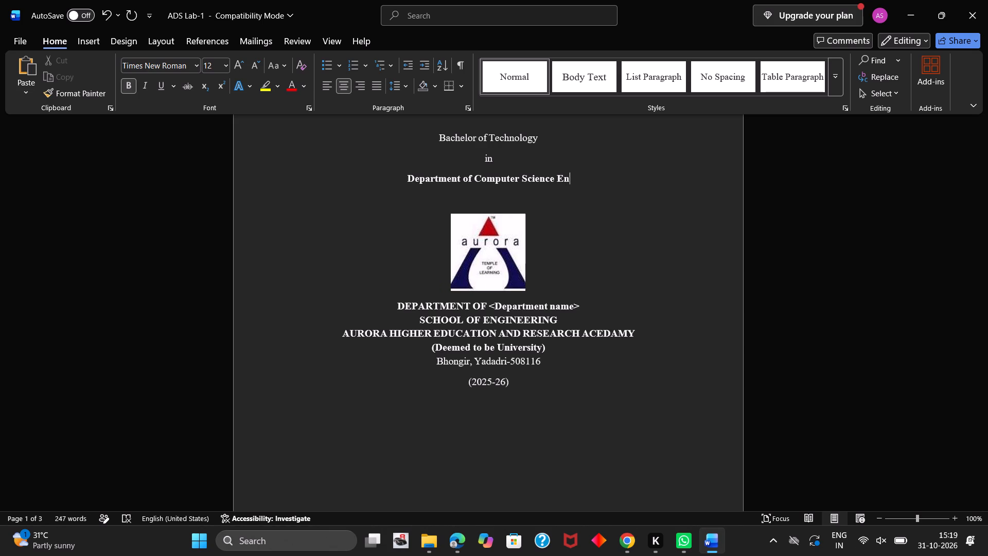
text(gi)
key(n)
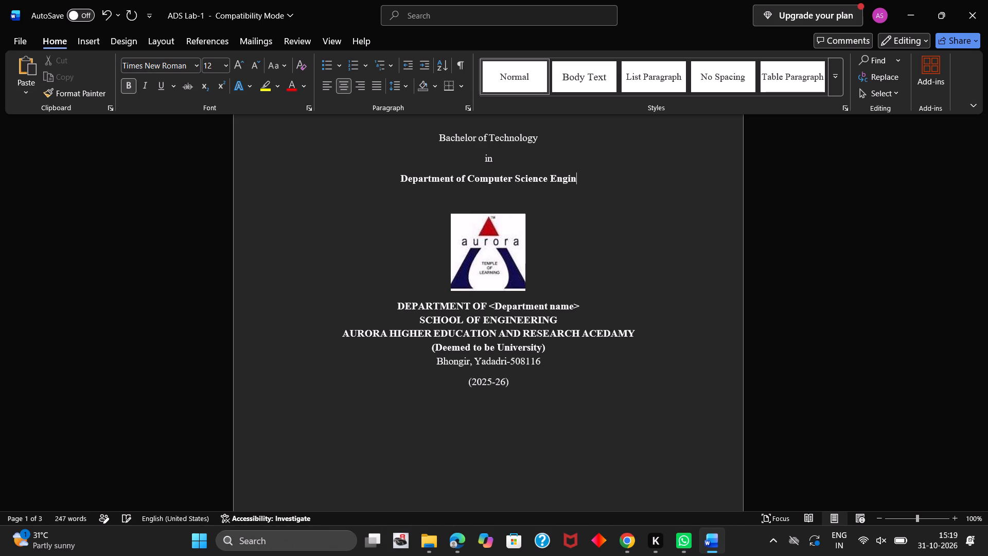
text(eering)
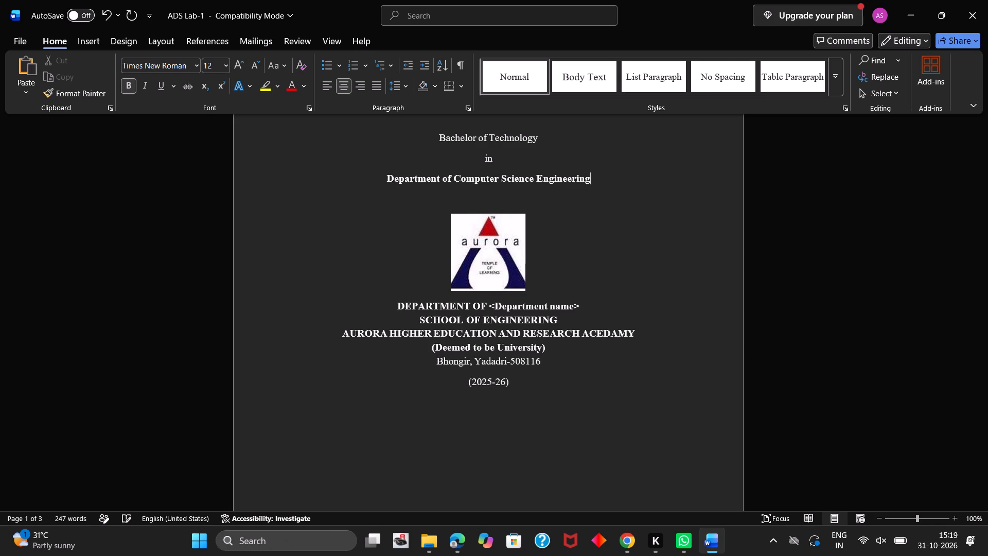
Replace the department line below the logo with "DEPARTMENT OF COMPUTER SCIENCE OF ENGINEERING", copied from the DSA LAB REPORT-6 cover.
drag(581, 305, 490, 308)
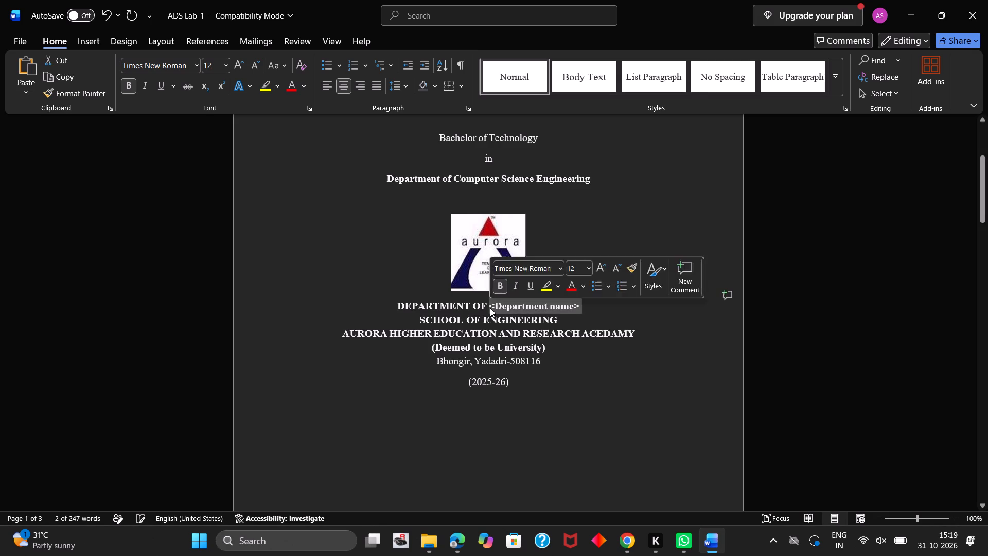
key(BackSpace)
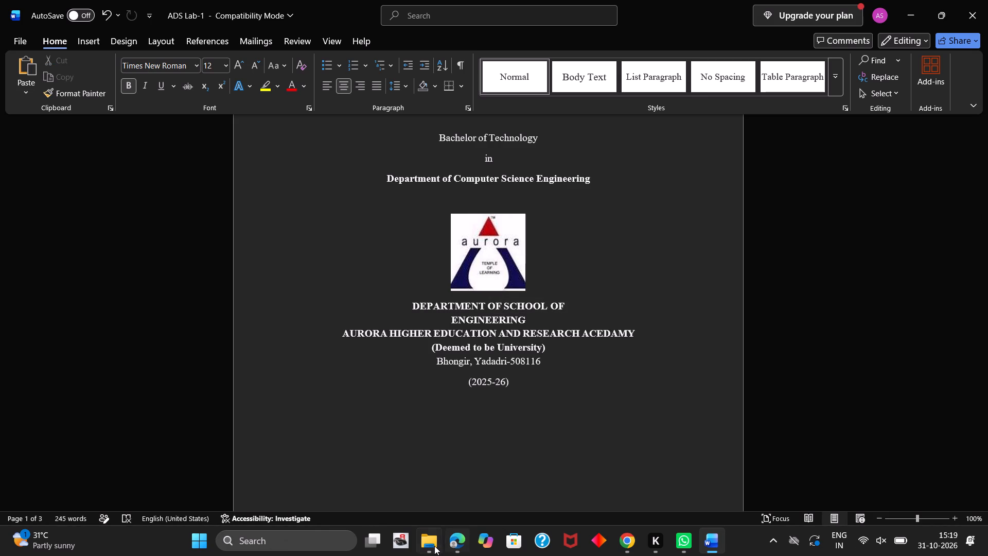
click(426, 481)
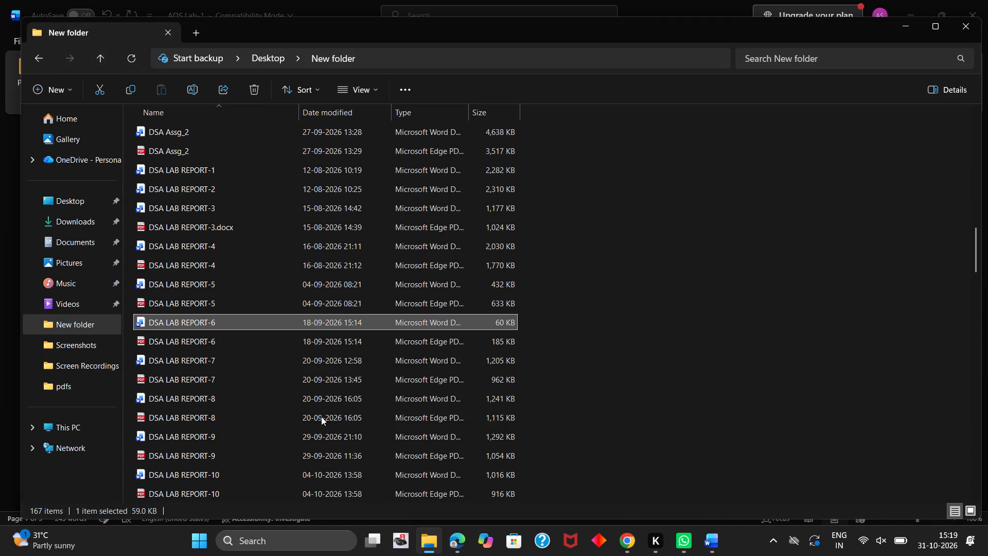
double_click(246, 320)
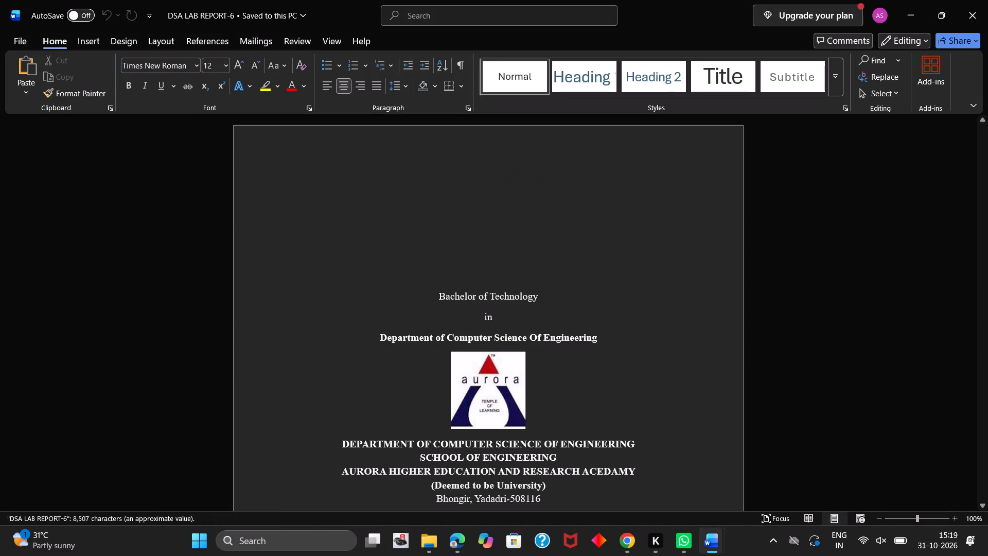
scroll(578, 430, down, 1)
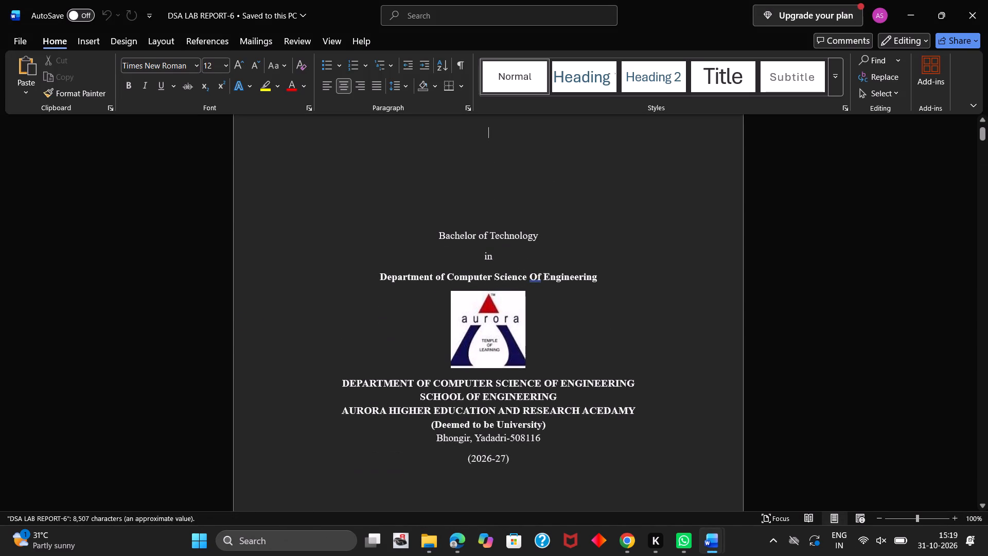
drag(637, 384, 393, 388)
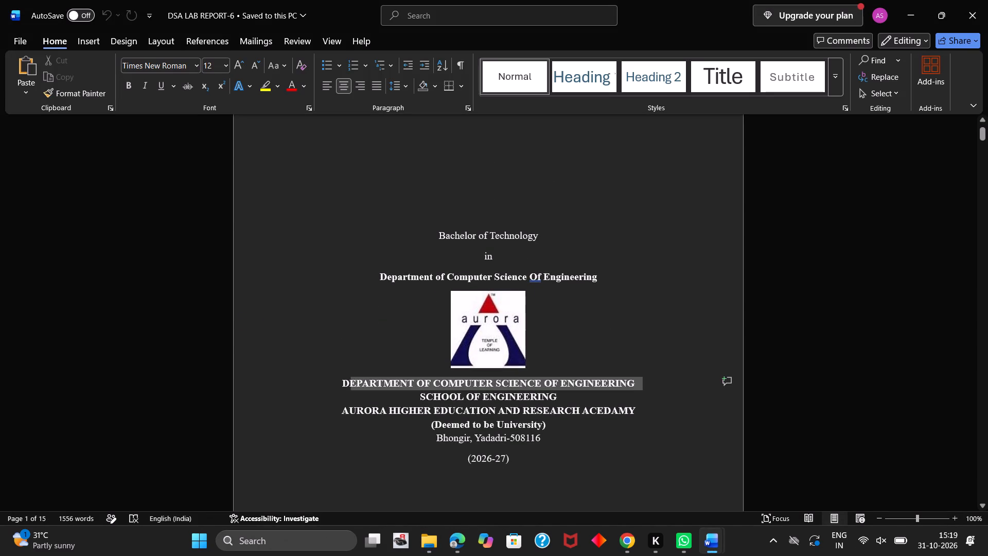
drag(393, 388, 338, 386)
key(ctrl+c)
key(alt+Tab)
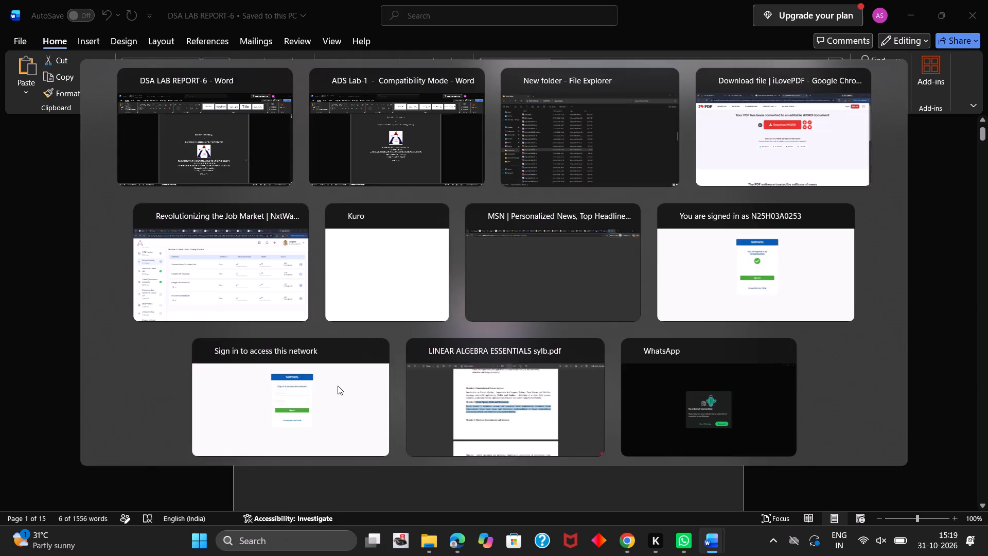
drag(568, 305, 536, 308)
click(503, 304)
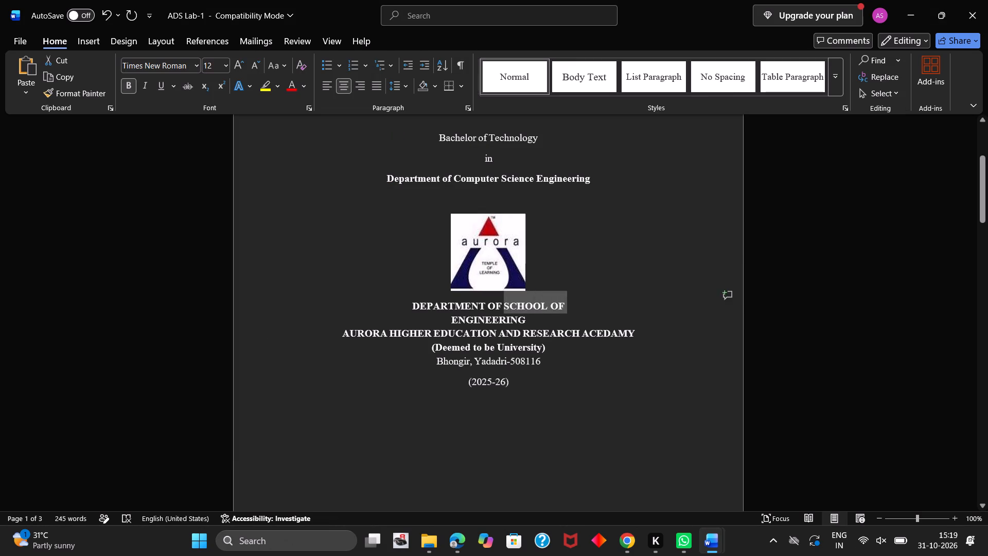
drag(503, 304, 420, 310)
key(ctrl+v)
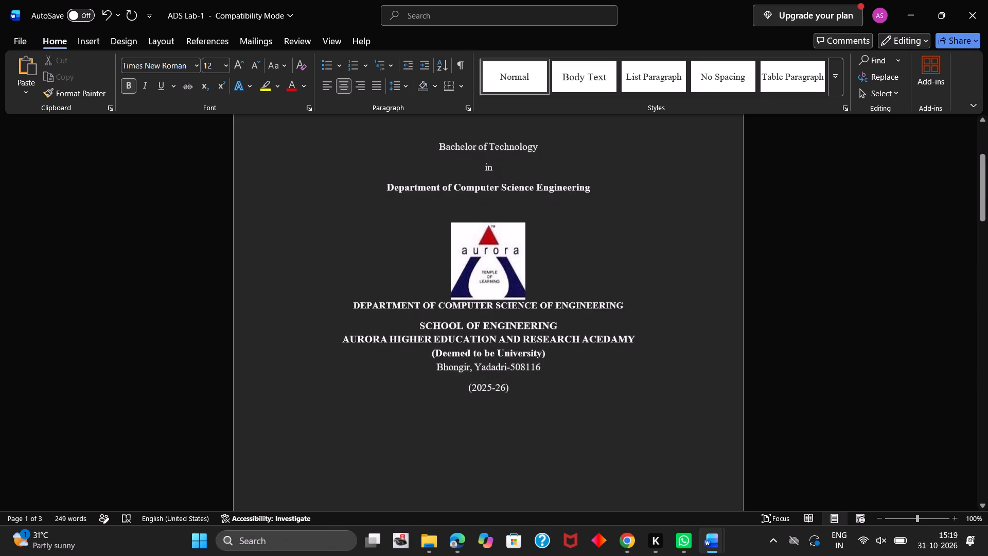
Replace the "<Name of the student>" placeholder in the certificate paragraph with the student's name in capitals, followed by a space.
scroll(557, 305, down, 1)
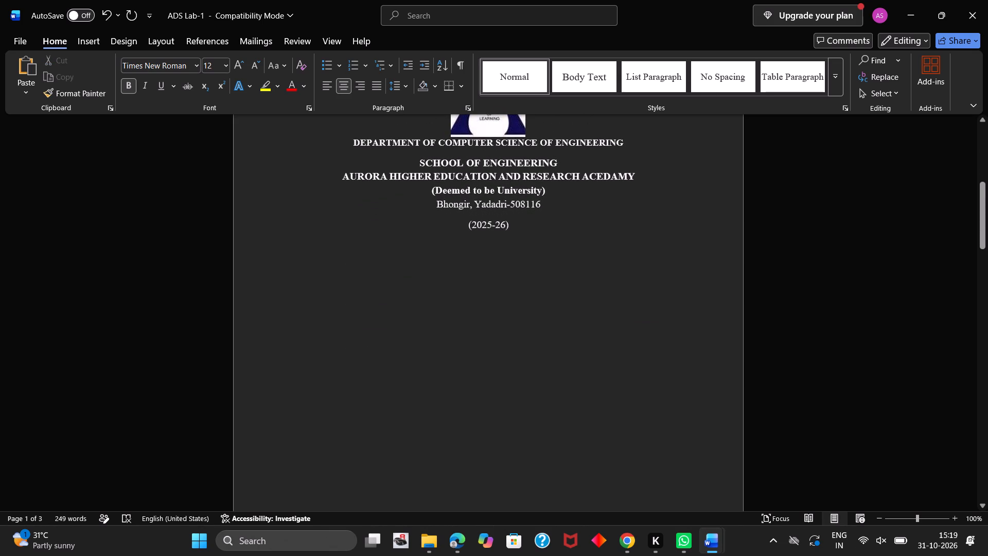
scroll(557, 305, down, 3)
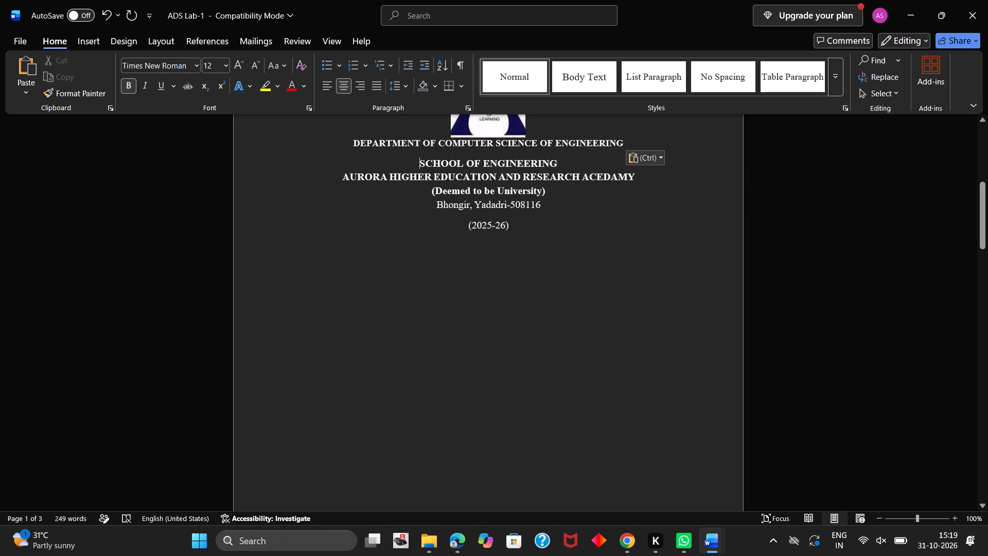
scroll(557, 305, down, 1)
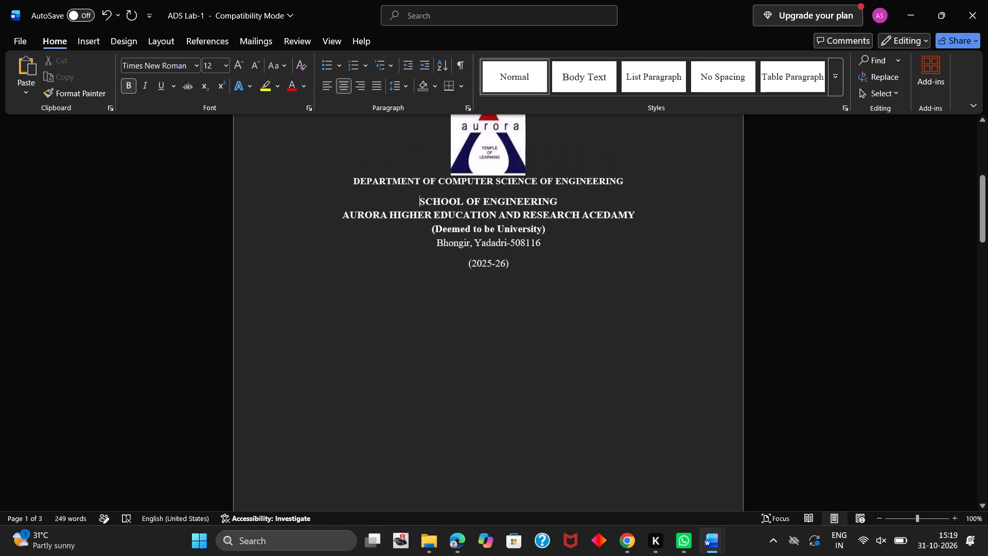
scroll(557, 305, down, 1)
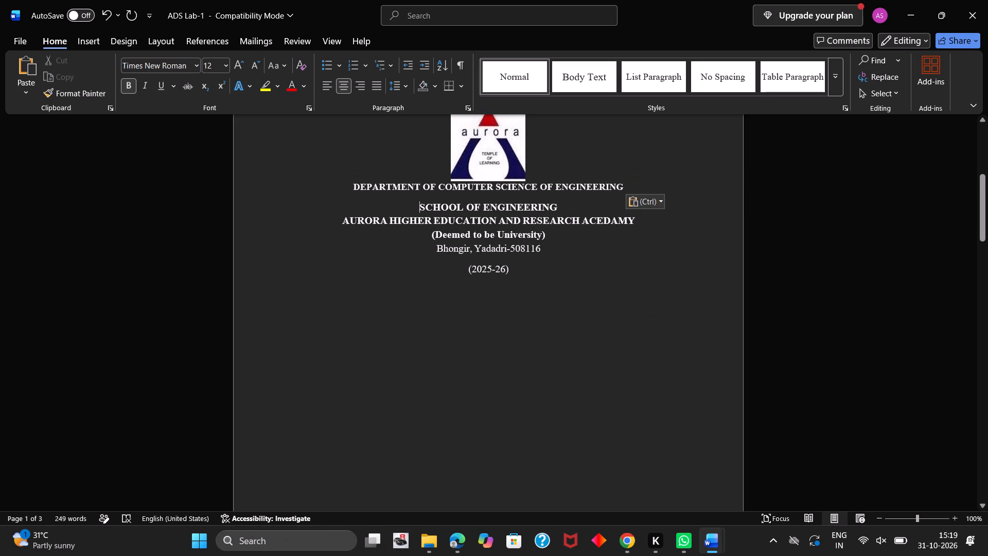
click(552, 188)
scroll(614, 359, down, 2)
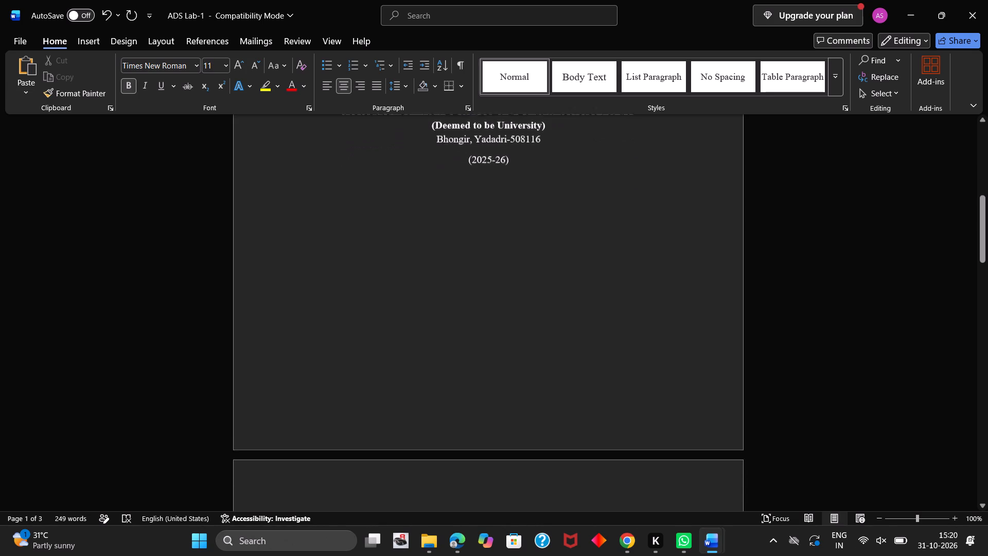
scroll(614, 359, down, 3)
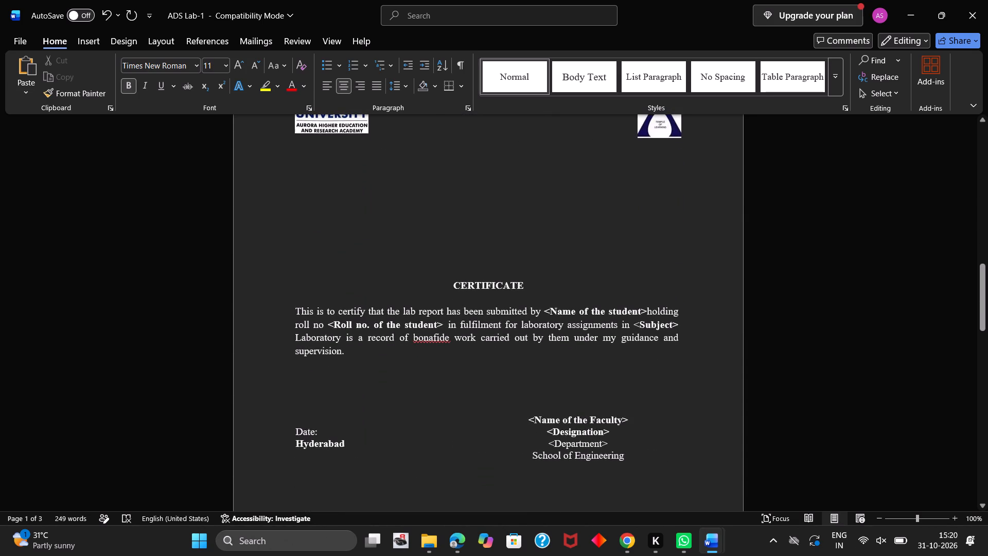
drag(645, 309, 555, 311)
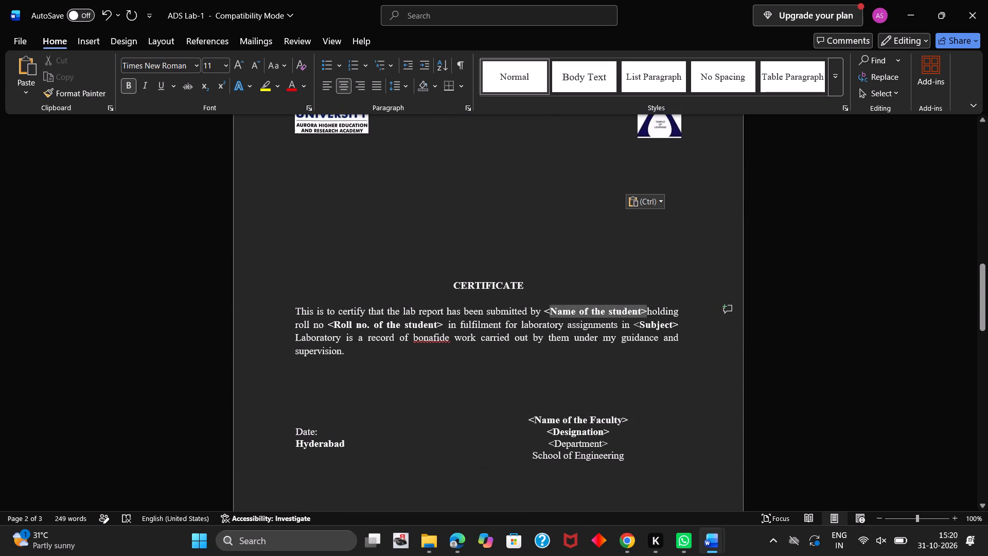
drag(555, 311, 545, 311)
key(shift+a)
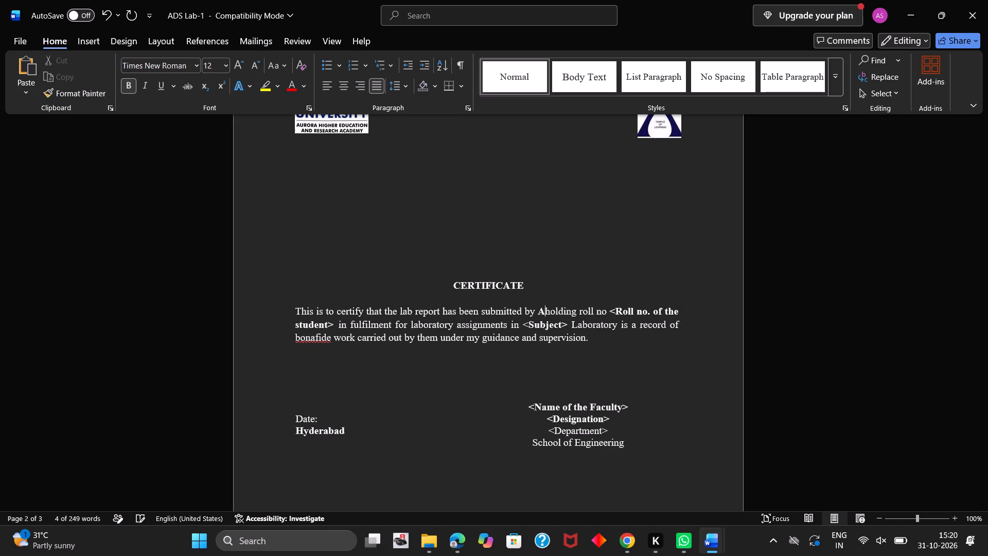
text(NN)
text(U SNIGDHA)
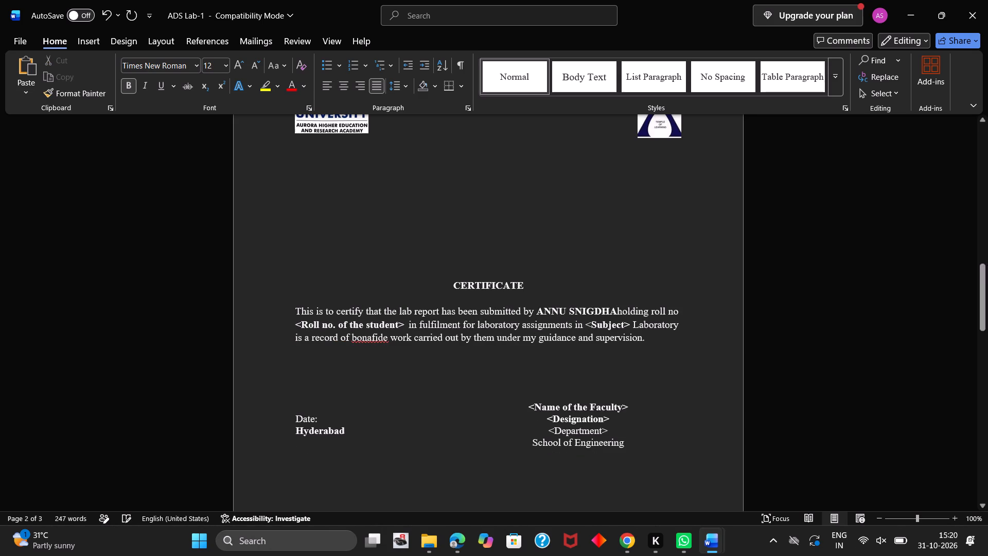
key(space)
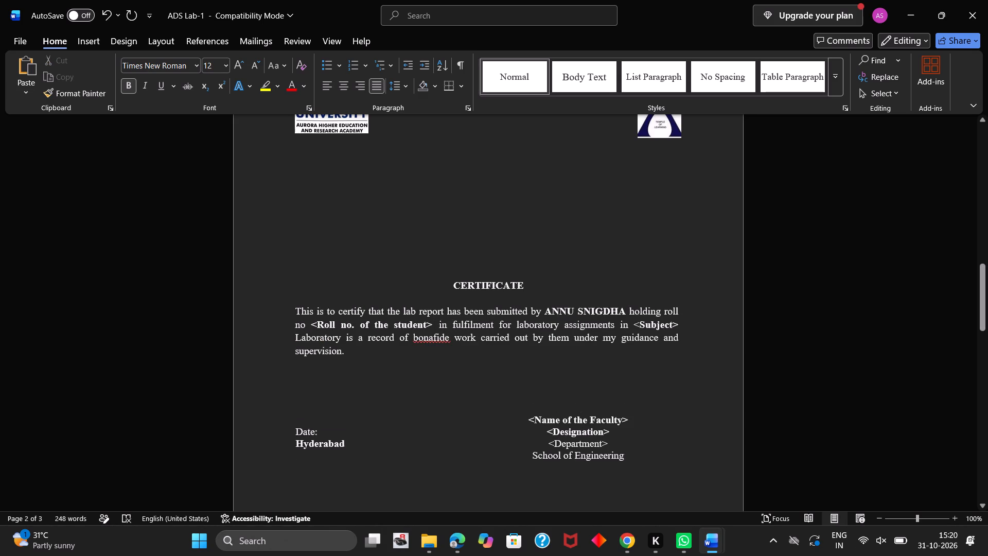
Replace the "<Roll no. of the student>" placeholder in the certificate paragraph with the student's roll number.
drag(432, 326, 310, 324)
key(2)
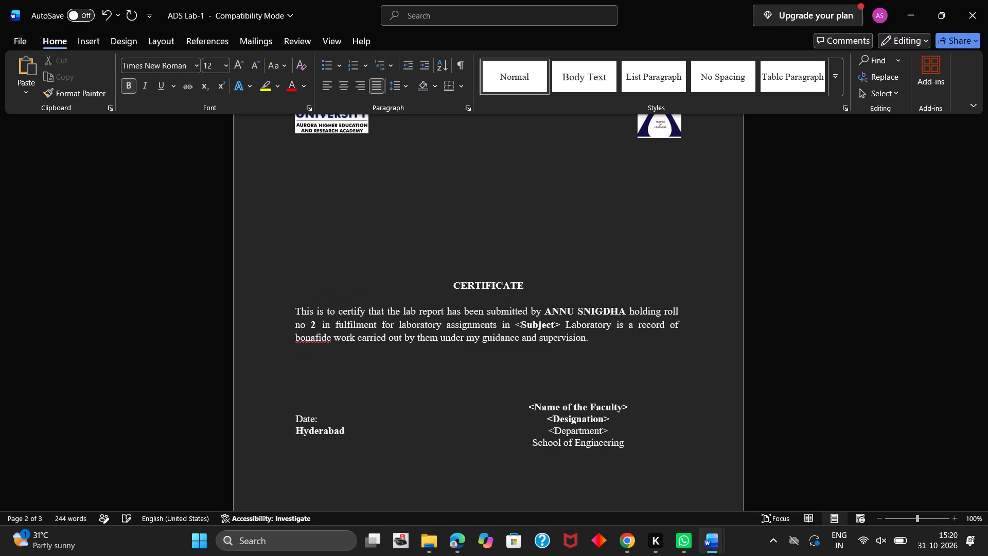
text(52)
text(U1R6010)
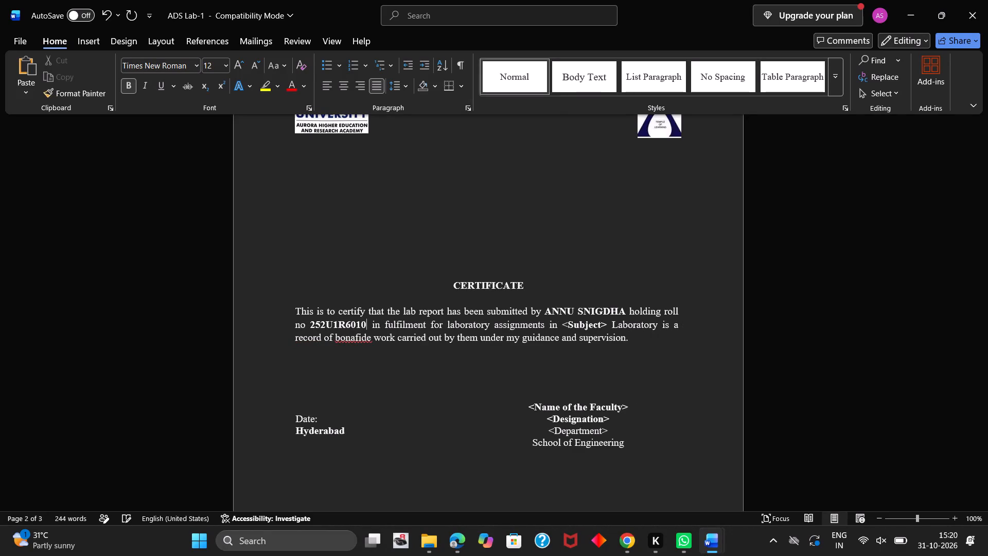
Copy the date and faculty signature table from the DSA LAB REPORT-6 certificate and paste it over the ADS Lab-1 certificate's signature placeholders.
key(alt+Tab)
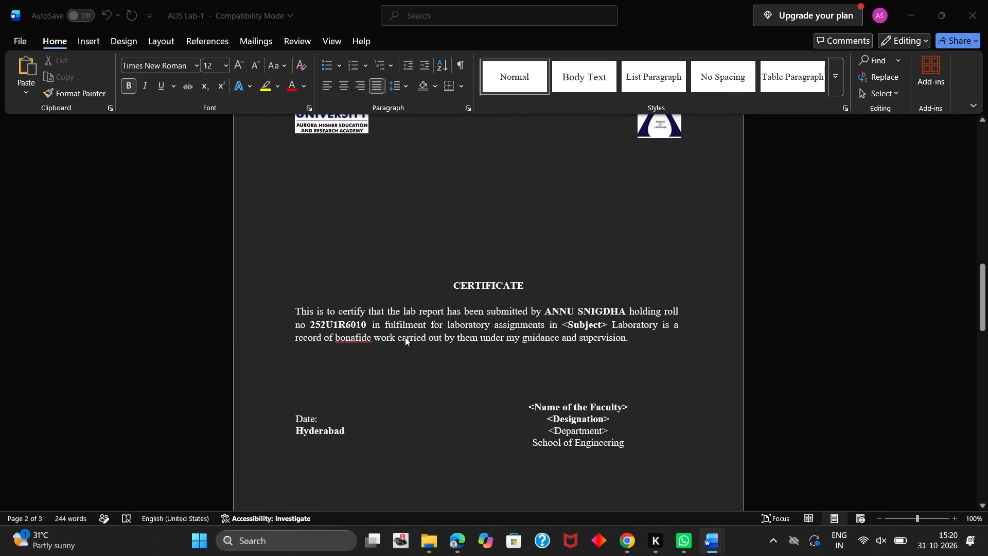
scroll(477, 396, down, 4)
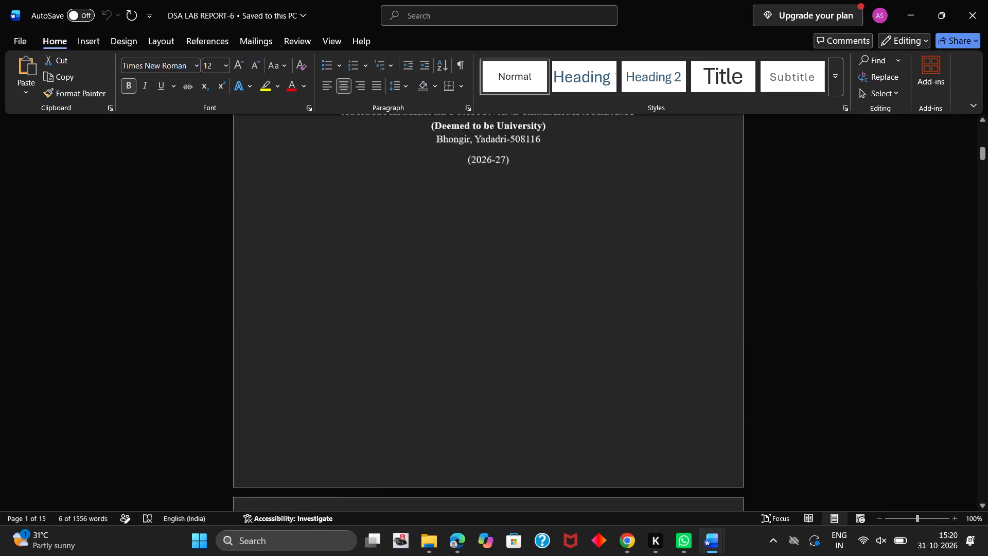
scroll(477, 396, down, 2)
scroll(477, 396, up, 2)
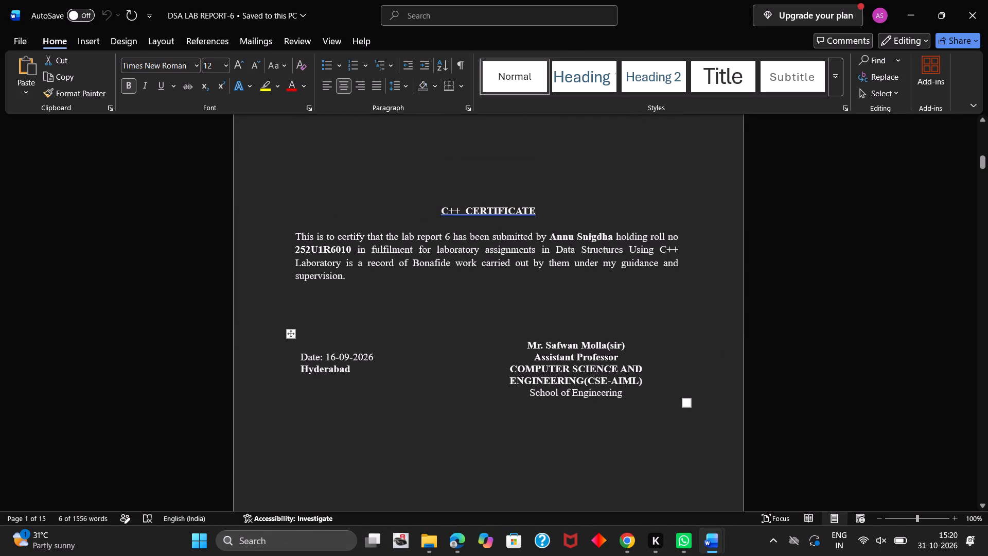
click(290, 331)
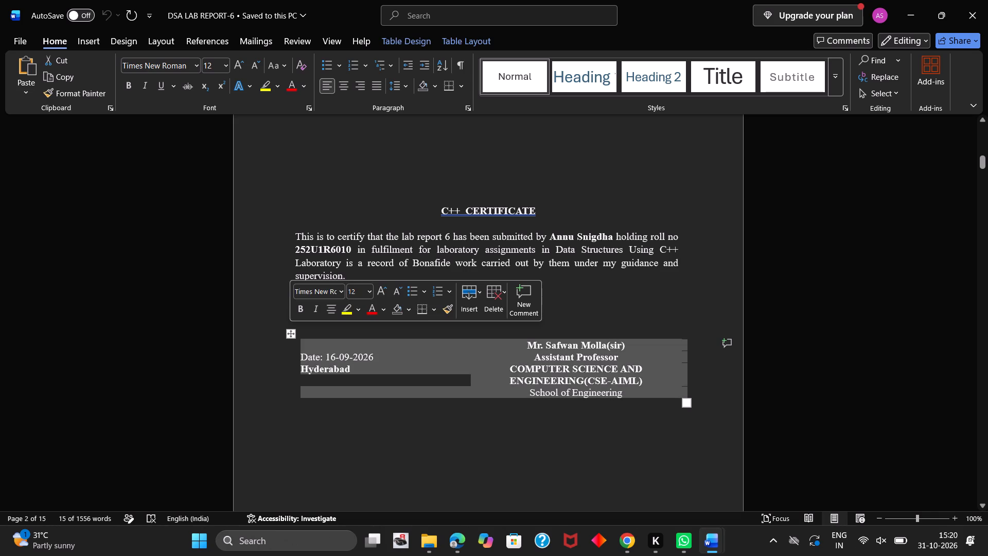
key(ctrl+c)
key(alt+Tab)
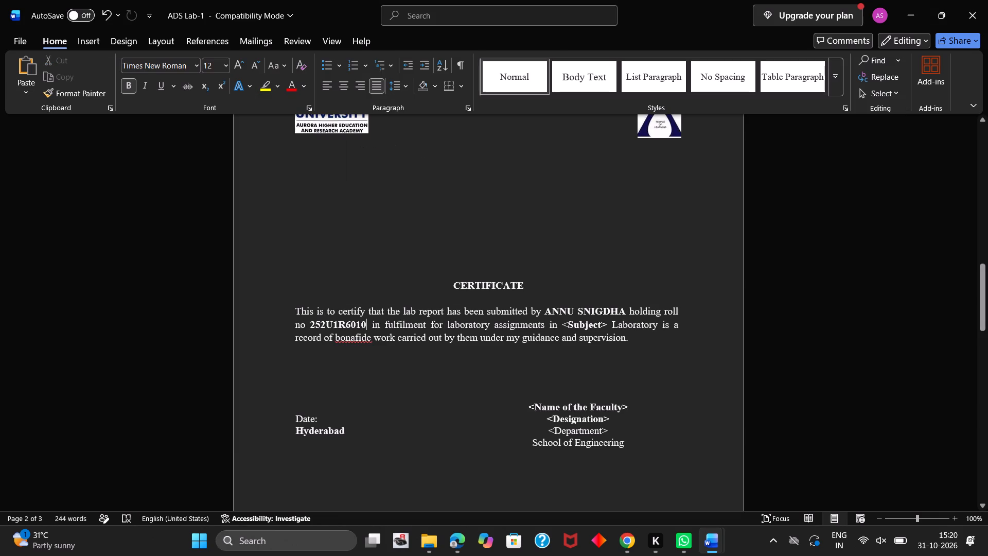
click(303, 414)
click(297, 405)
drag(285, 399, 630, 466)
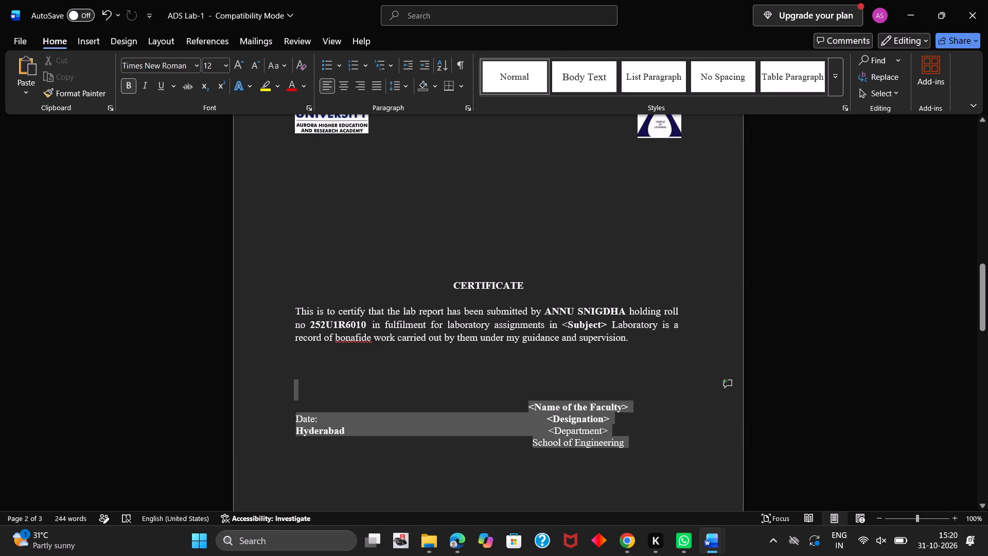
drag(630, 466, 541, 376)
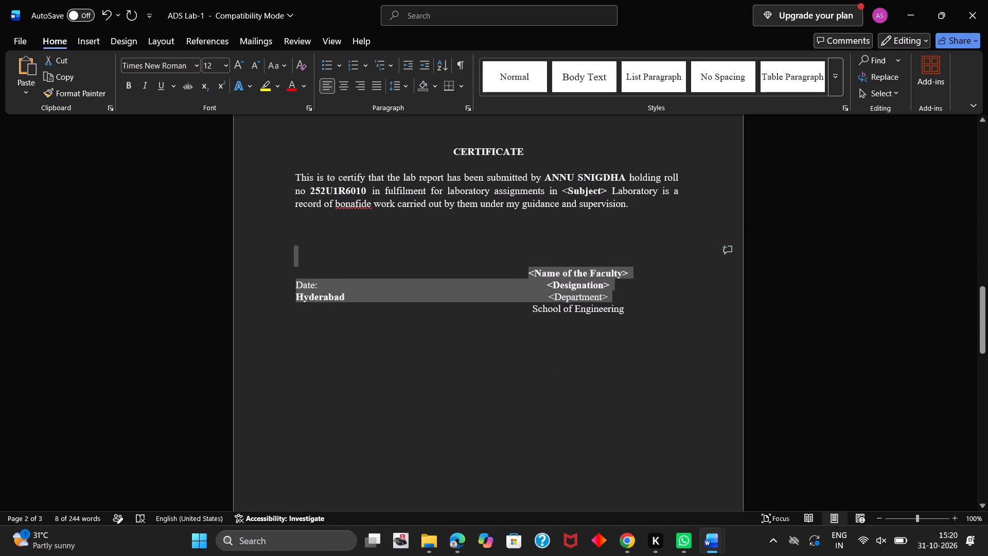
key(ctrl+v)
Delete the leftover duplicate "School of Engineering" line below the pasted signature table.
drag(628, 302, 550, 303)
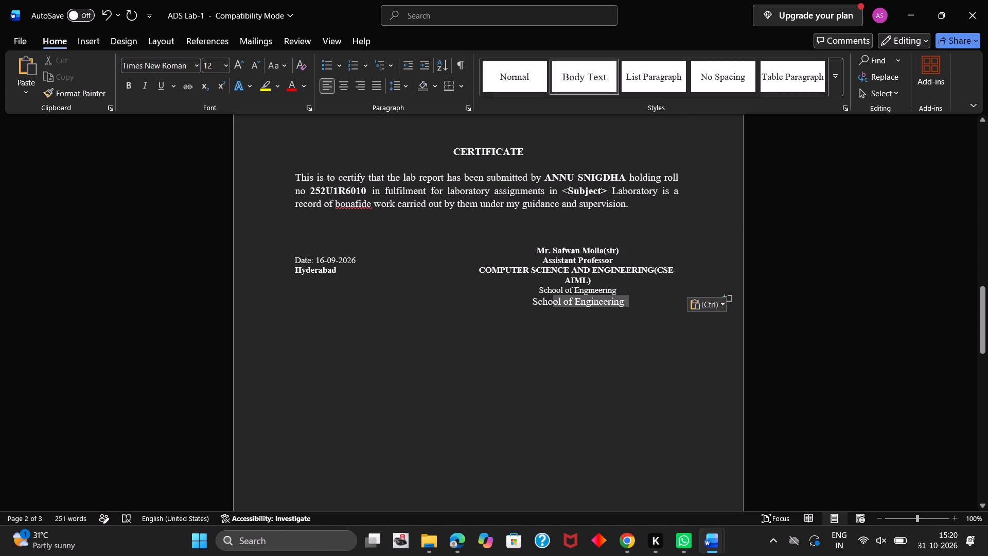
drag(550, 303, 531, 305)
key(BackSpace)
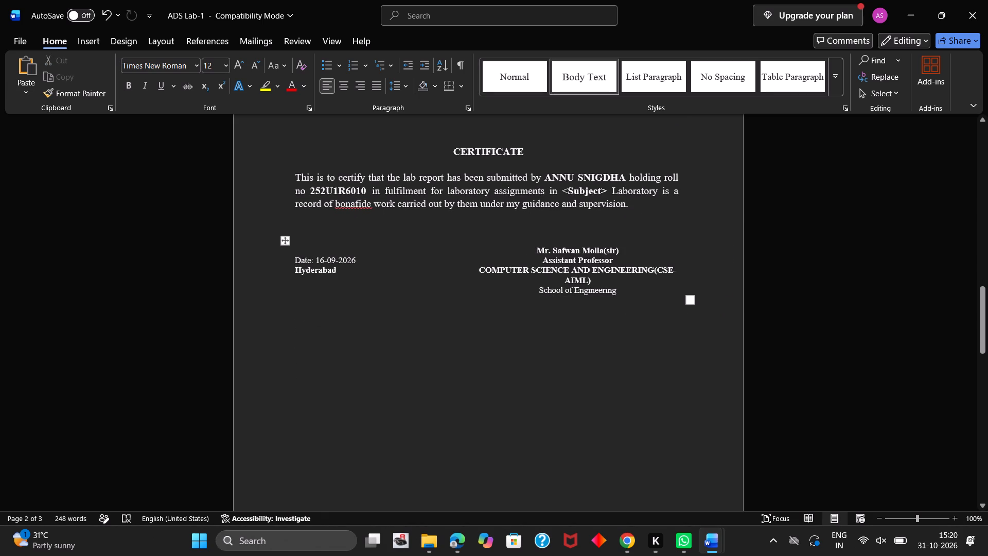
Change the day and month of the certificate date so it reads 31-10-2026.
click(336, 255)
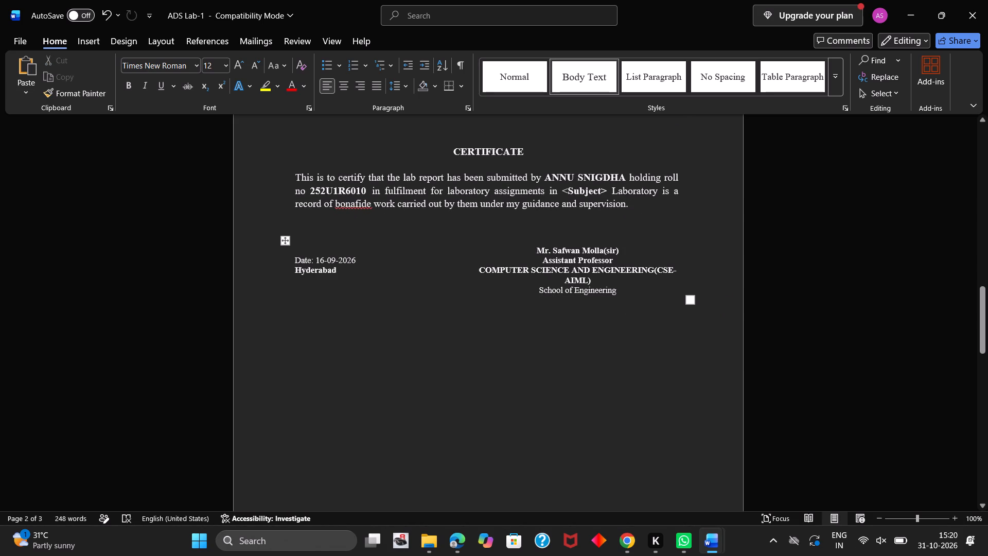
click(336, 259)
key(BackSpace)
key(BackSpace)
key(BackSpace)
key(BackSpace)
key(BackSpace)
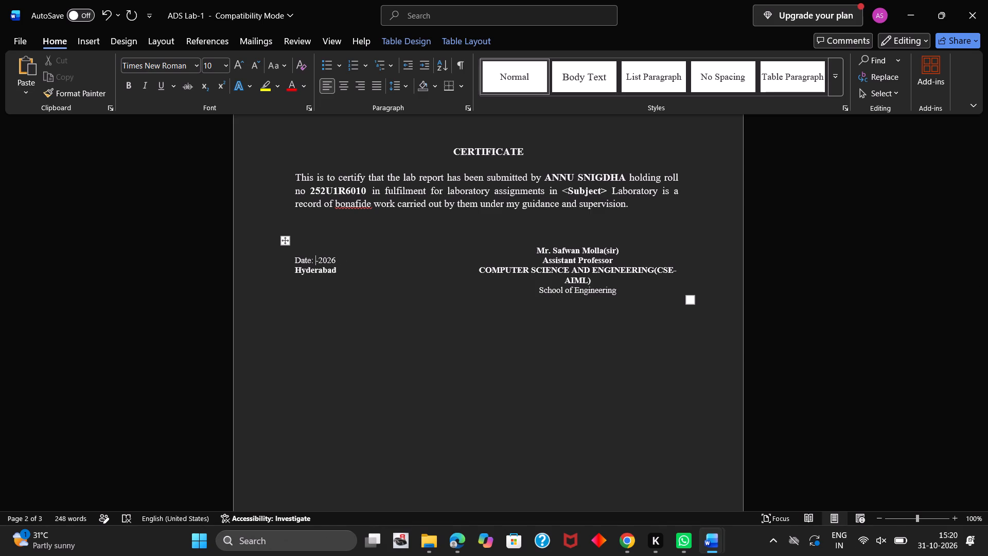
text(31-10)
Remove "AND" from the department line in the signature table so it reads "COMPUTER SCIENCE ENGINEERING(CSE-AIML)".
scroll(381, 255, up, 1)
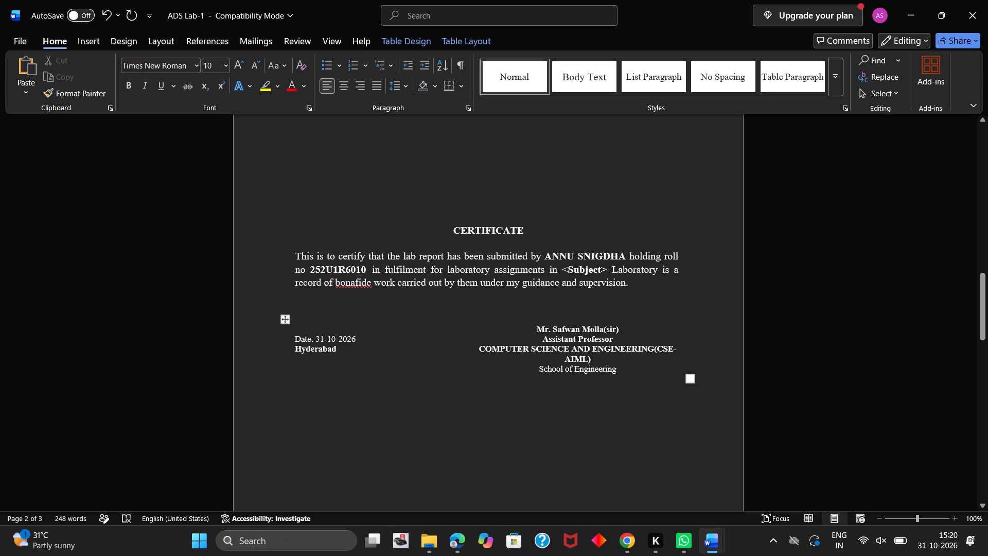
click(590, 349)
key(BackSpace)
key(BackSpace)
key(BackSpace)
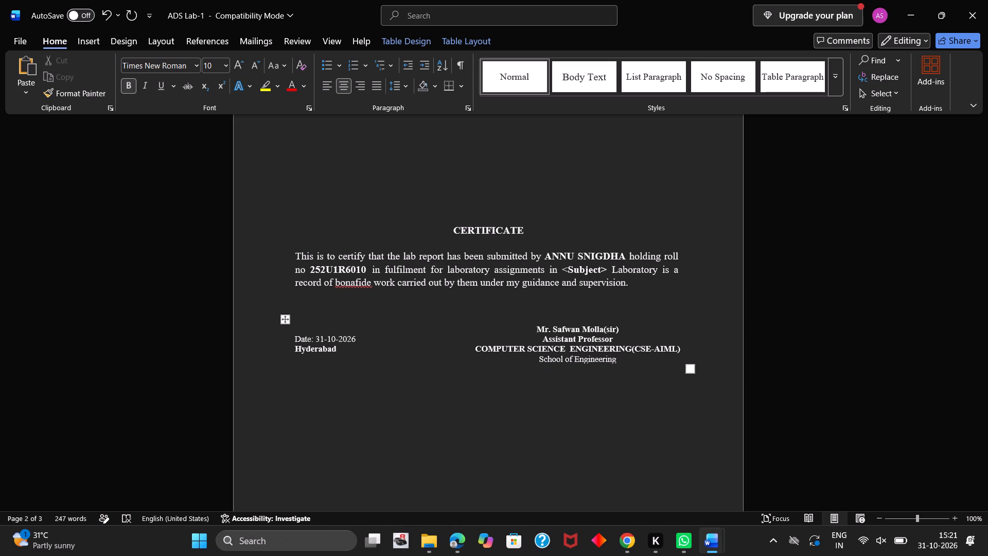
key(BackSpace)
Remove "(sir)" from the end of the faculty member's name in the certificate's signature table.
scroll(620, 341, up, 1)
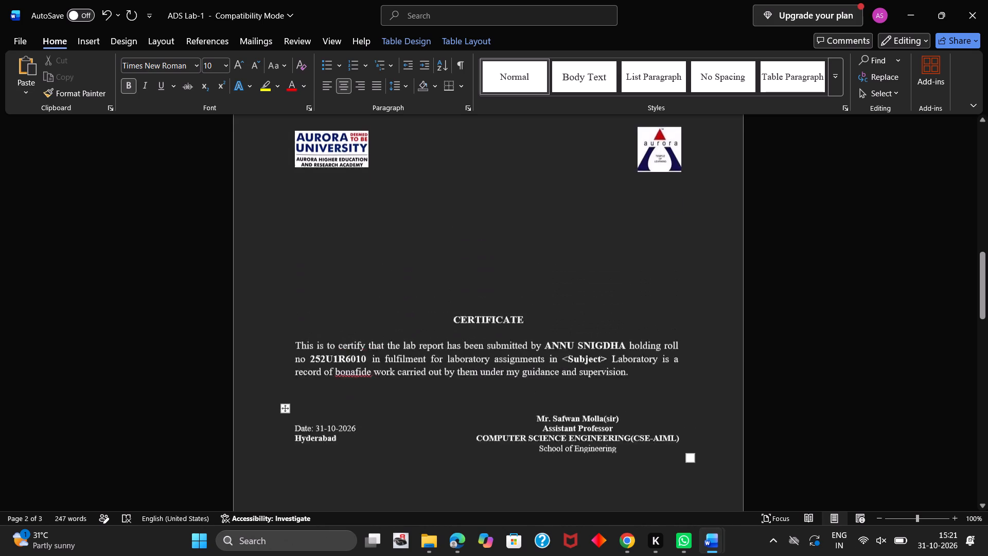
scroll(620, 341, up, 1)
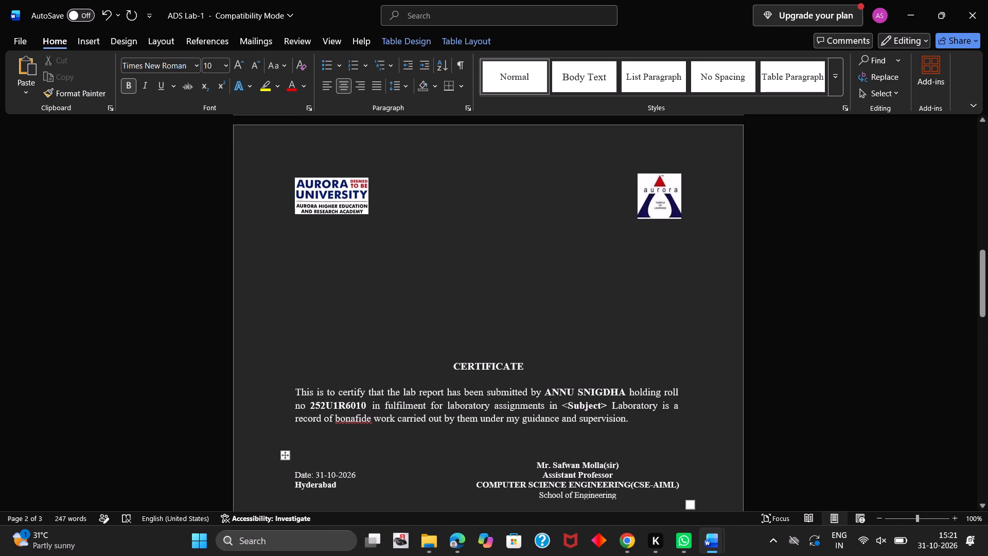
click(621, 465)
key(BackSpace)
key(BackSpace)
key(BackSpace)
key(BackSpace)
key(BackSpace)
key(BackSpace)
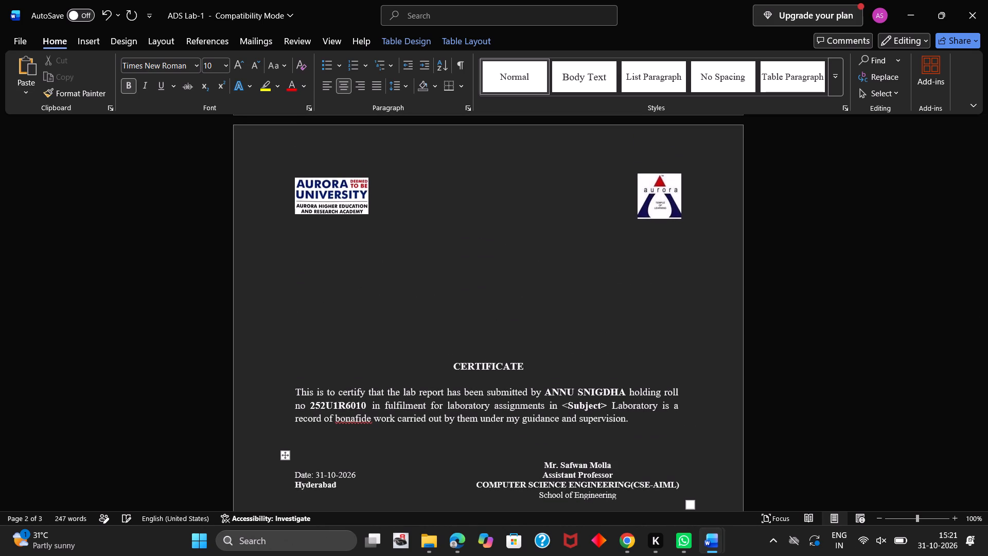
Remove the second "OF" from the cover's department line so it reads "DEPARTMENT OF COMPUTER SCIENCE ENGINEERING".
scroll(648, 330, up, 4)
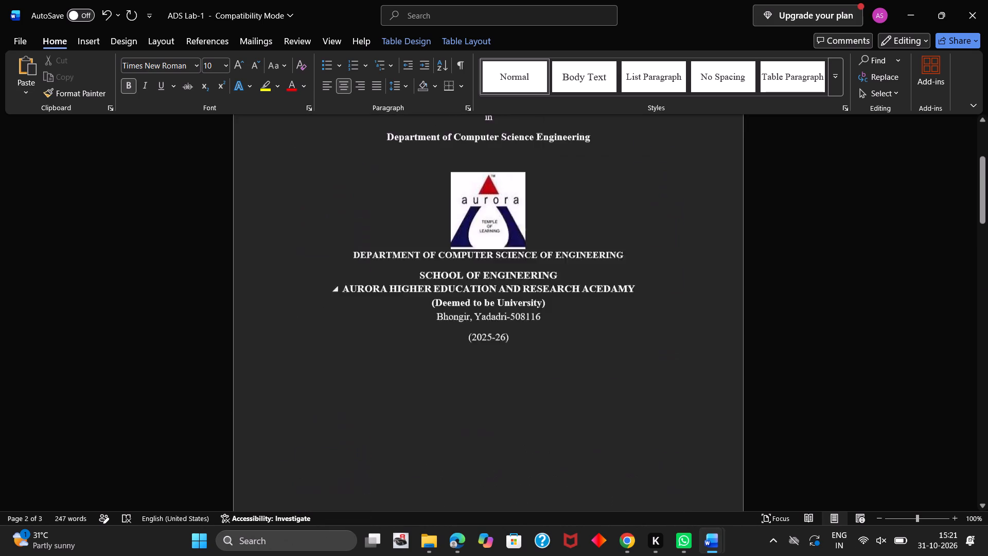
scroll(648, 330, up, 1)
click(556, 293)
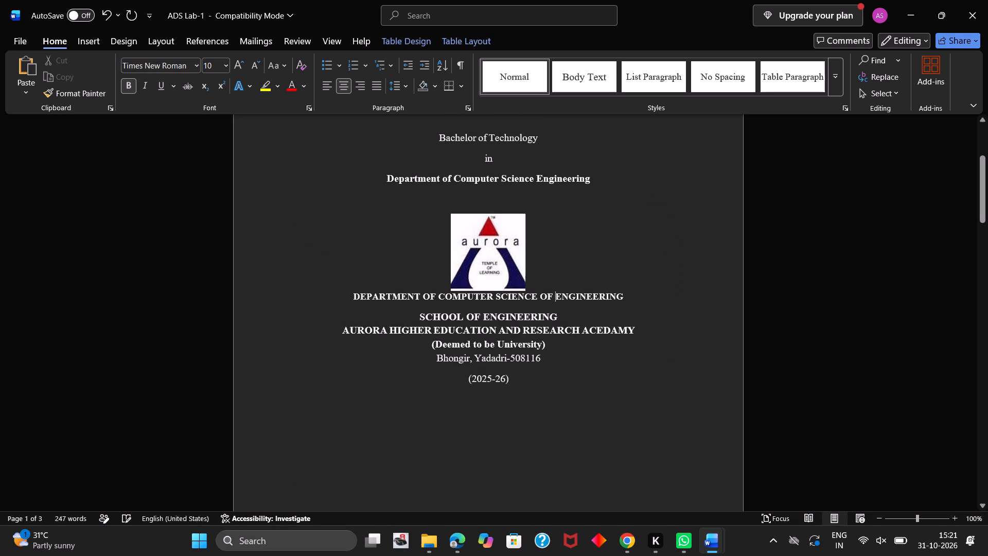
key(BackSpace)
key(BackSpace)
key(BackSpace)
key(BackSpace)
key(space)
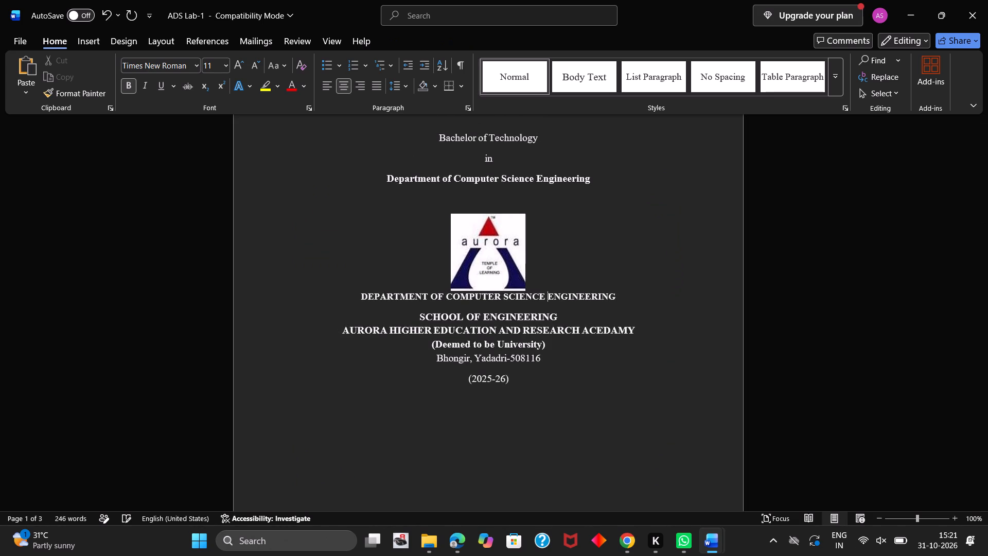
Open the "Advanced Data Structures sylb" PDF from the Downloads folder and copy the course title from its first page.
scroll(577, 341, down, 6)
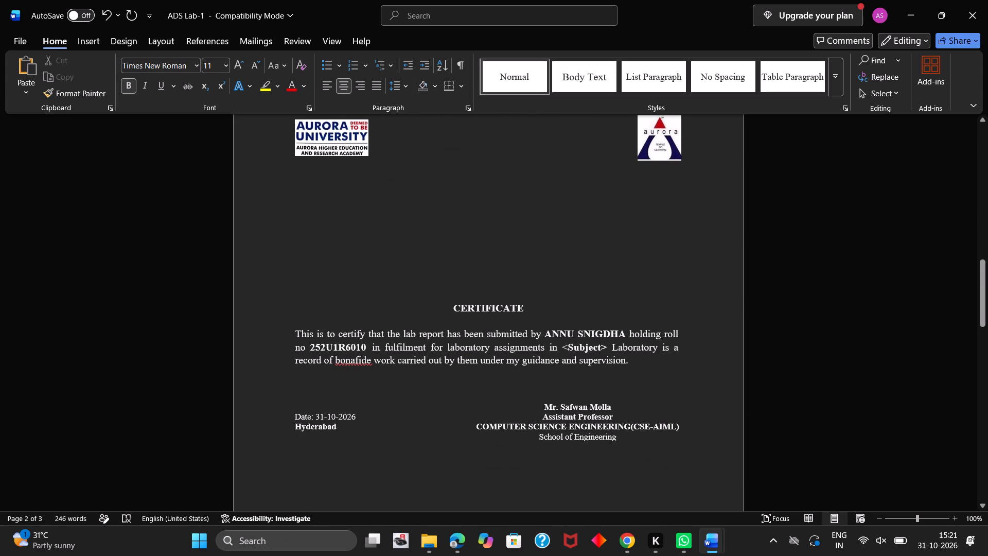
key(alt+Tab)
key(alt+Tab)
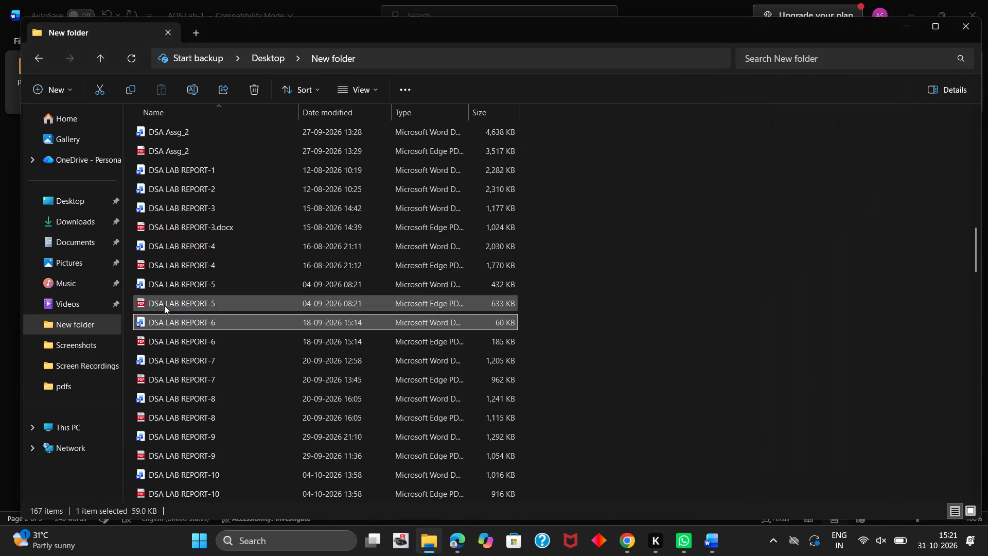
click(66, 217)
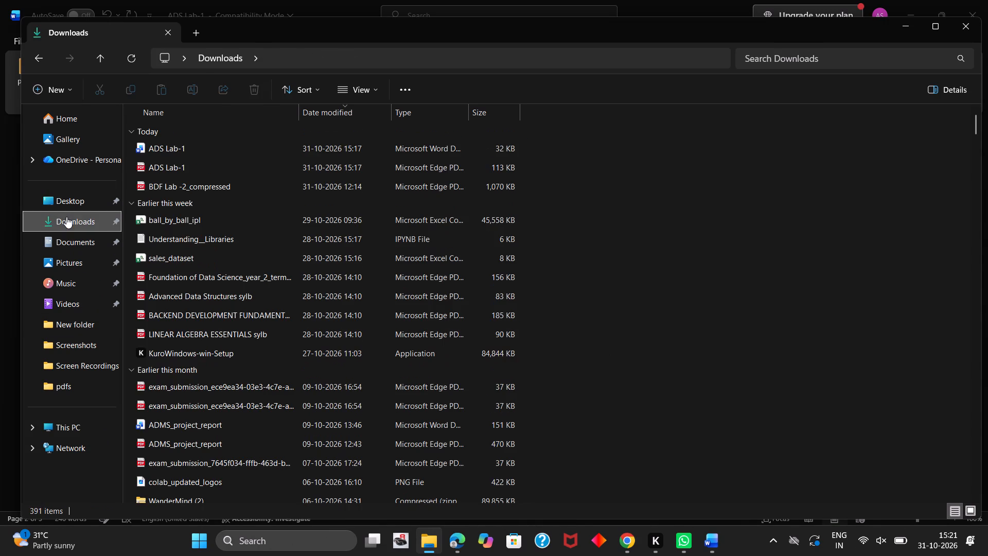
double_click(207, 292)
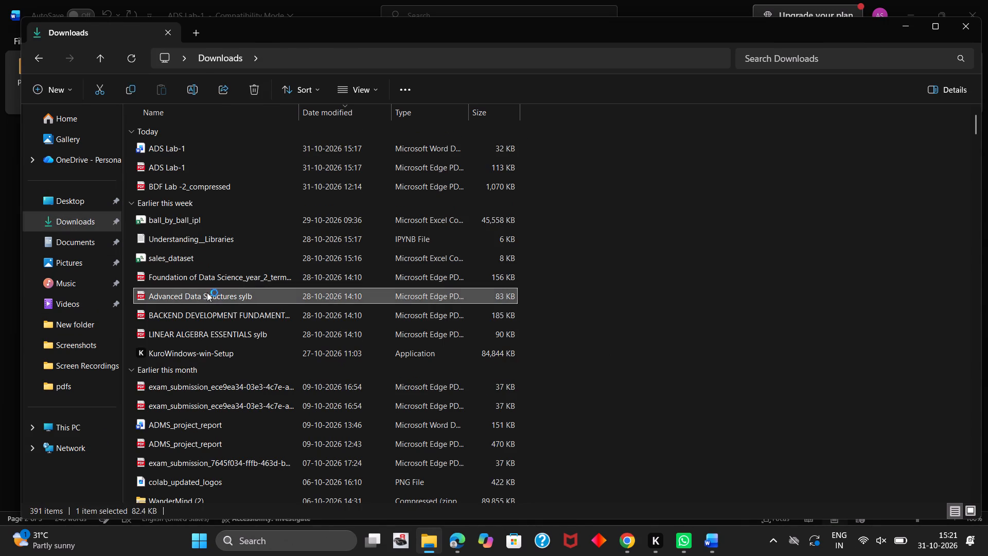
scroll(526, 150, up, 6)
drag(549, 148, 435, 155)
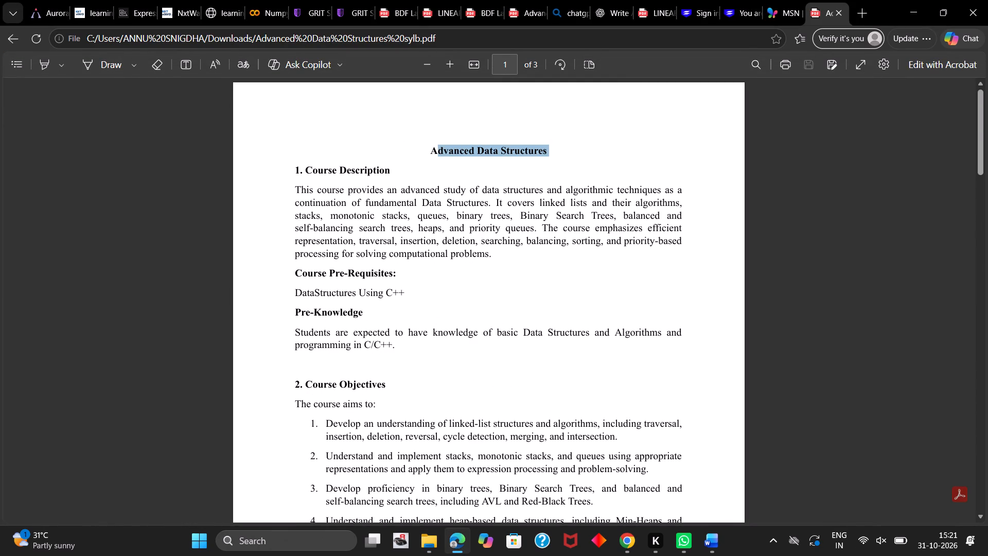
drag(435, 155, 430, 148)
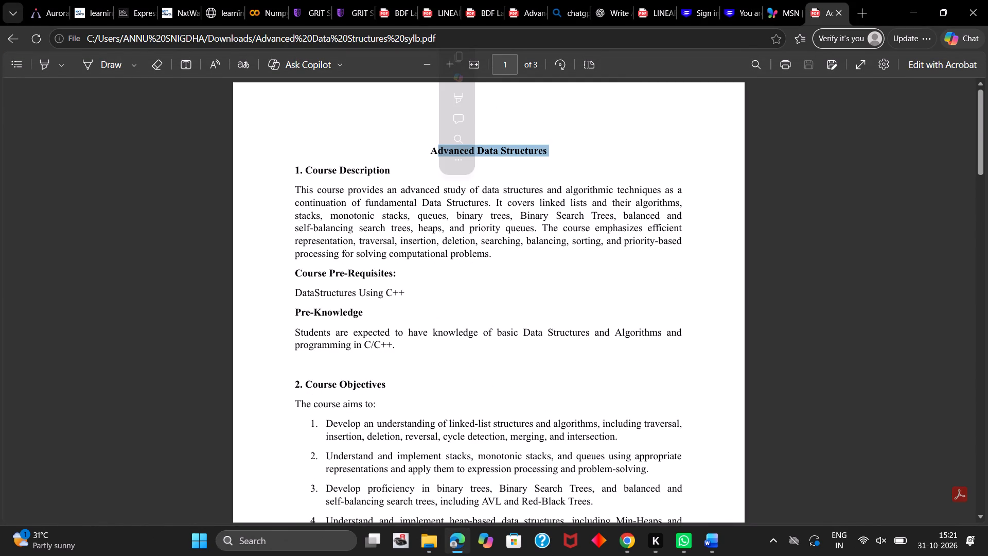
key(ctrl+c)
Back in the ADS Lab-1 document, replace the certificate's <Subject> placeholder with "Advanced Data Structures".
key(alt+Tab)
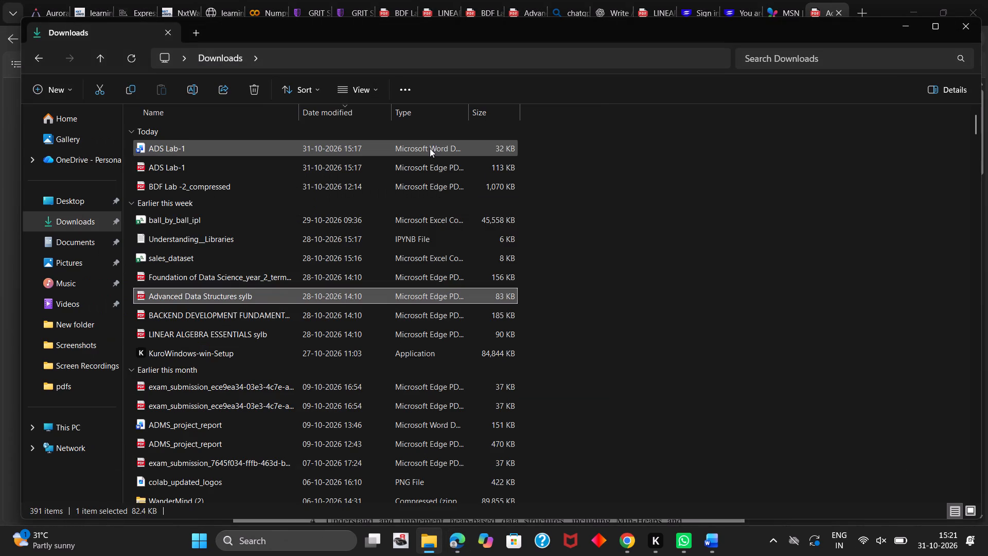
key(alt+Tab)
key(alt+Tab)
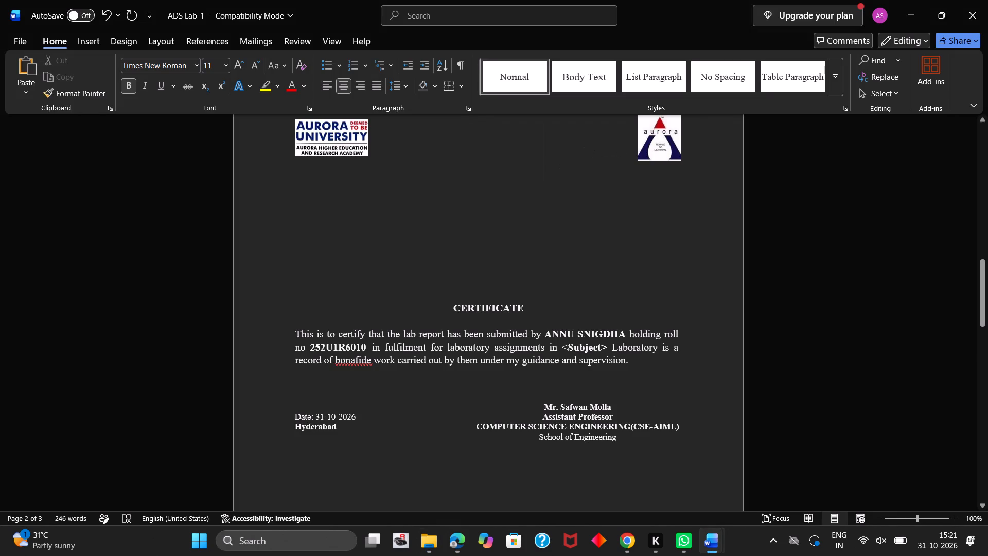
drag(607, 349, 563, 348)
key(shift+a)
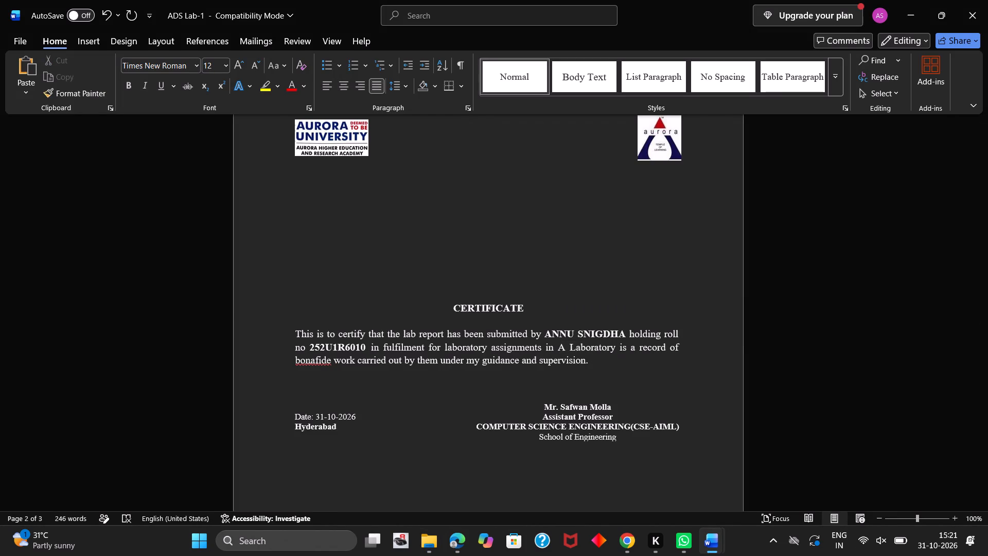
key(ctrl+v)
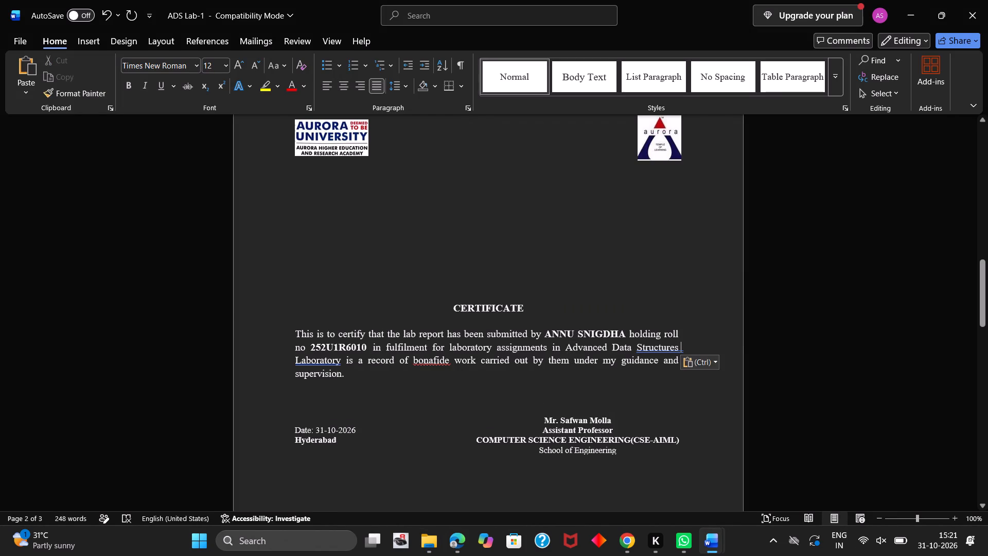
key(BackSpace)
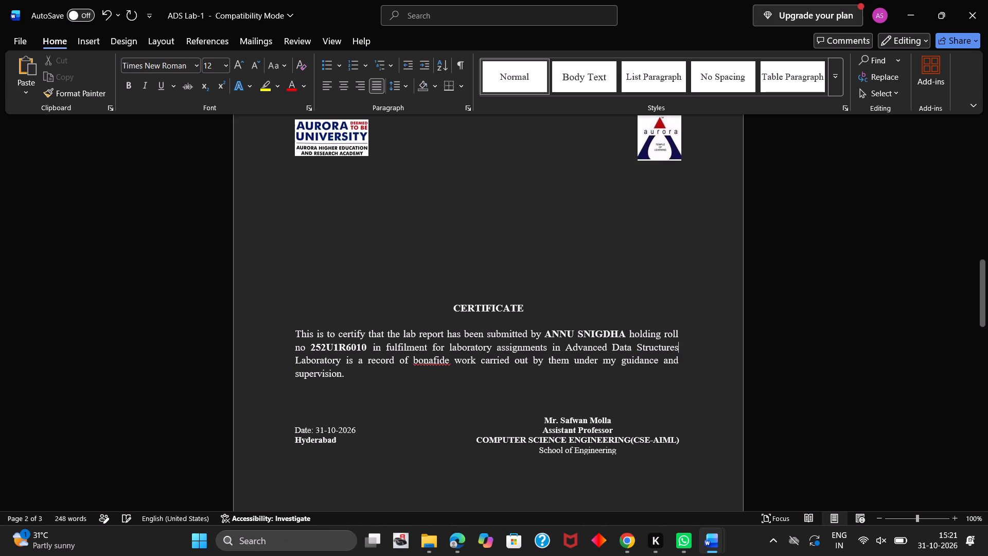
Review the experiments page of ADS Lab-1 and compare it with the Objective and Experimentation sections of DSA LAB REPORT-6.
scroll(517, 370, down, 3)
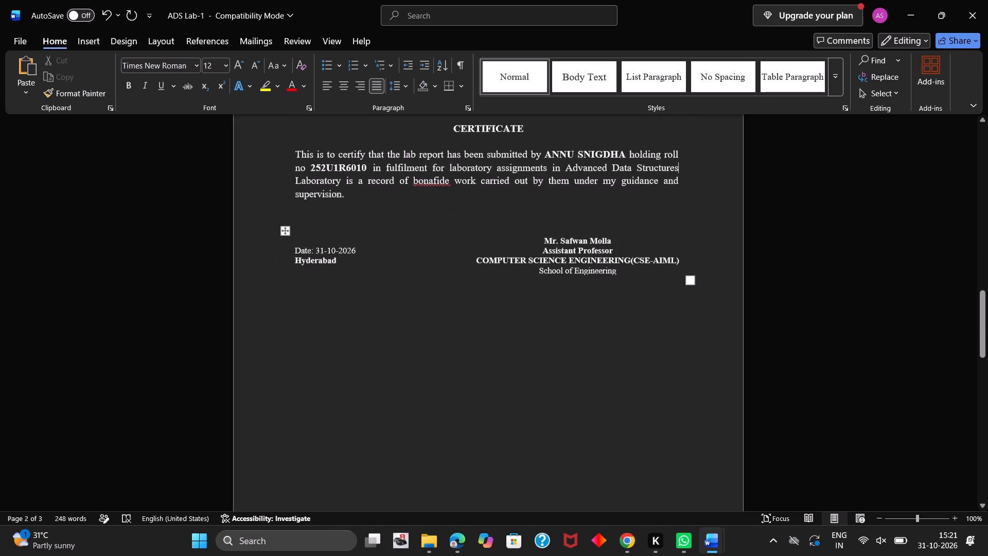
scroll(517, 370, down, 3)
scroll(479, 310, down, 1)
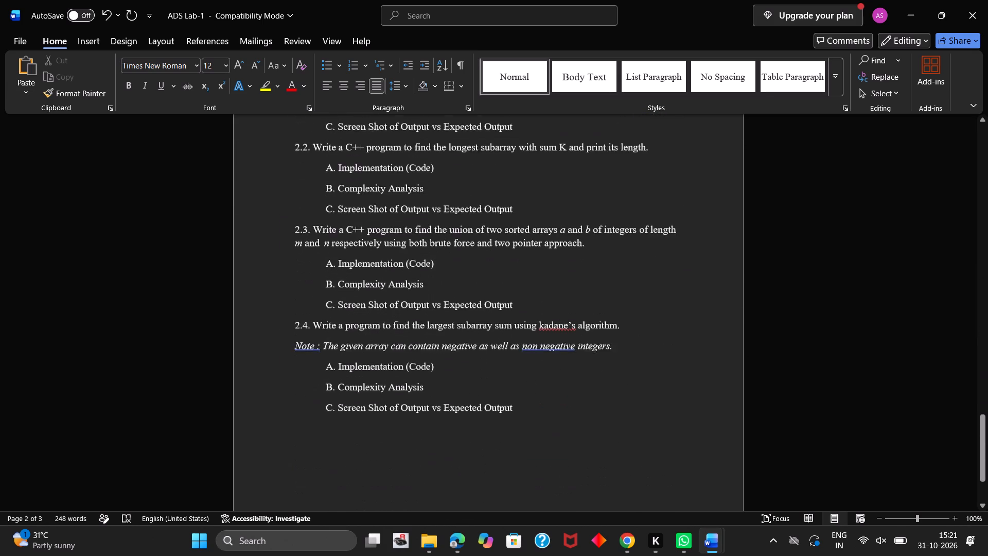
scroll(479, 310, down, 1)
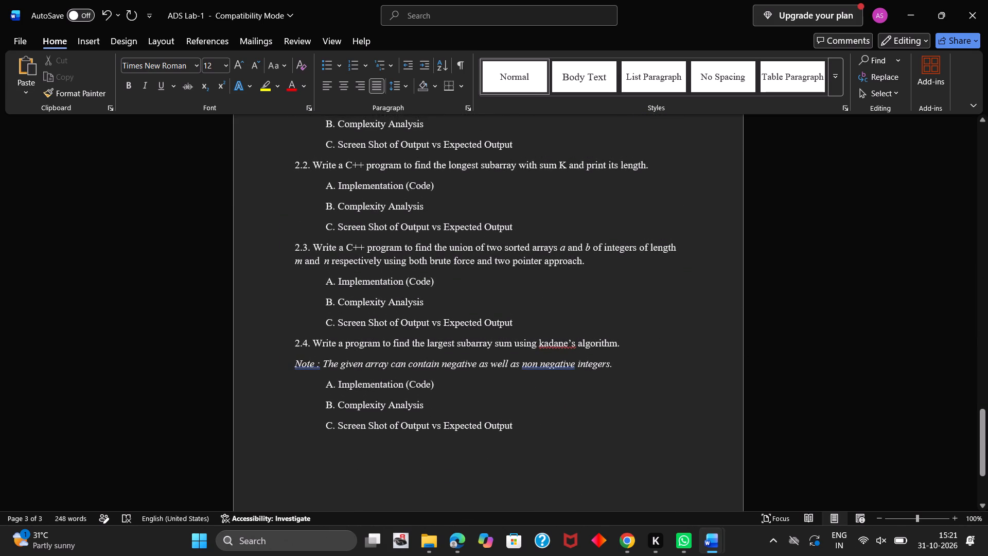
scroll(521, 431, up, 1)
scroll(417, 300, down, 1)
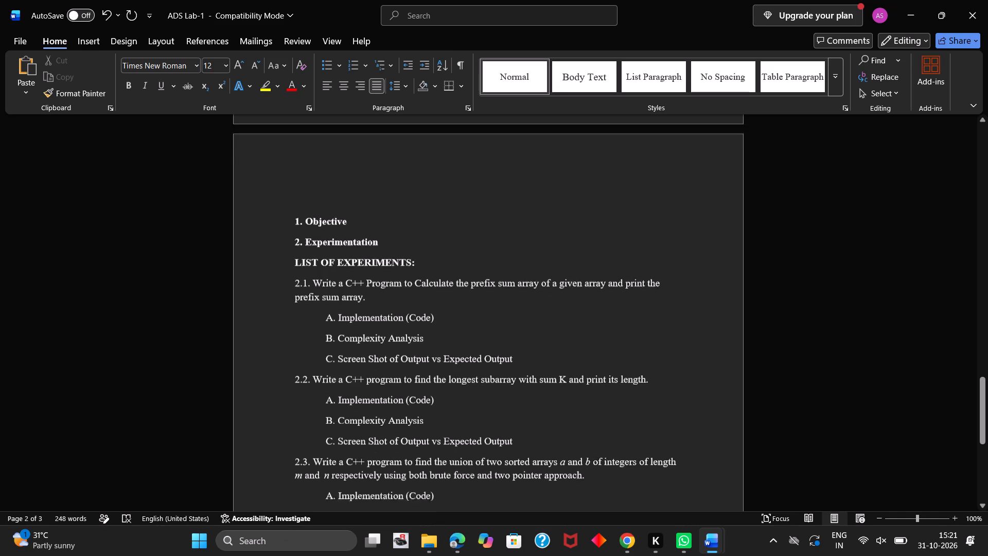
scroll(417, 300, down, 1)
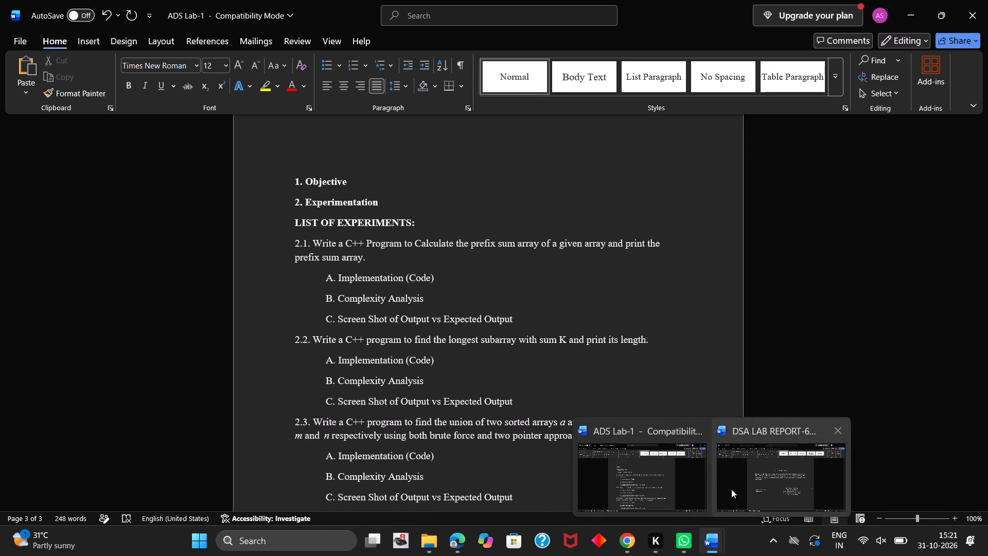
click(739, 488)
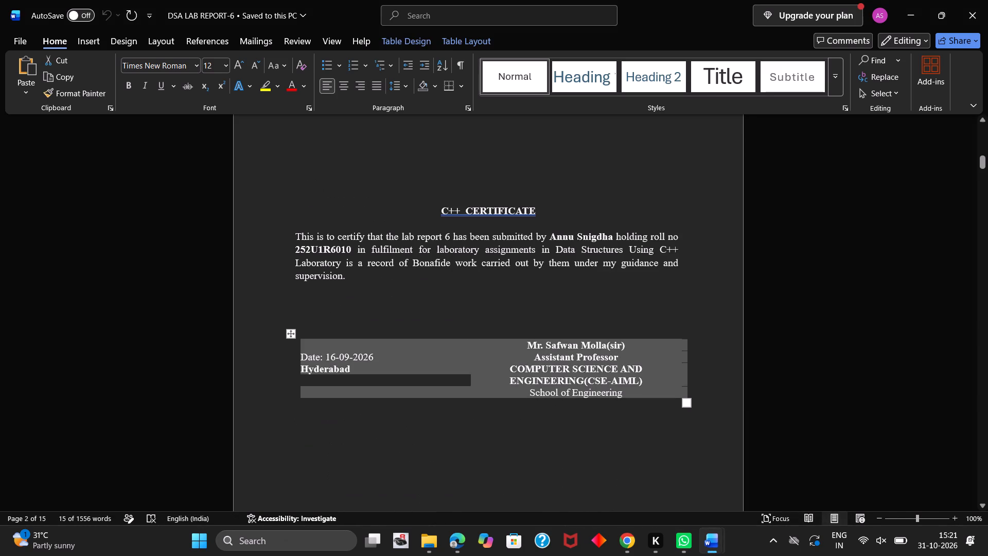
scroll(638, 407, down, 4)
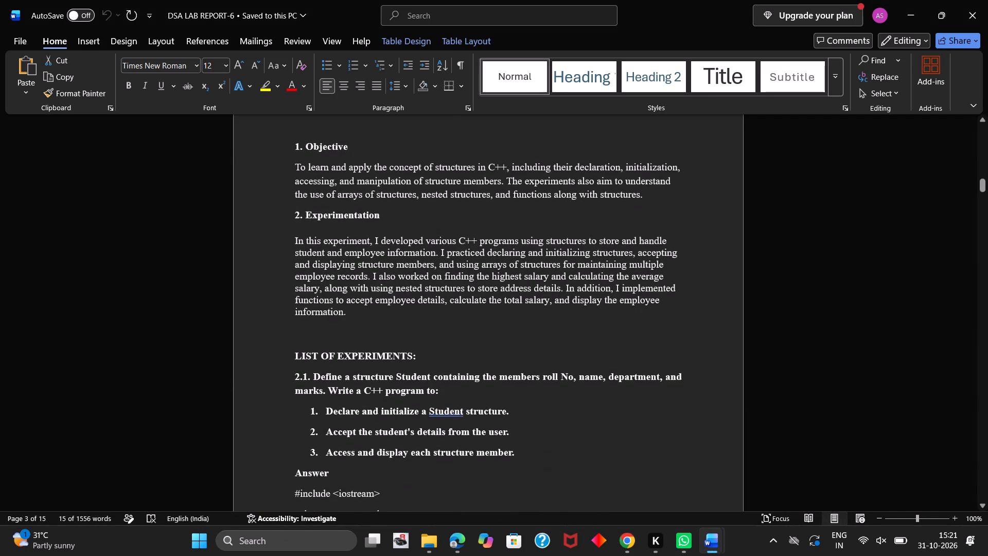
scroll(638, 407, down, 1)
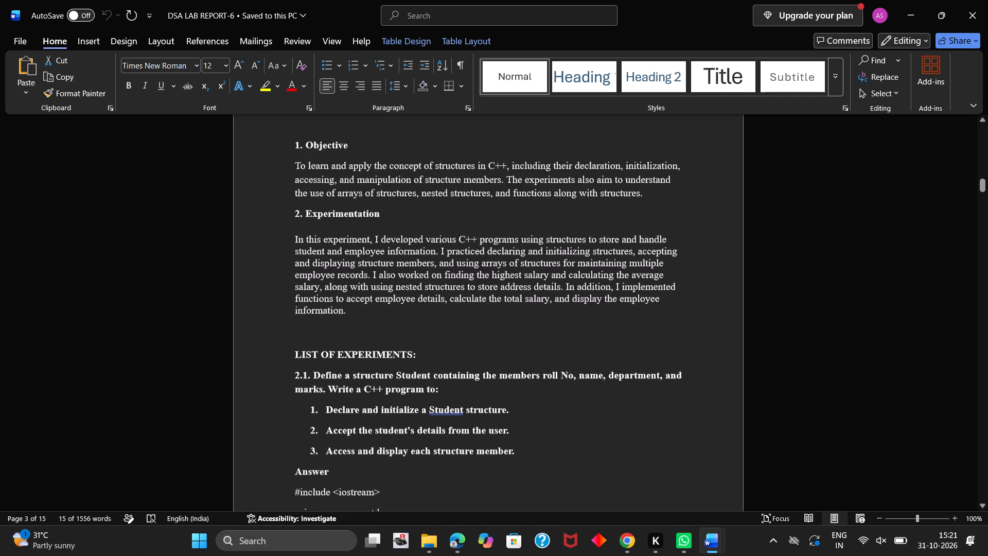
click(684, 490)
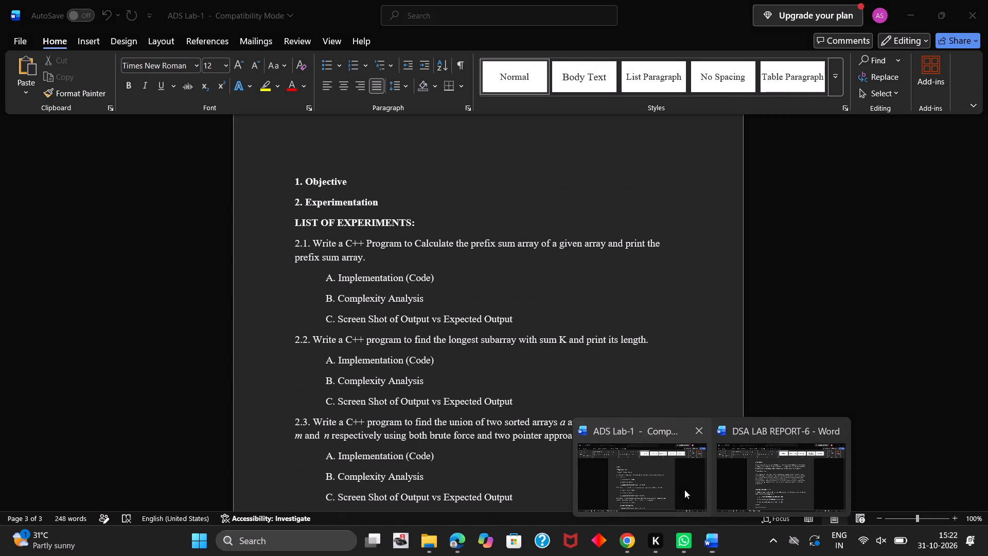
Copy the whole third-page content of ADS Lab-1, from the Objective heading through the last item of experiment 2.4.
scroll(577, 388, down, 1)
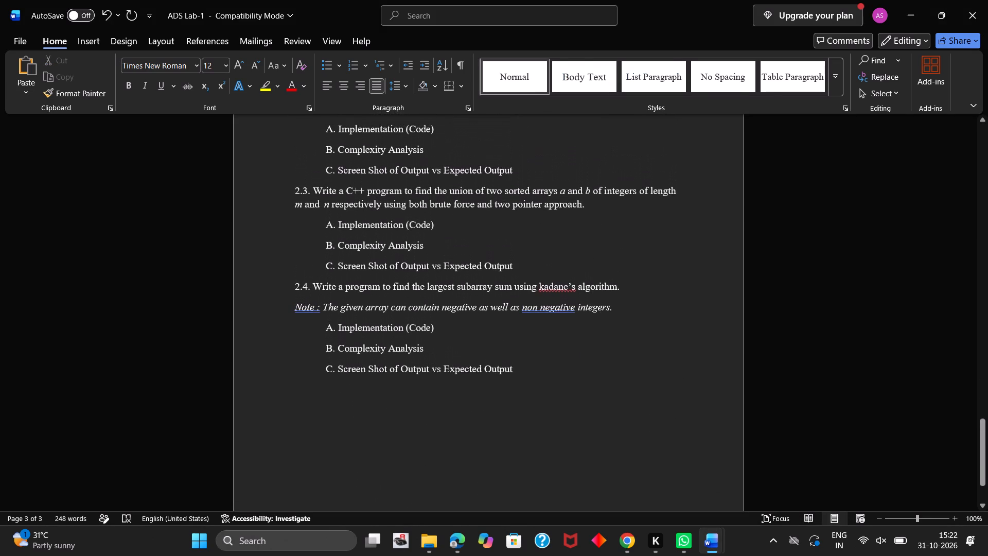
scroll(577, 388, up, 1)
drag(520, 458, 276, 204)
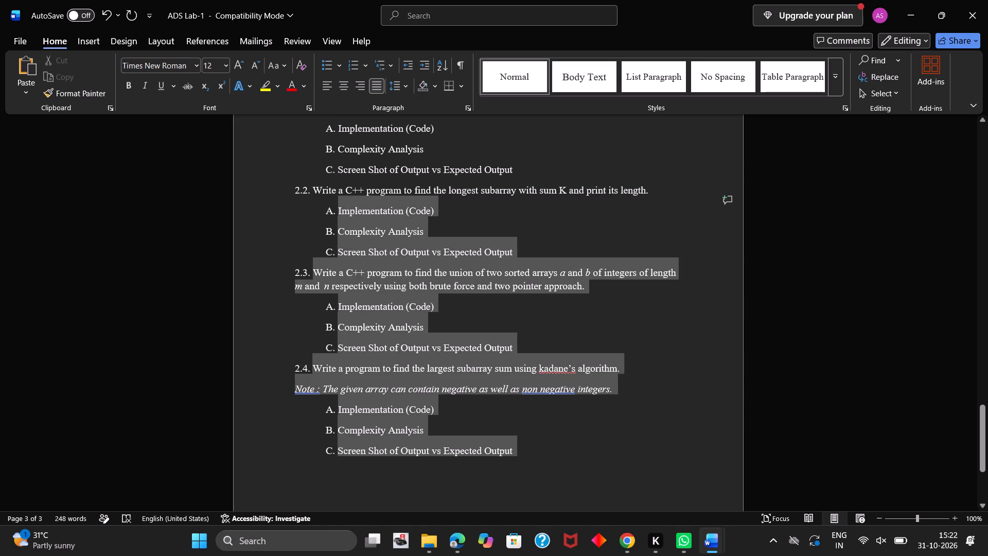
drag(276, 204, 274, 165)
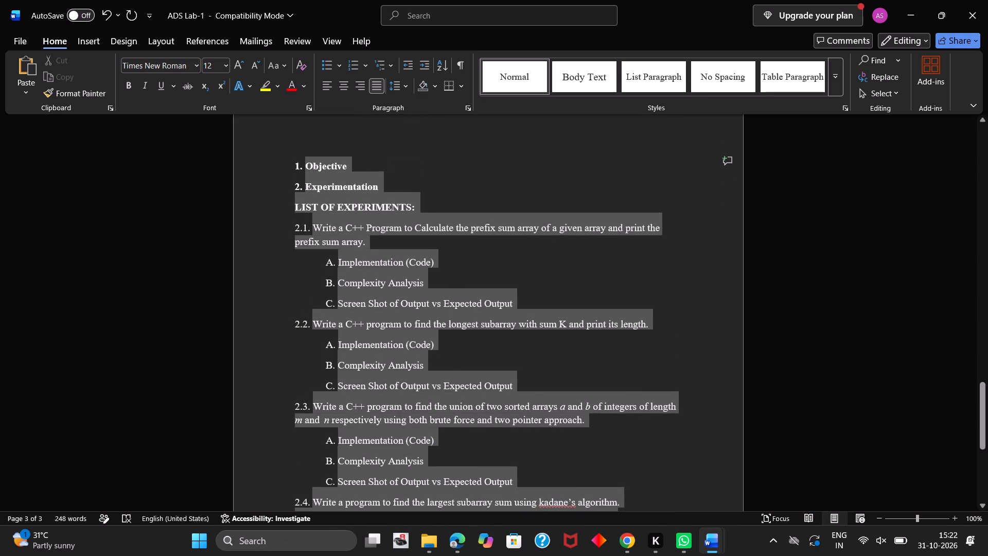
drag(274, 165, 275, 163)
key(ctrl+c)
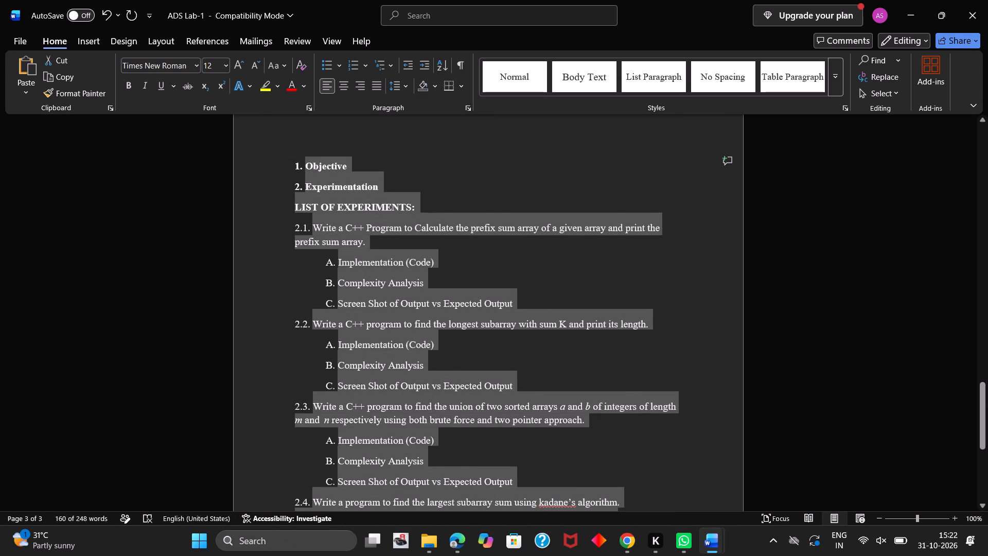
key(alt+Tab)
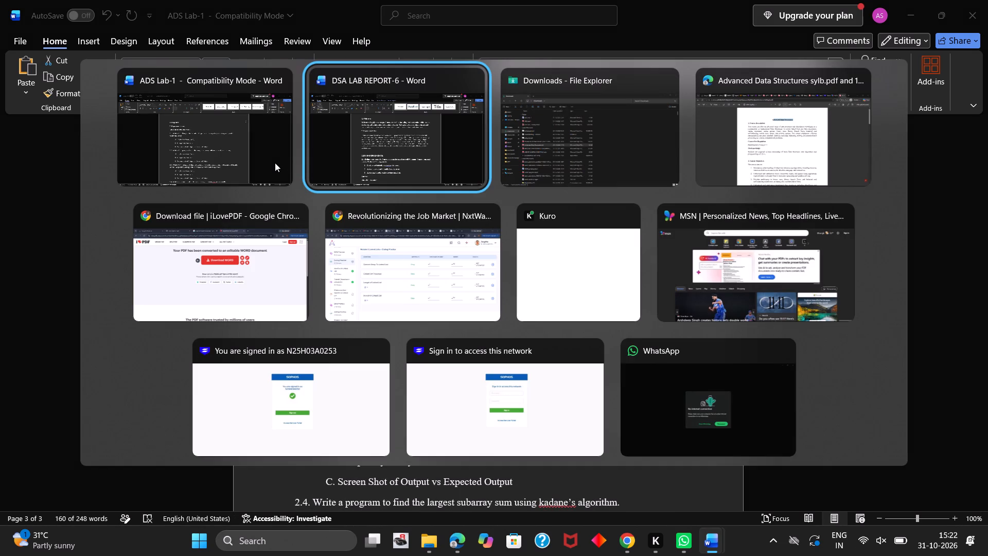
key(alt+Tab)
key(alt+Tab)
key(alt+Tab)
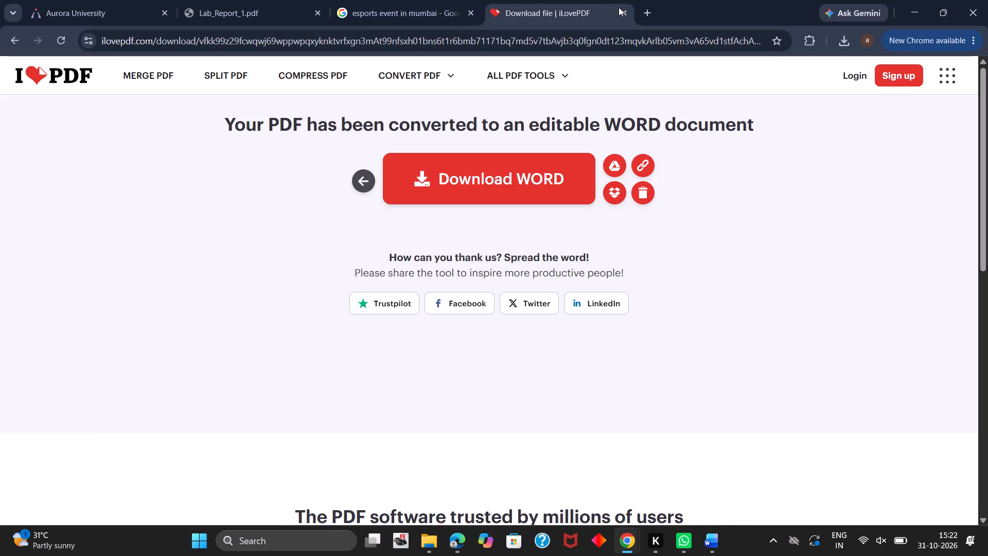
click(623, 9)
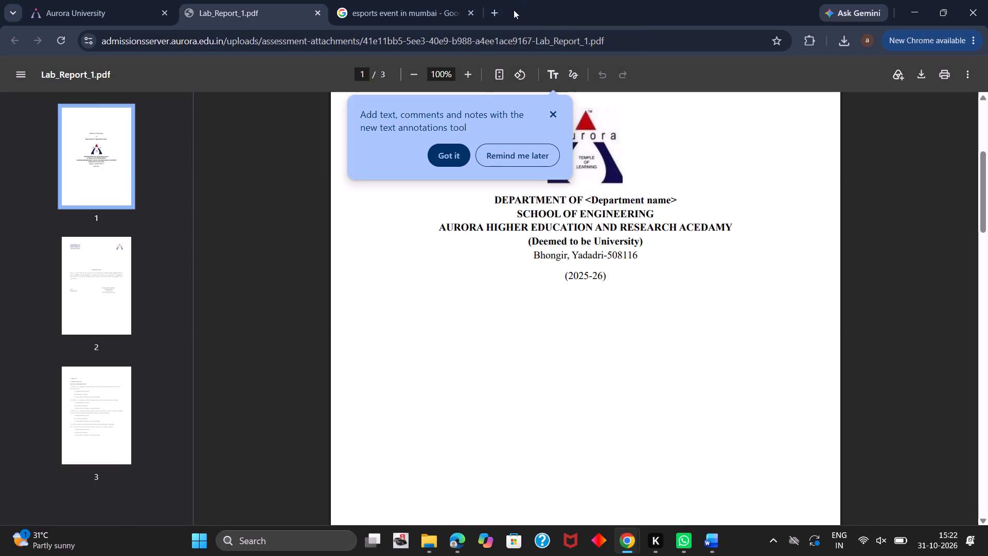
click(490, 12)
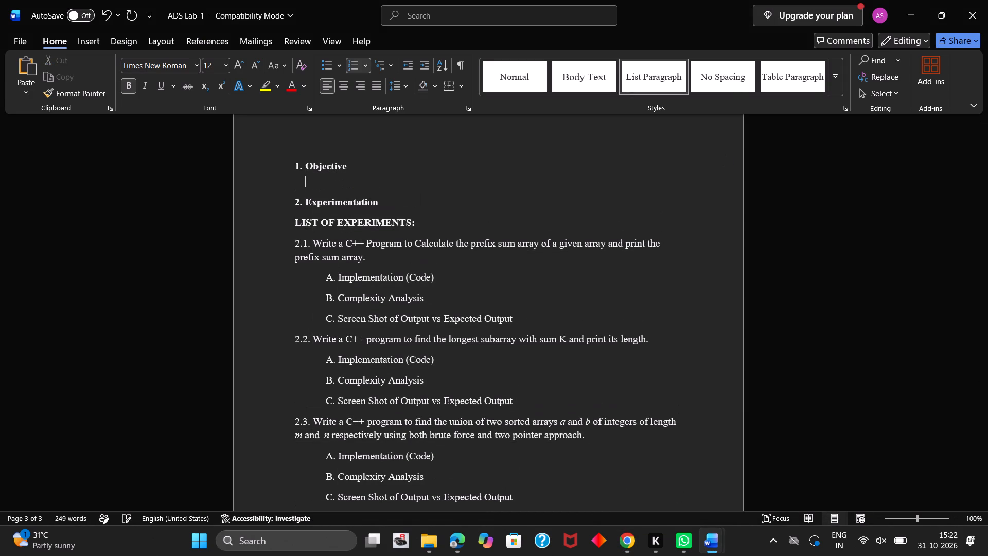
key(ctrl+v)
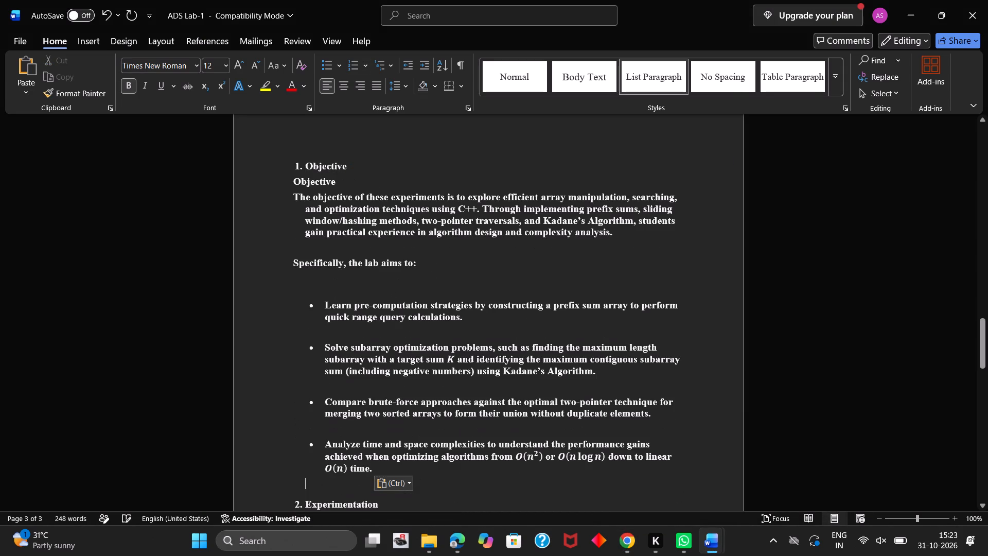
Delete the duplicate "Objective" title and the "Specifically, the lab aims to:" line from the pasted text, keeping the first item's bullet.
drag(340, 178, 283, 183)
key(BackSpace)
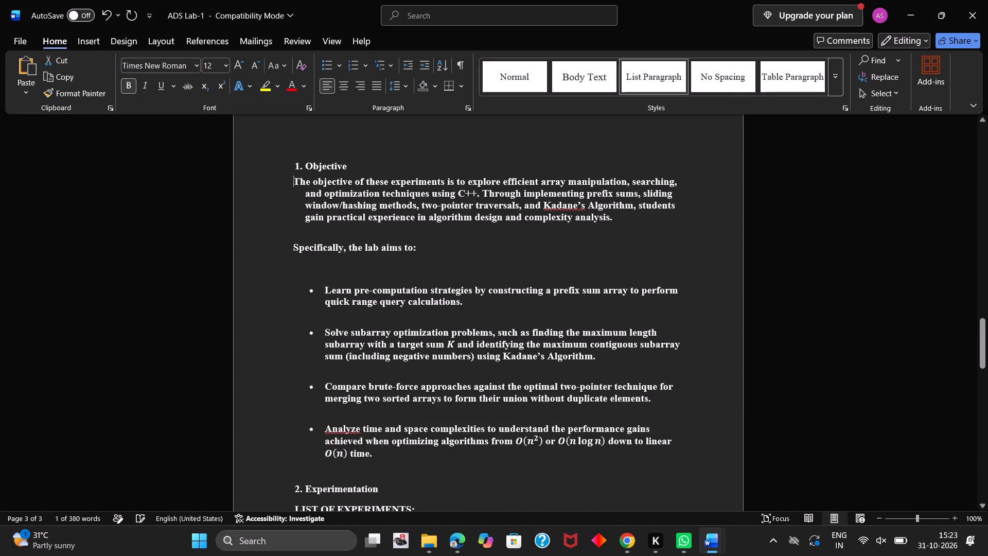
click(312, 238)
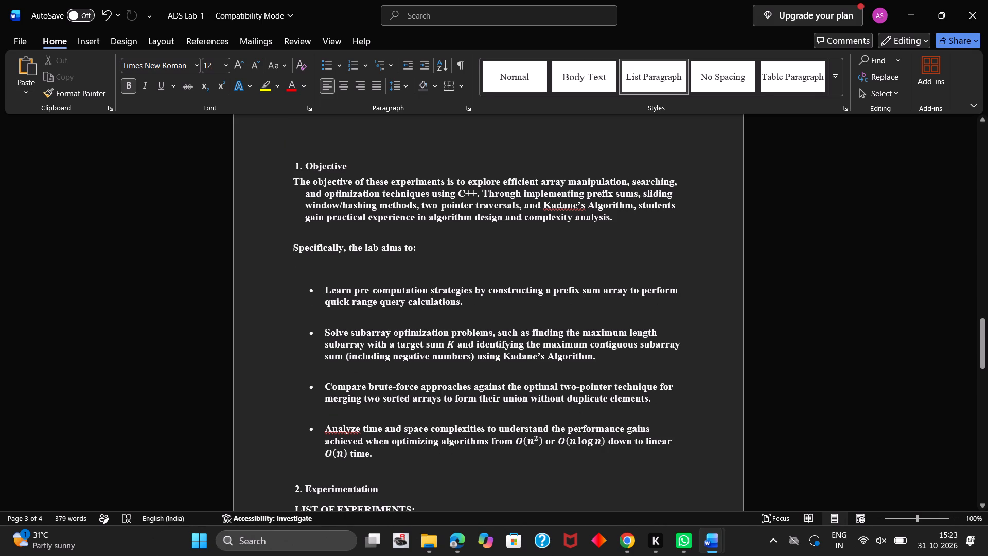
drag(403, 270, 279, 246)
key(BackSpace)
key(BackSpace)
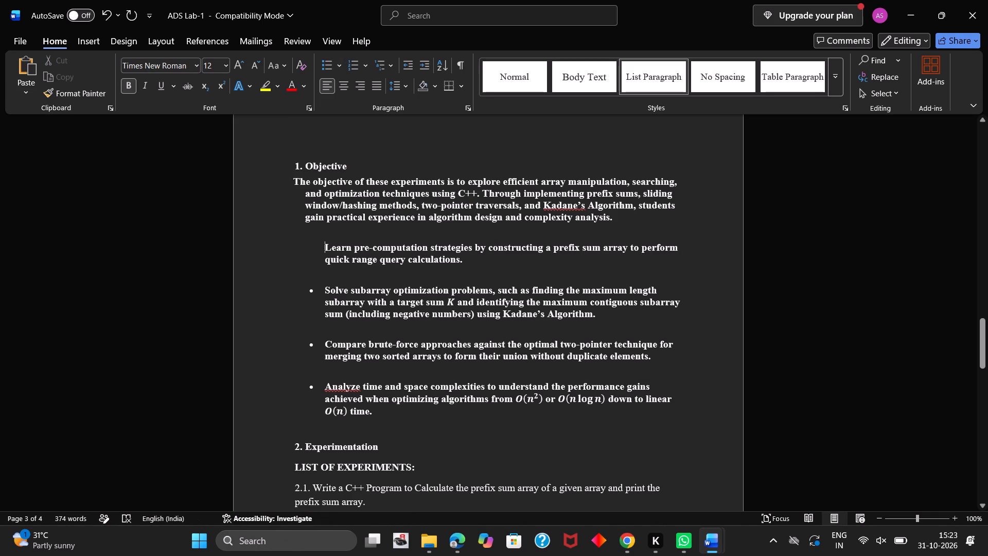
key(ctrl+z)
Remove the bold formatting from the pasted objective paragraph and all four bullet points.
drag(375, 413, 287, 180)
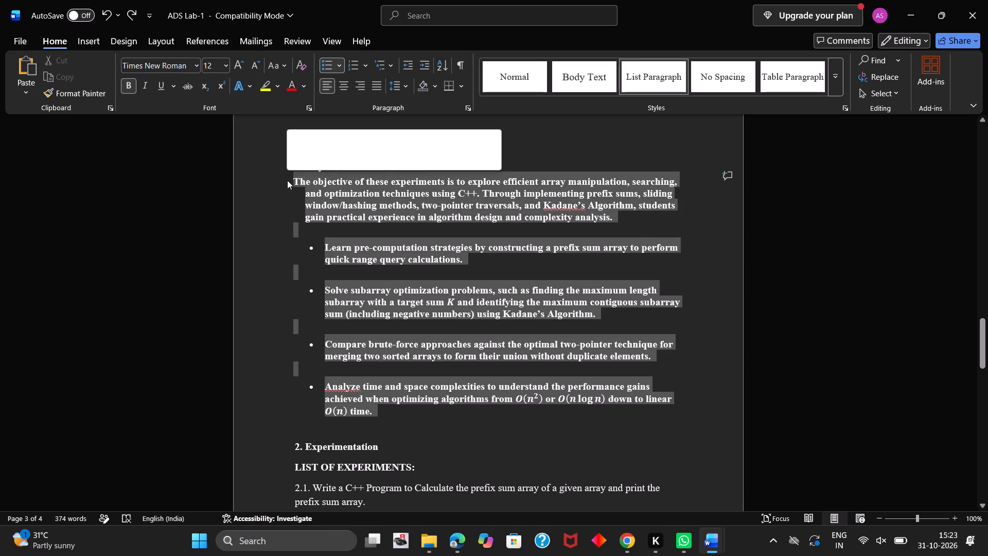
key(ctrl+b)
key(ctrl+b)
key(ctrl+b)
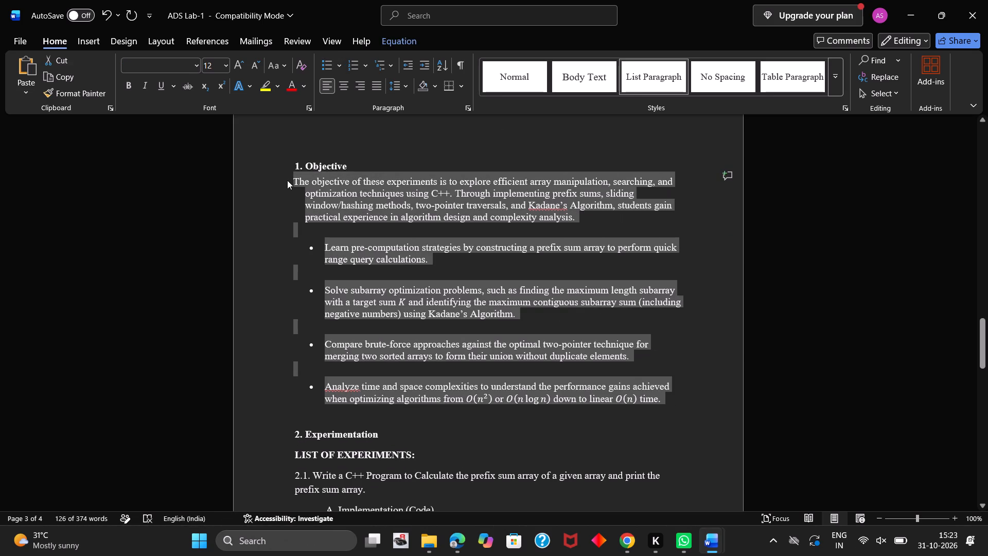
click(634, 359)
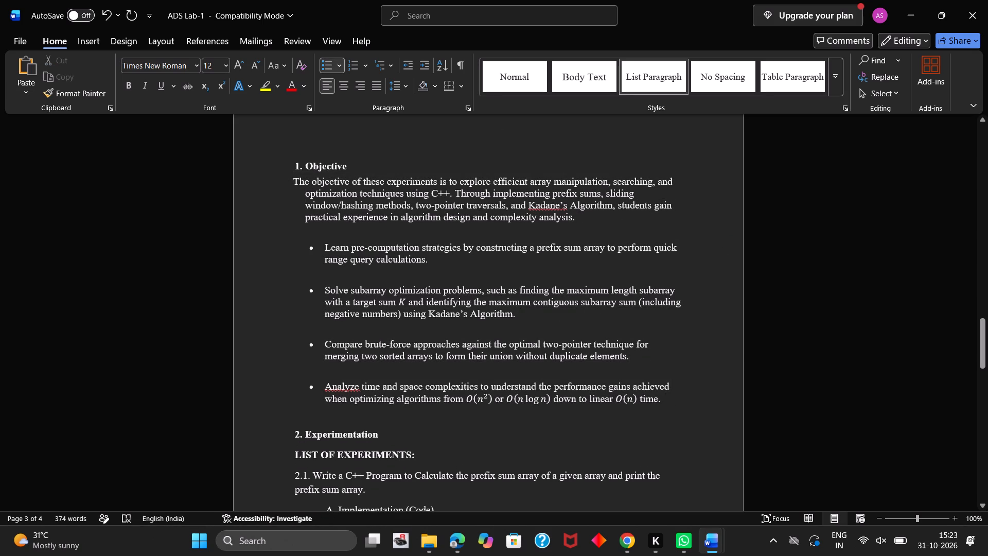
Switch to the learning.ccbp.in course window in Chrome and check Module I's Hashing Coding Practice questions against the experiments in ADS Lab-1.
scroll(374, 308, down, 1)
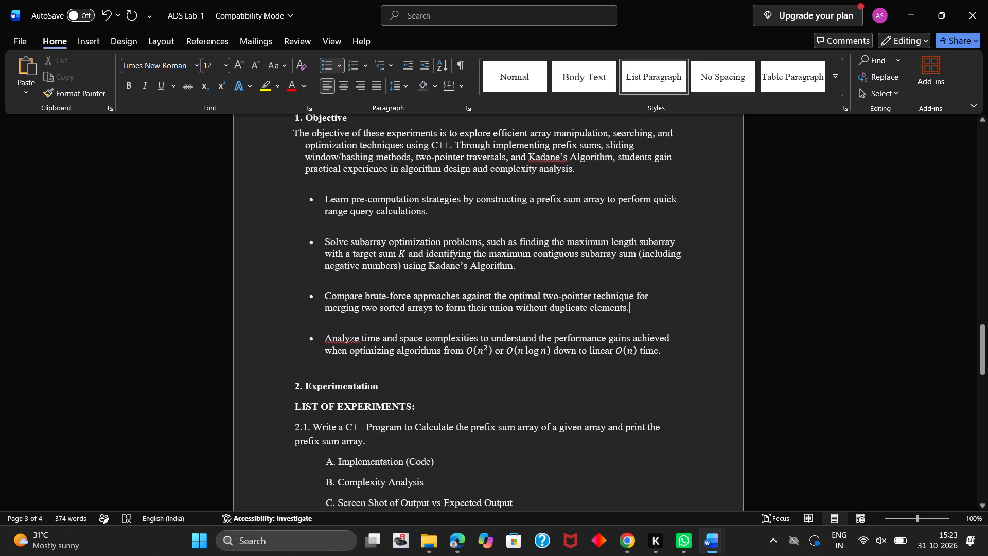
scroll(374, 308, down, 1)
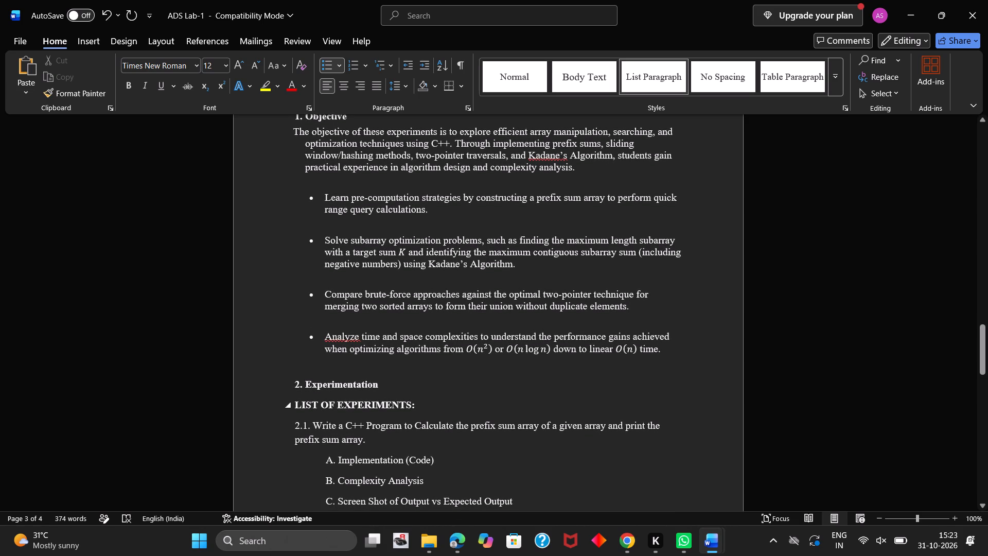
scroll(403, 391, down, 1)
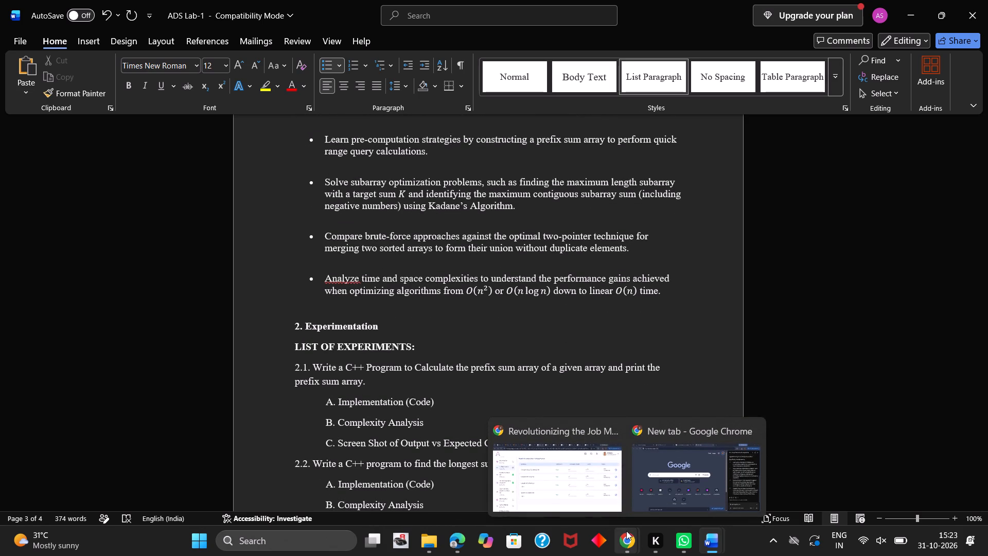
click(577, 491)
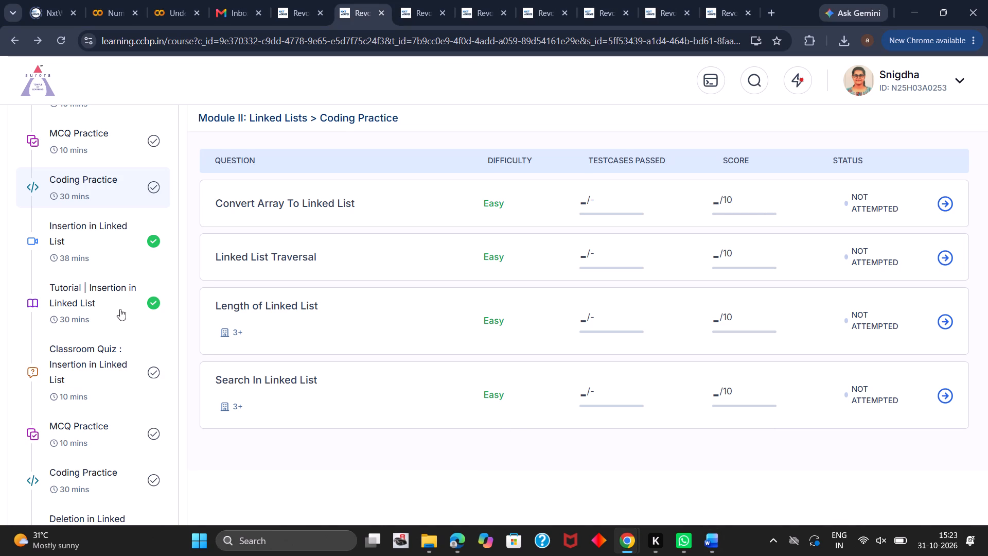
scroll(108, 286, up, 7)
click(103, 186)
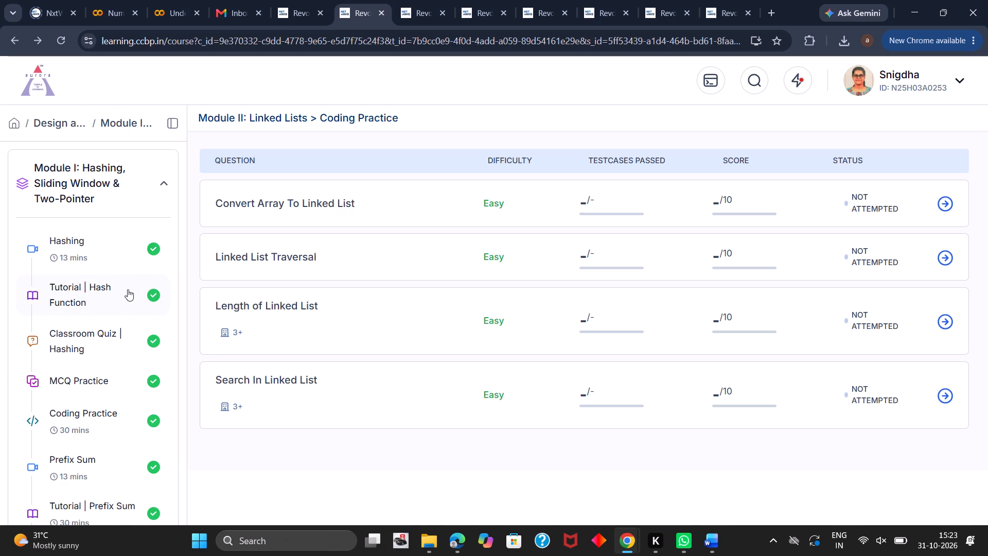
scroll(128, 289, down, 1)
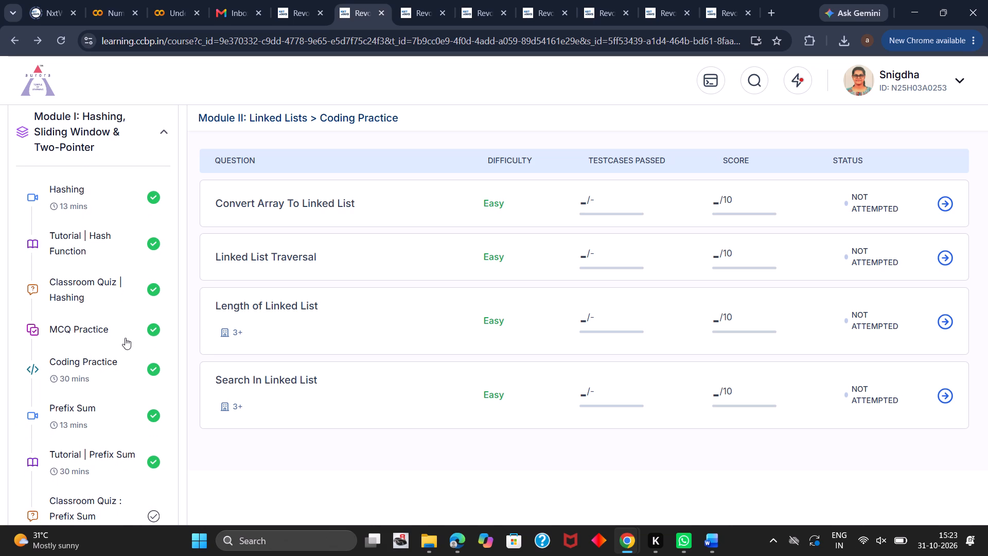
click(138, 374)
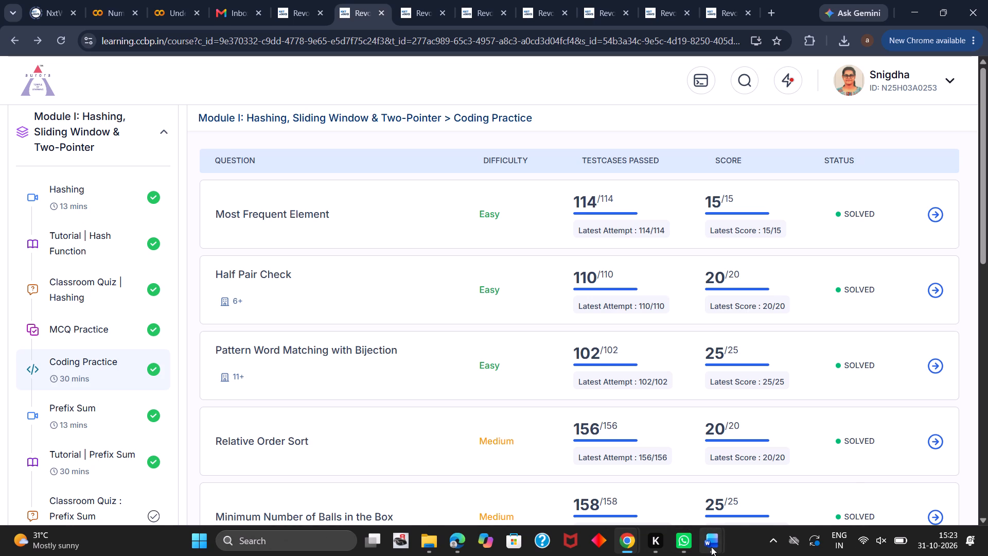
click(670, 498)
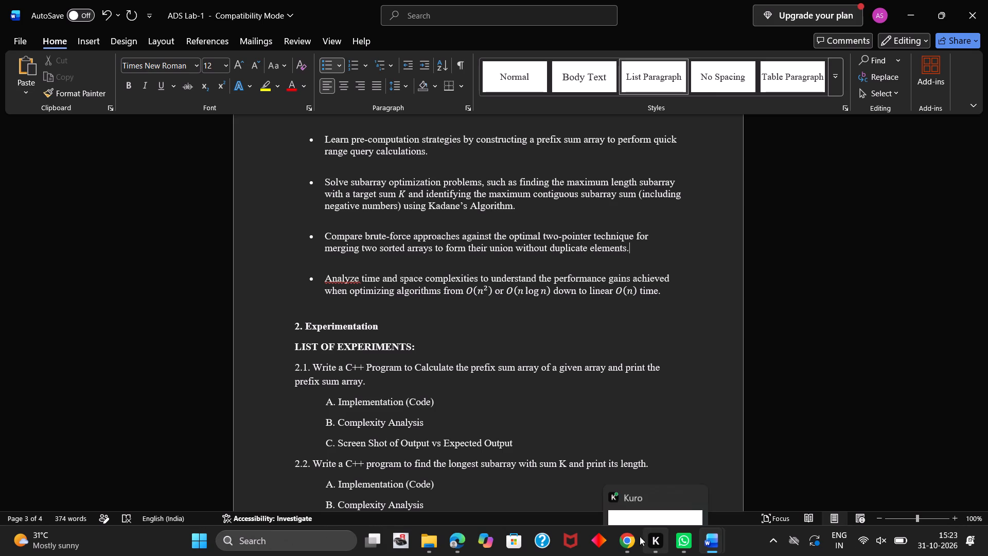
click(590, 507)
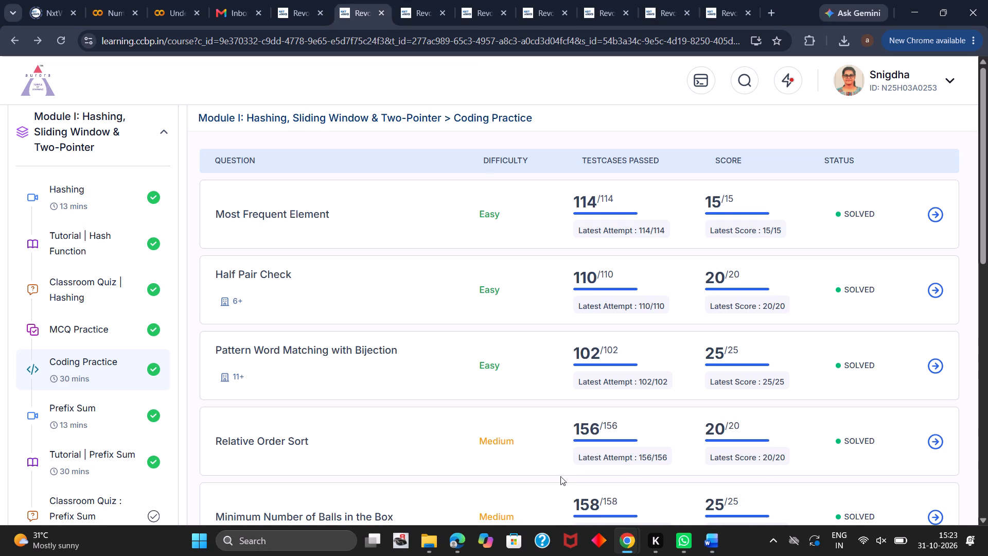
scroll(536, 449, down, 5)
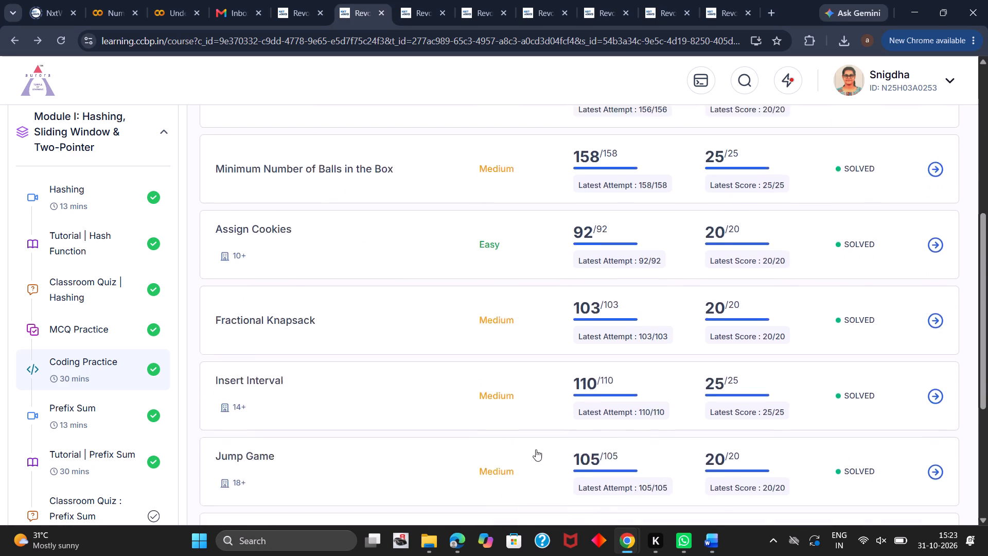
scroll(536, 449, down, 5)
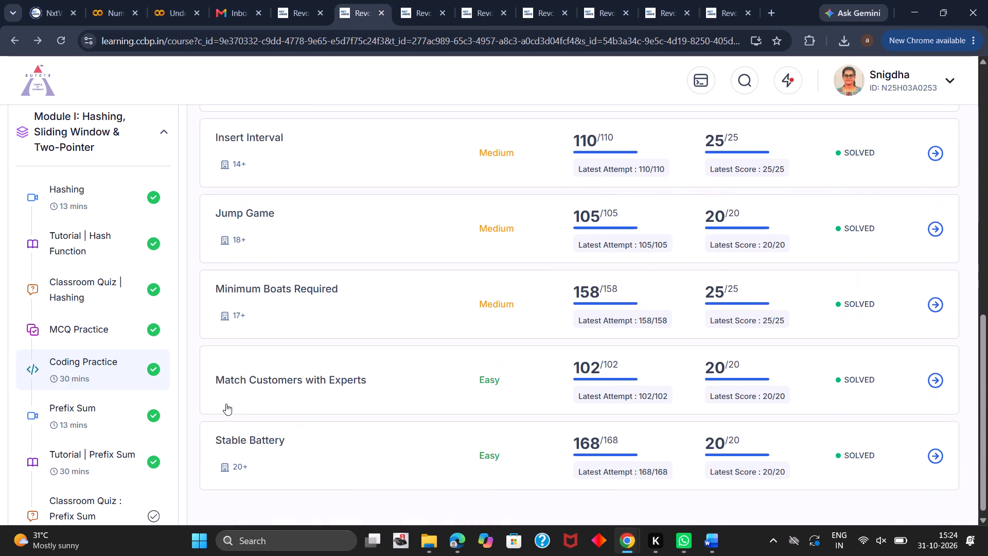
Open the Prefix Sum Array problem from the Coding Practice that follows the Prefix Sum lessons in Module I.
scroll(117, 347, down, 1)
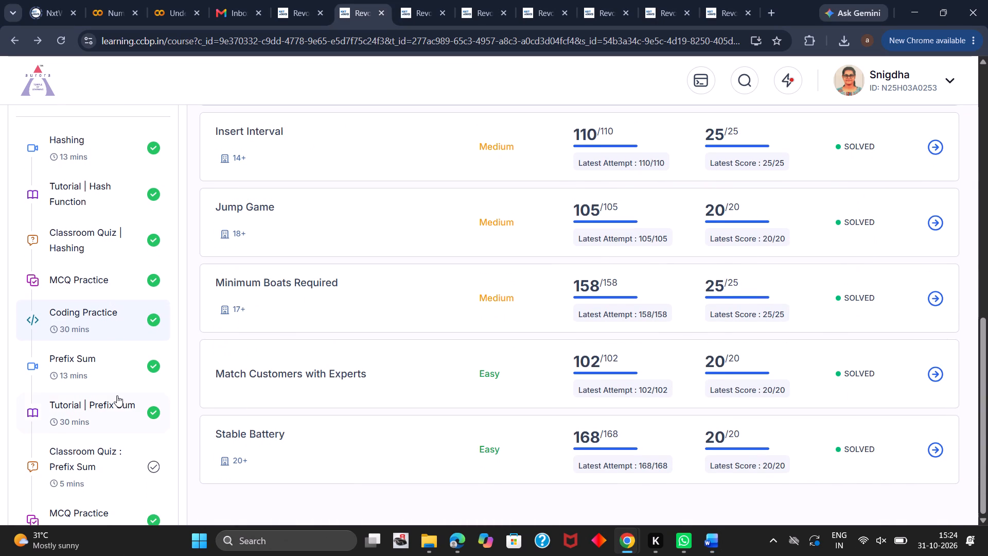
scroll(117, 395, down, 2)
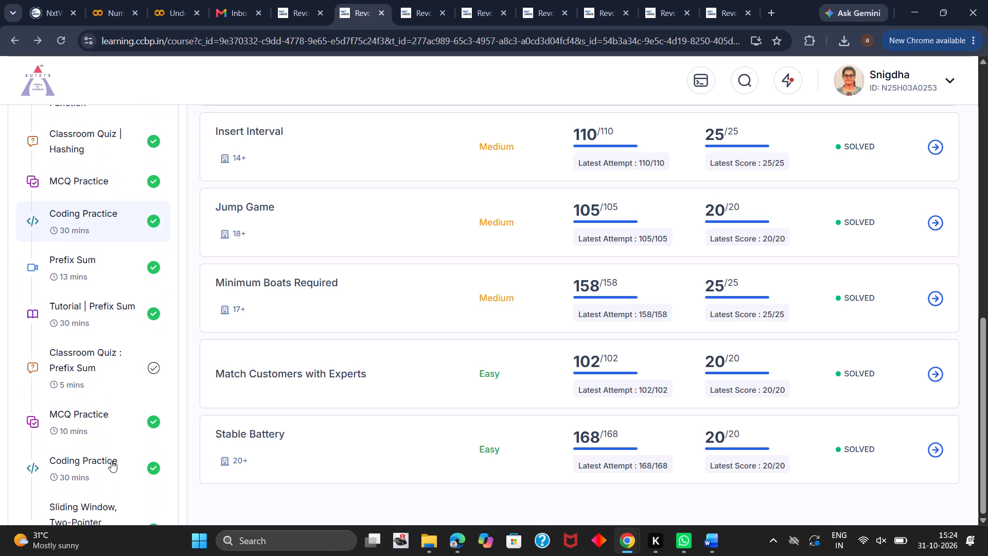
click(111, 461)
scroll(321, 326, up, 1)
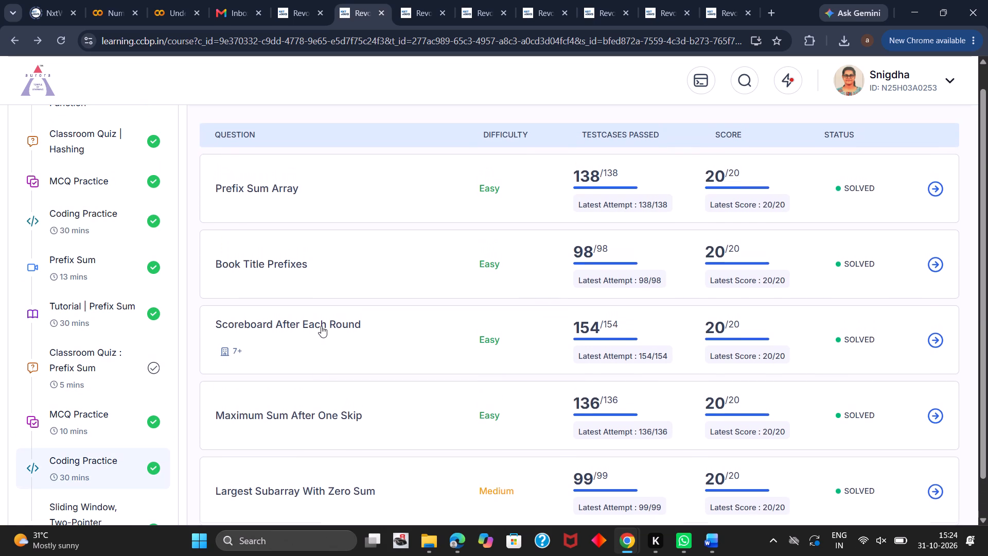
scroll(321, 326, up, 1)
click(346, 190)
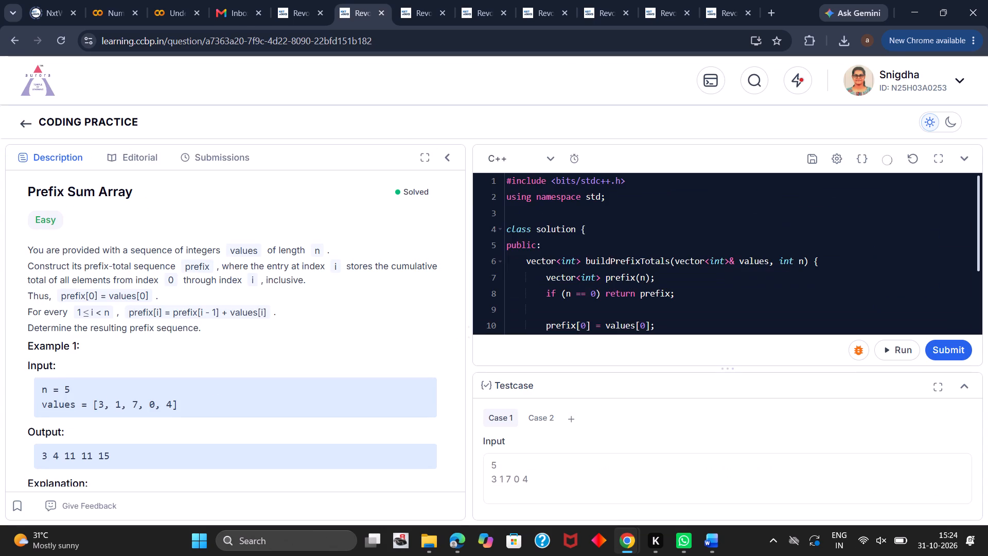
Copy the whole C++ solution of the Prefix Sum Array problem and paste it under 2.1 A. Implementation (Code) in the ADS Lab-1 Word document.
click(533, 289)
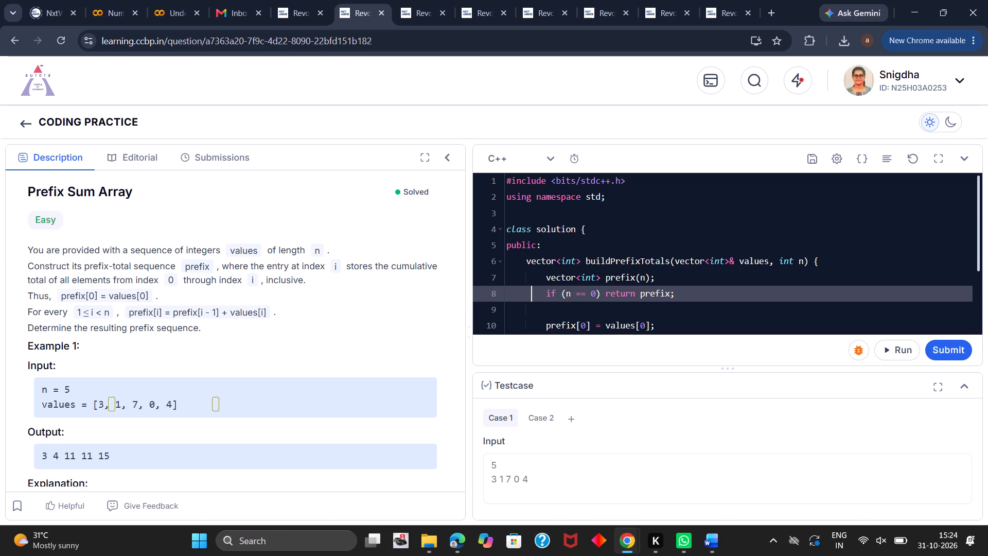
key(ctrl+a)
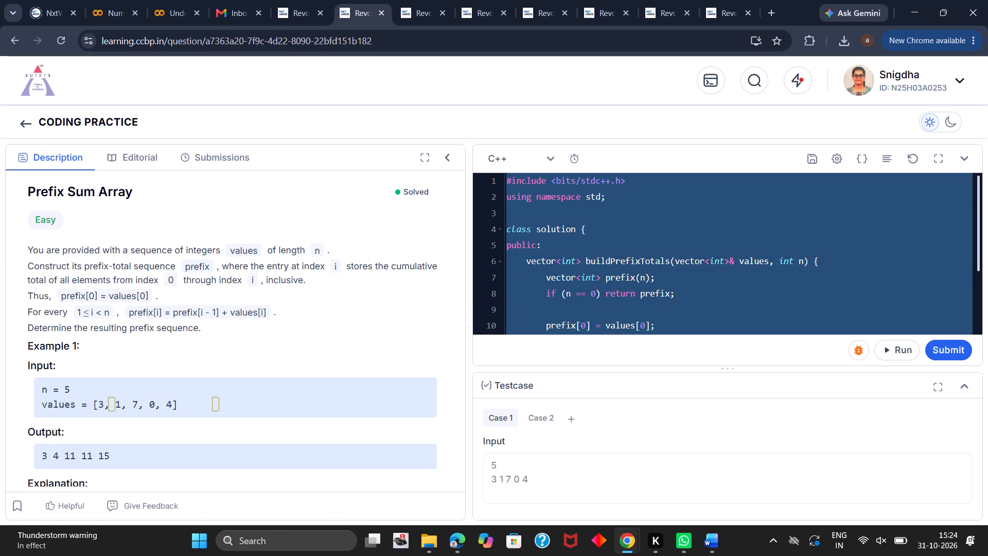
scroll(558, 302, down, 6)
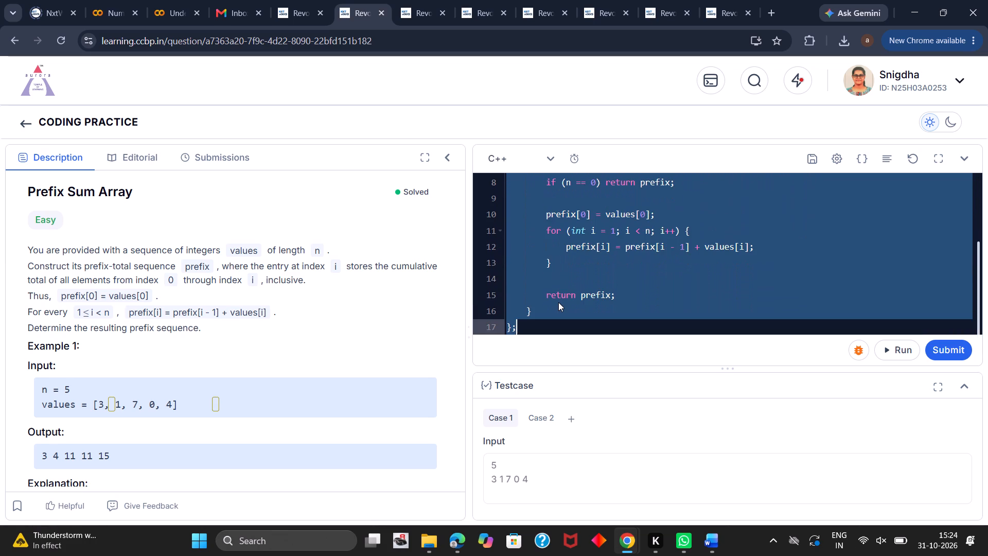
key(ctrl+c)
key(alt+Tab)
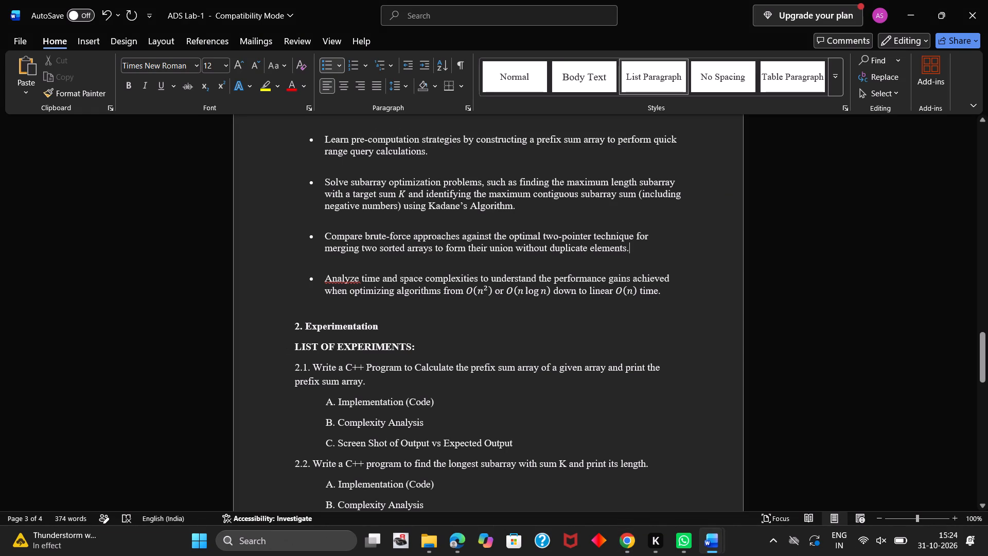
click(449, 398)
key(Return)
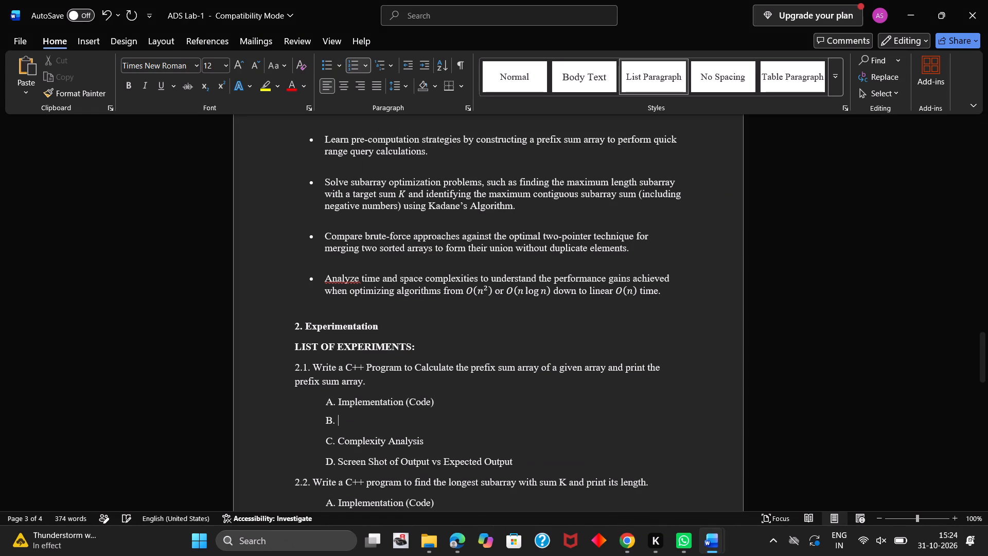
key(BackSpace)
key(ctrl+v)
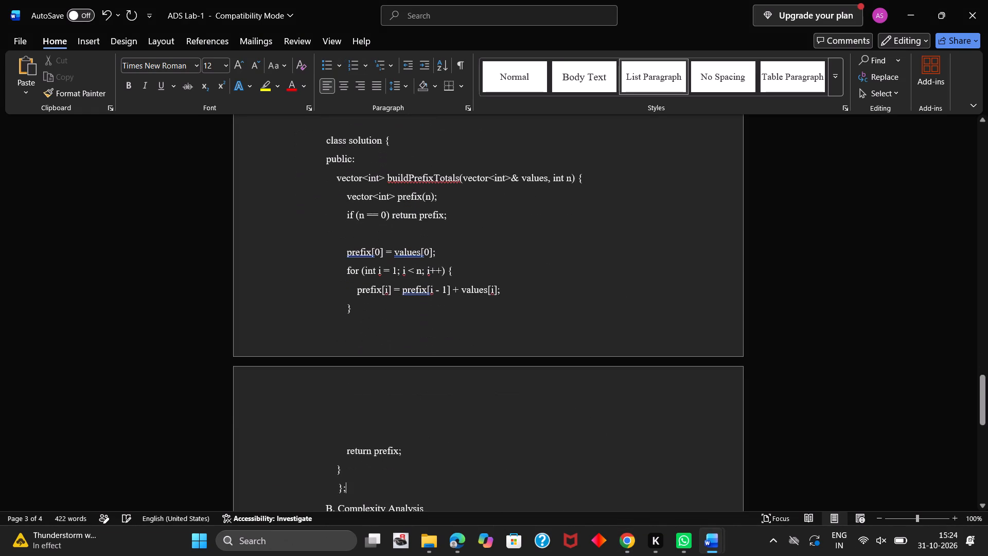
Copy the "B. Complexity Analysis" heading of 2.1 and ask Gemini in Chrome for "B. Complexity Analysis of this question" on the Prefix Sum Array page.
scroll(442, 368, down, 1)
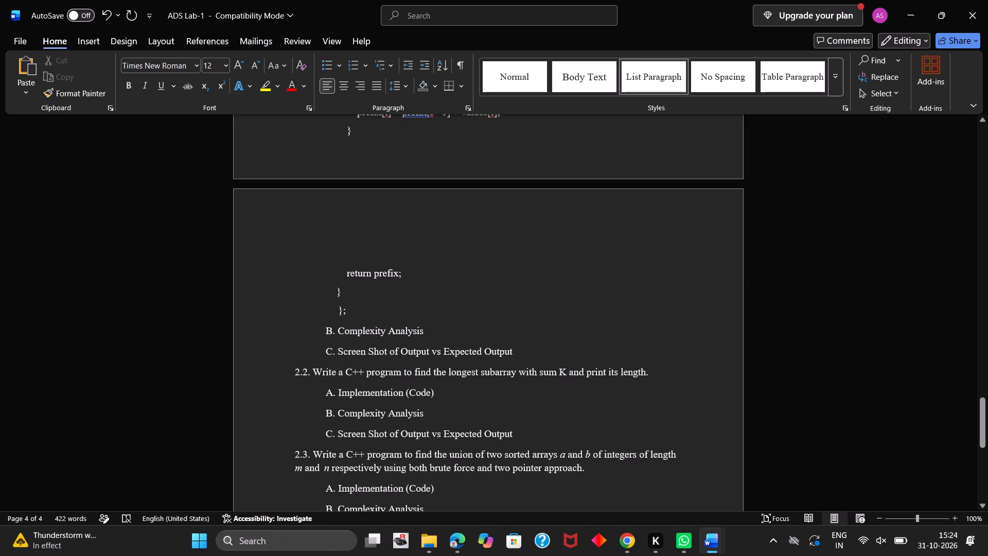
drag(426, 332, 322, 333)
key(ctrl+c)
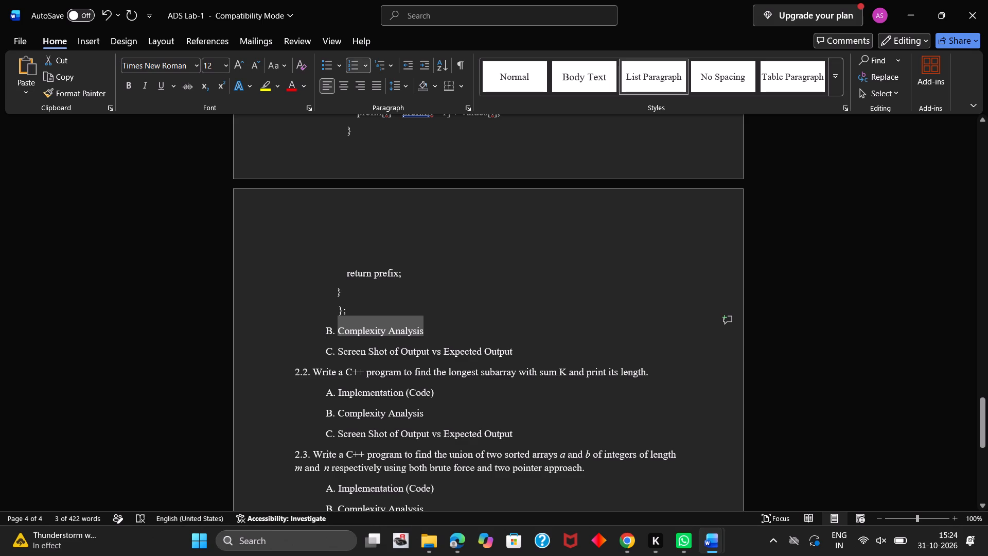
key(alt+Tab)
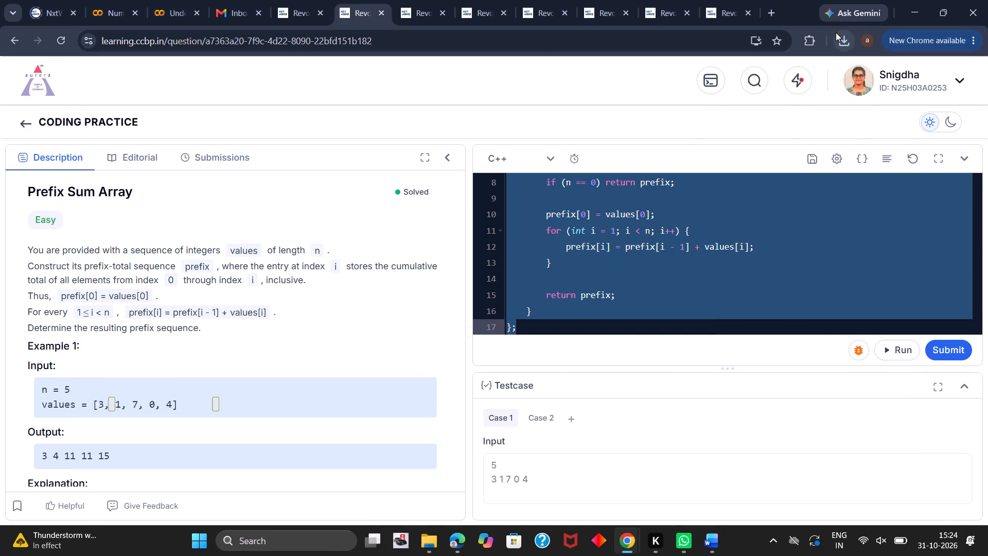
click(834, 9)
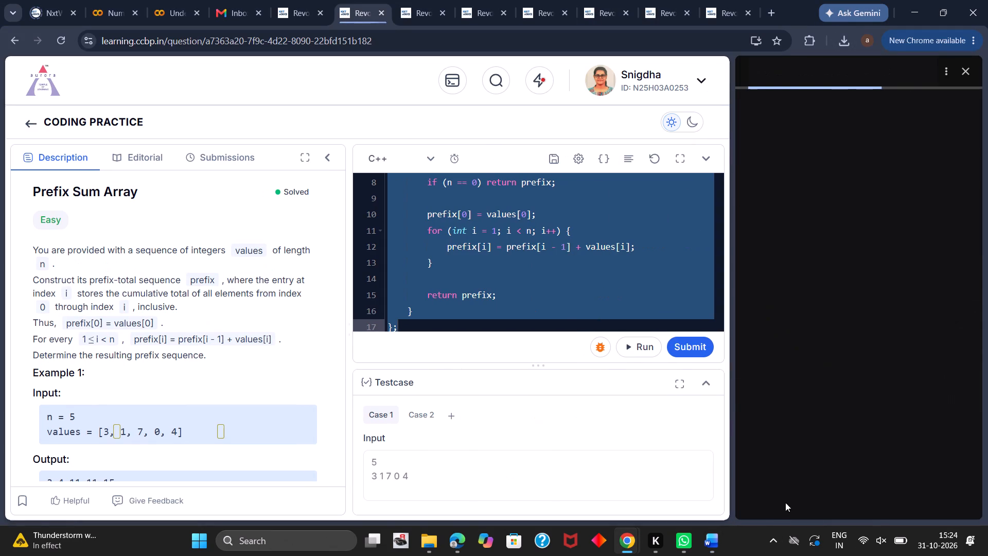
click(787, 497)
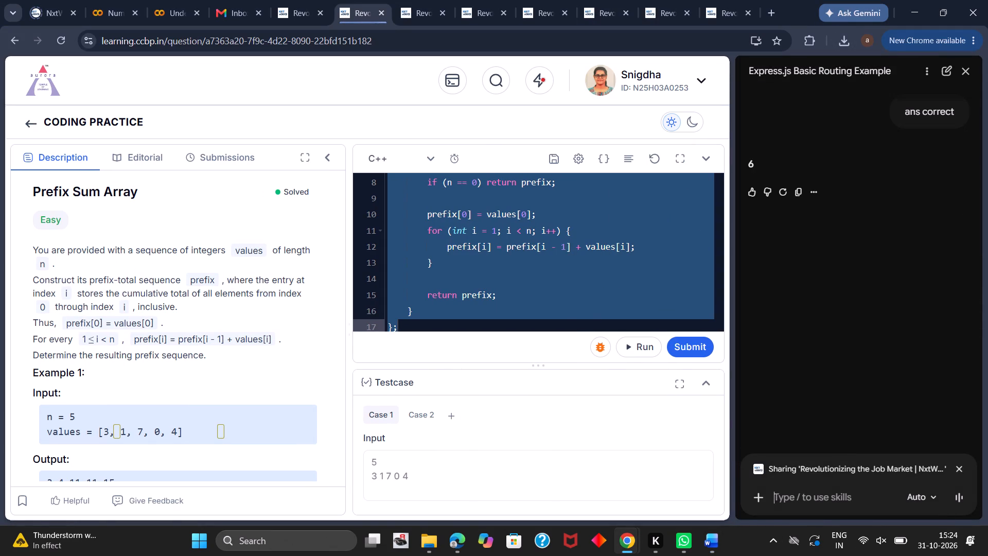
key(ctrl+v)
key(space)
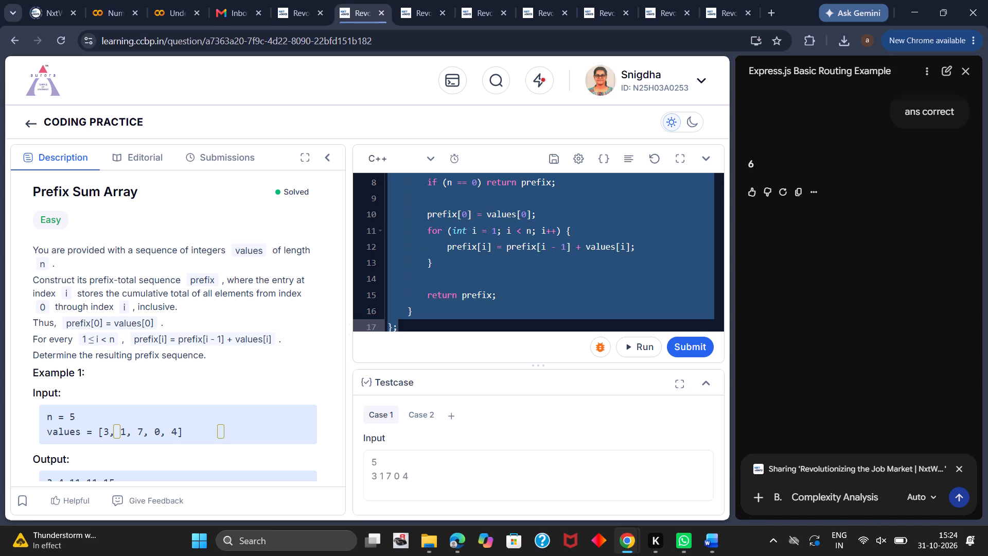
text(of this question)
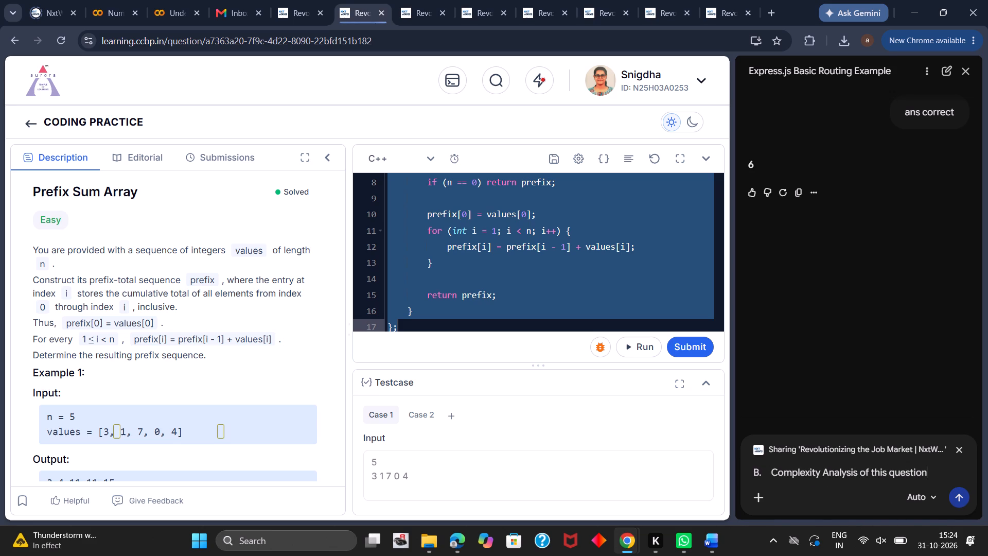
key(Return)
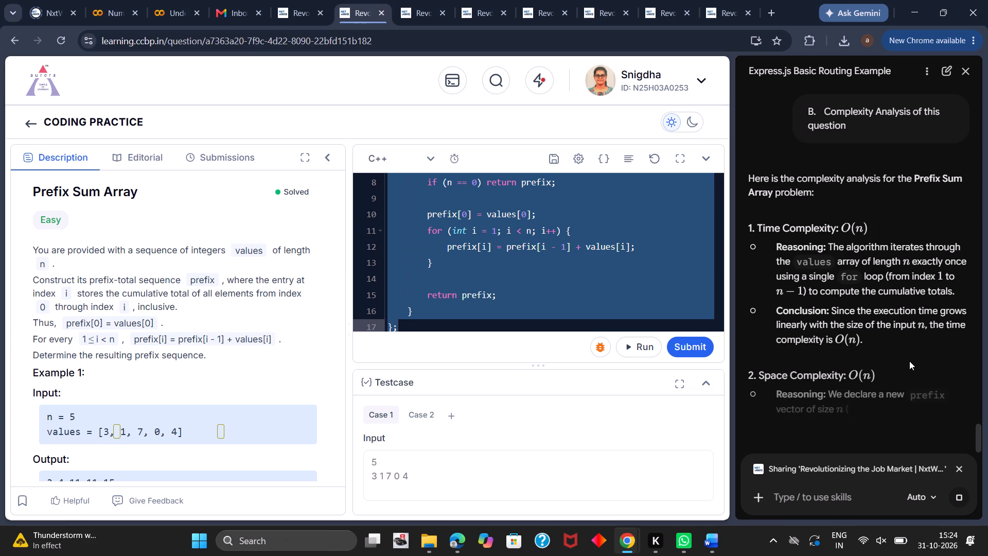
Copy Gemini's complexity analysis and paste it on a new unnumbered line under 2.1 B. Complexity Analysis in the Word document.
scroll(888, 329, down, 2)
scroll(845, 373, down, 1)
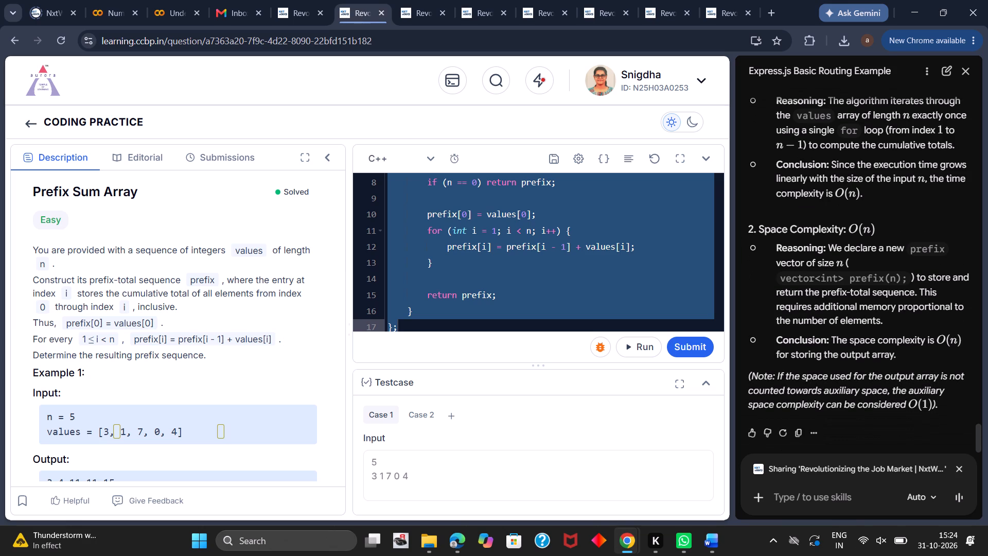
scroll(845, 373, down, 1)
click(795, 430)
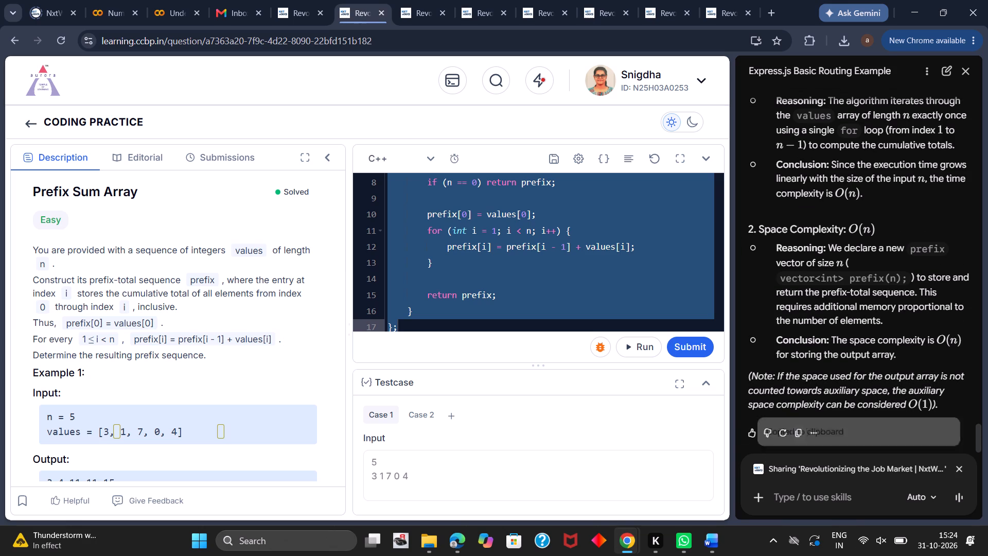
click(795, 430)
key(alt+Tab)
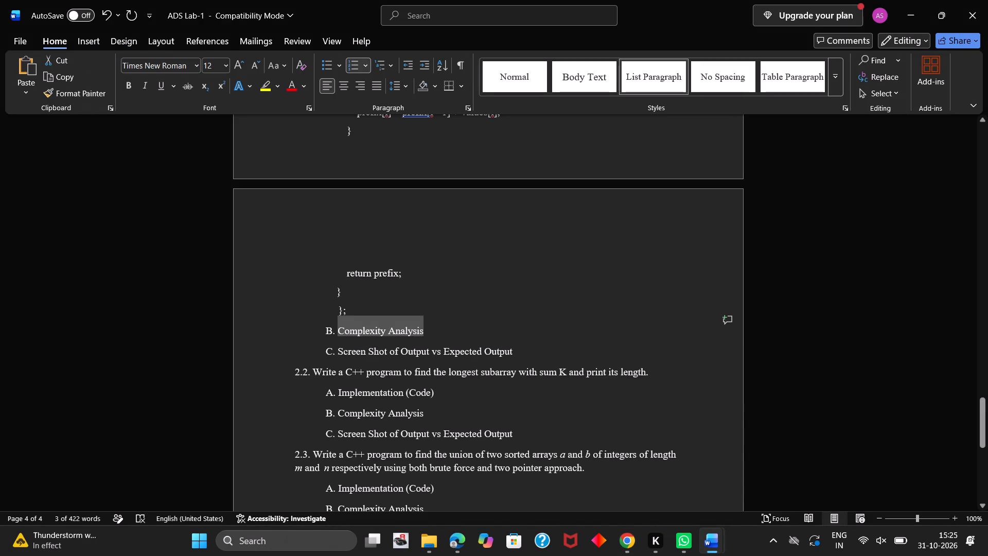
click(430, 332)
key(Return)
key(BackSpace)
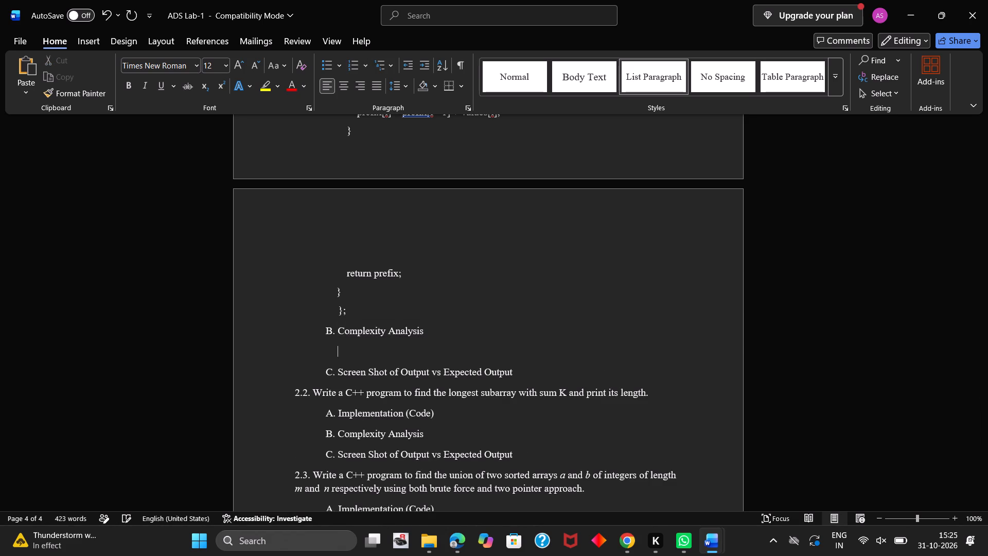
key(ctrl+v)
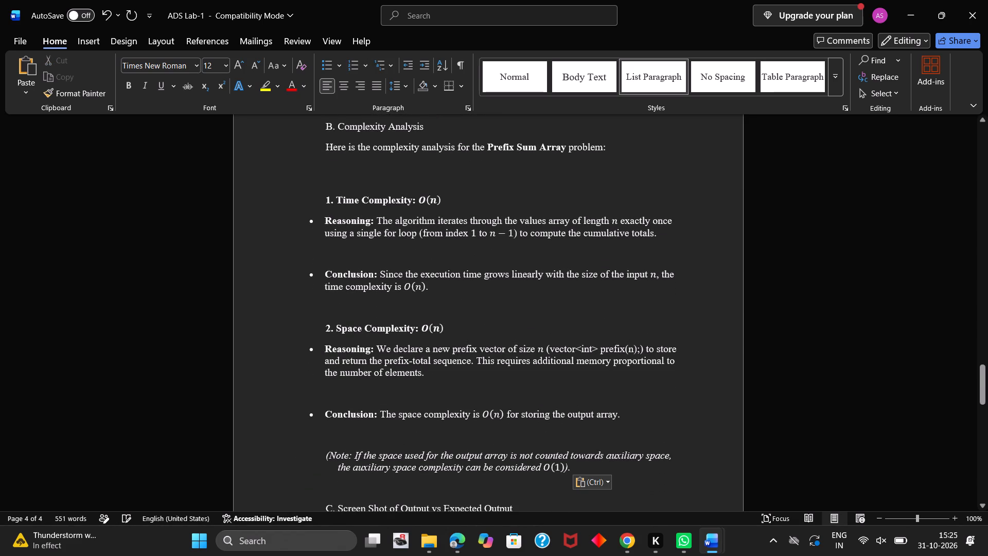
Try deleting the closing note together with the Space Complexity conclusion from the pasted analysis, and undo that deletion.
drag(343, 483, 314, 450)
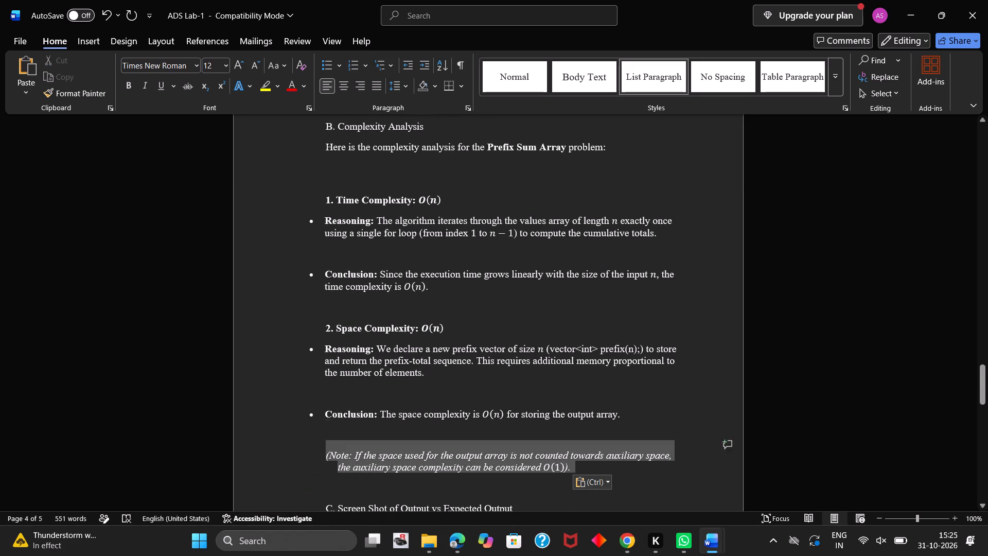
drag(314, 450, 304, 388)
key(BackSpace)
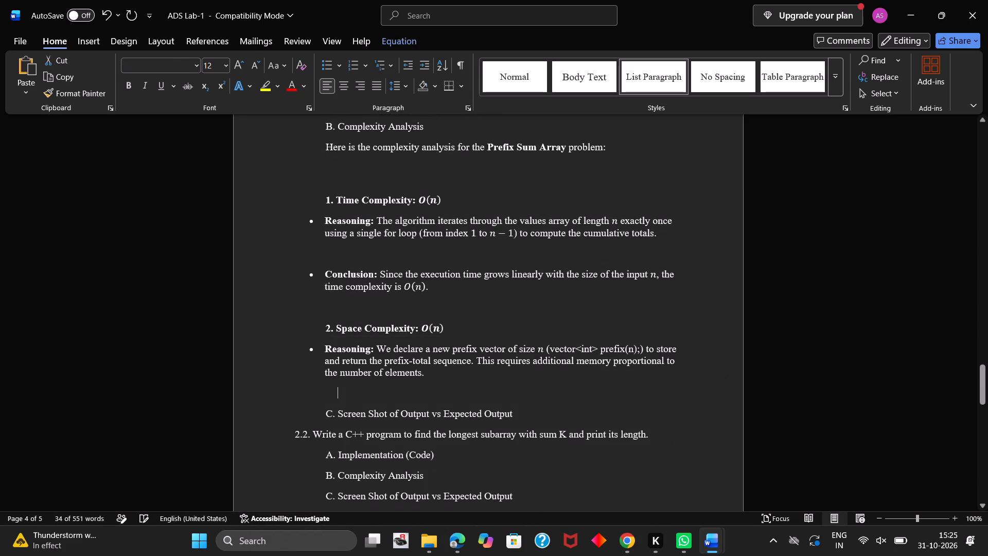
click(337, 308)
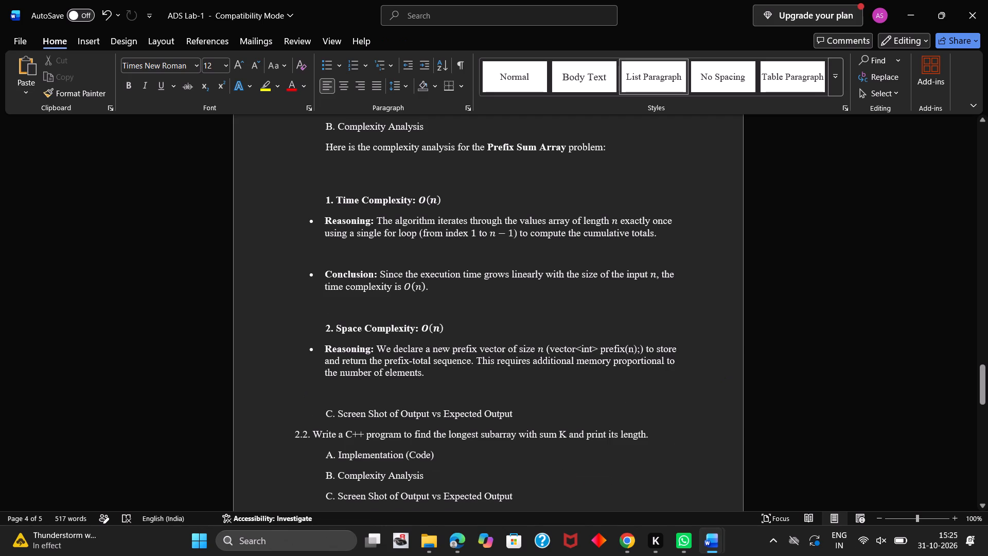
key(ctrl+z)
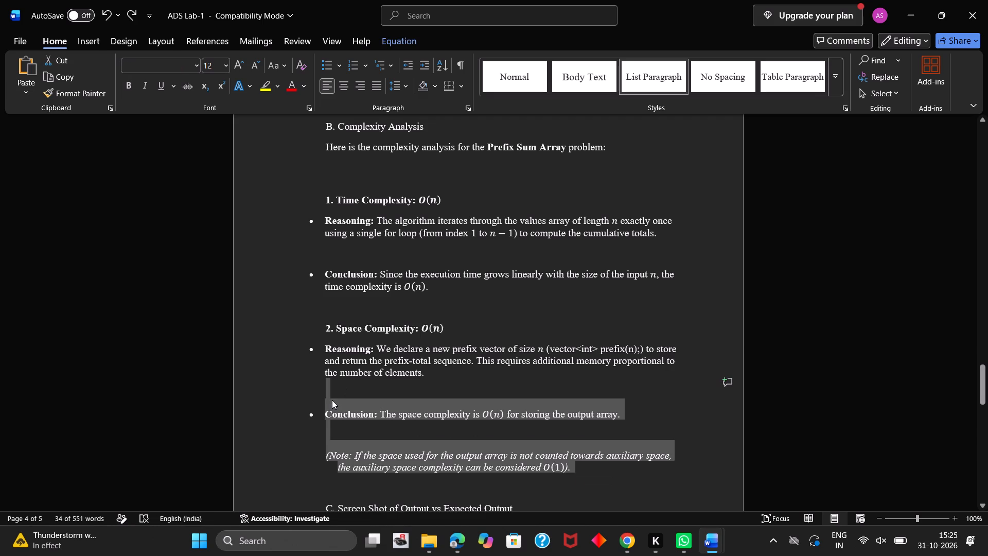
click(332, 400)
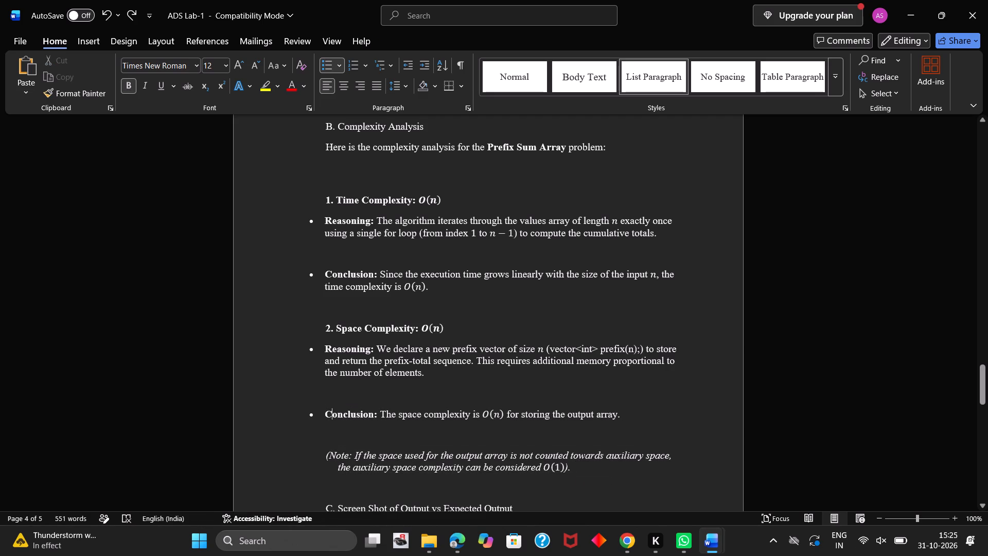
Delete only the italic note about auxiliary space from the end of the pasted analysis and turn italics off on that line.
right_drag(588, 466, 318, 431)
key(BackSpace)
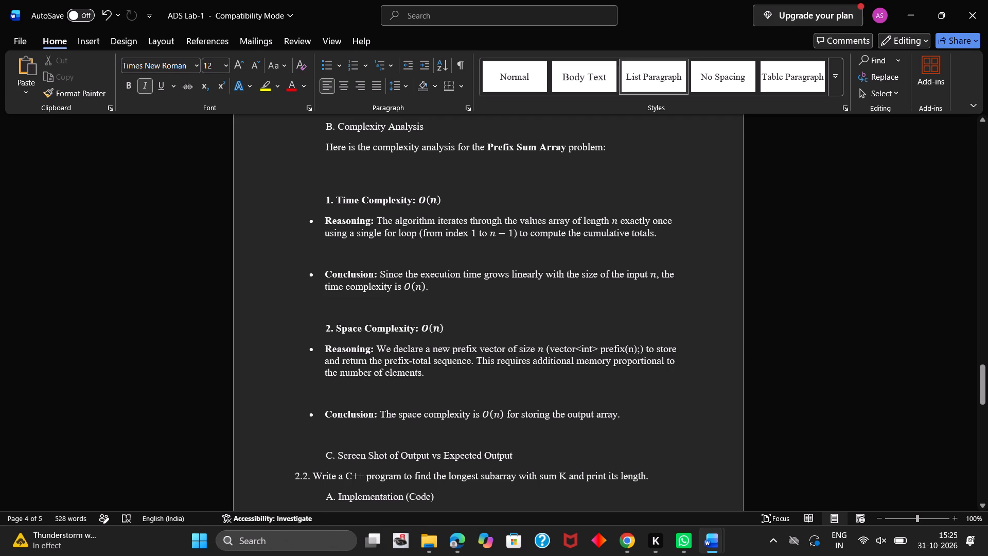
key(ctrl+i)
Remove the blank lines above the Space Complexity conclusion bullet and above the "2. Space Complexity" heading.
click(329, 393)
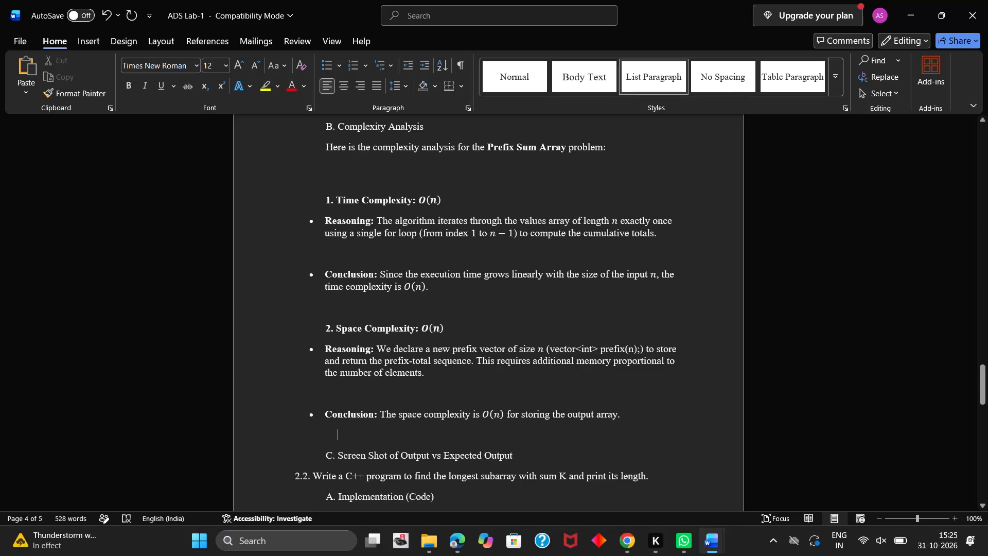
key(BackSpace)
key(BackSpace)
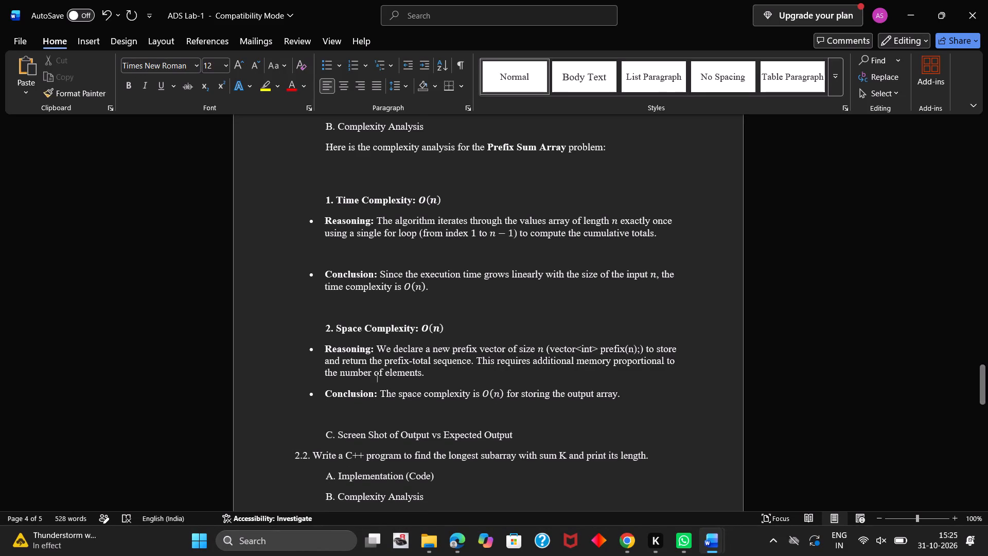
click(327, 314)
key(BackSpace)
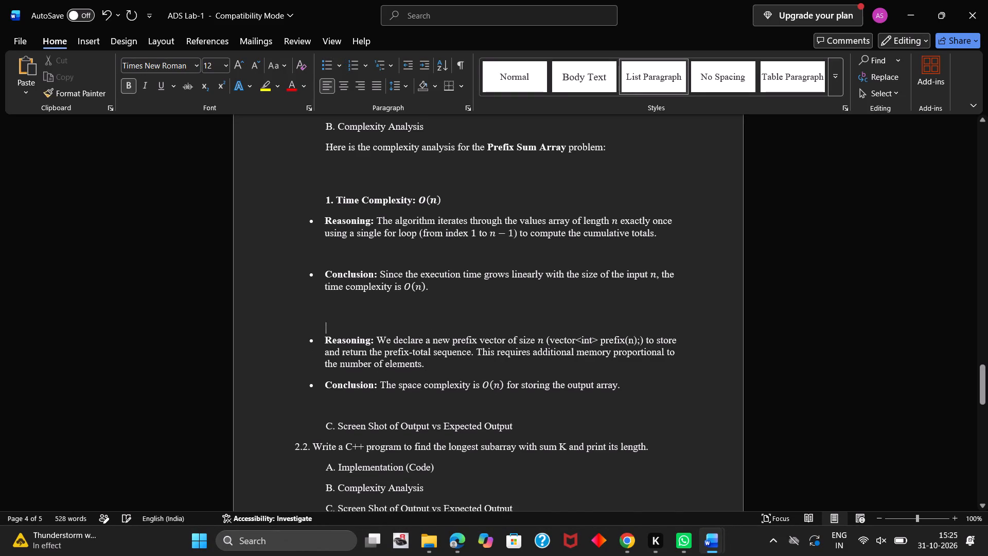
key(BackSpace)
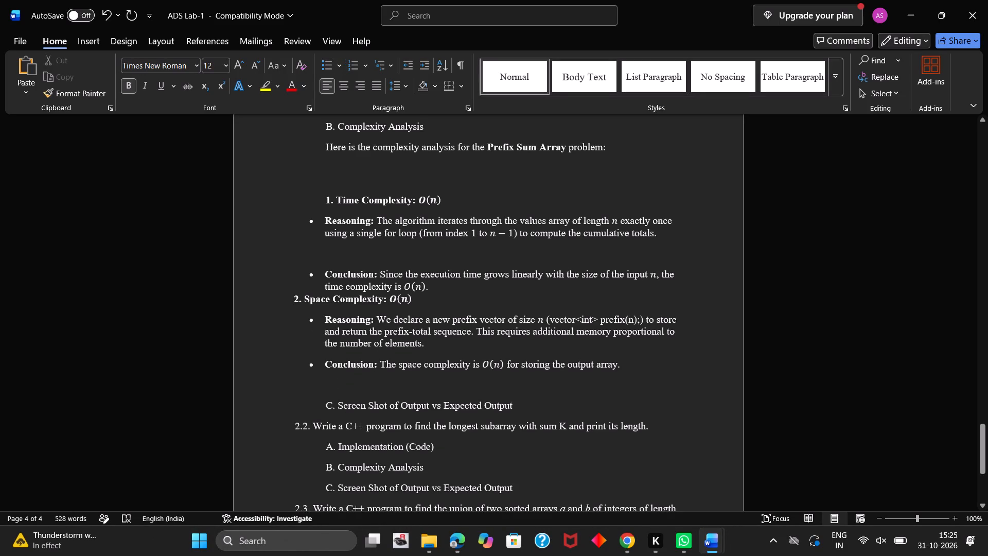
Remove the blank lines above the Time Complexity conclusion bullet and above the "1. Time Complexity" heading.
click(334, 260)
key(Left)
key(Up)
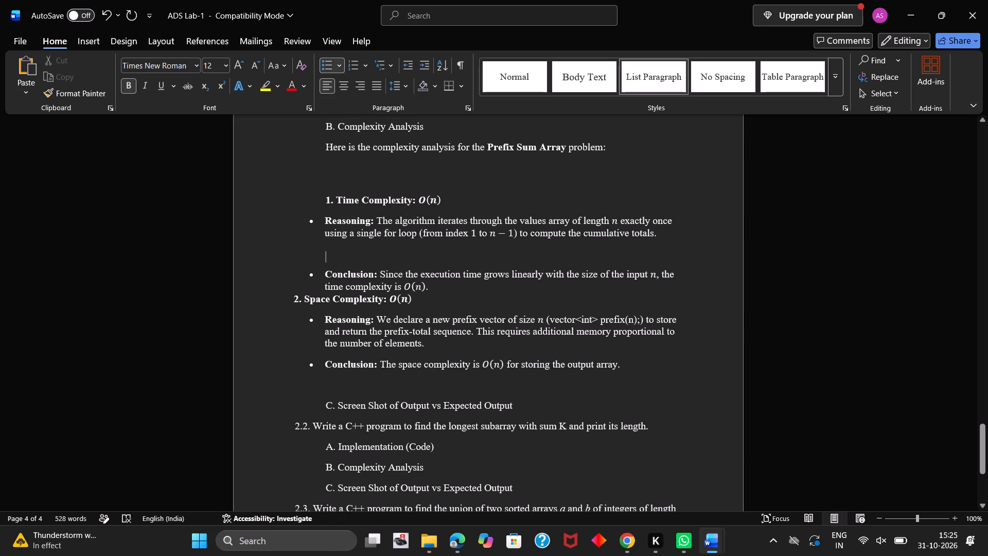
key(BackSpace)
key(BackSpace)
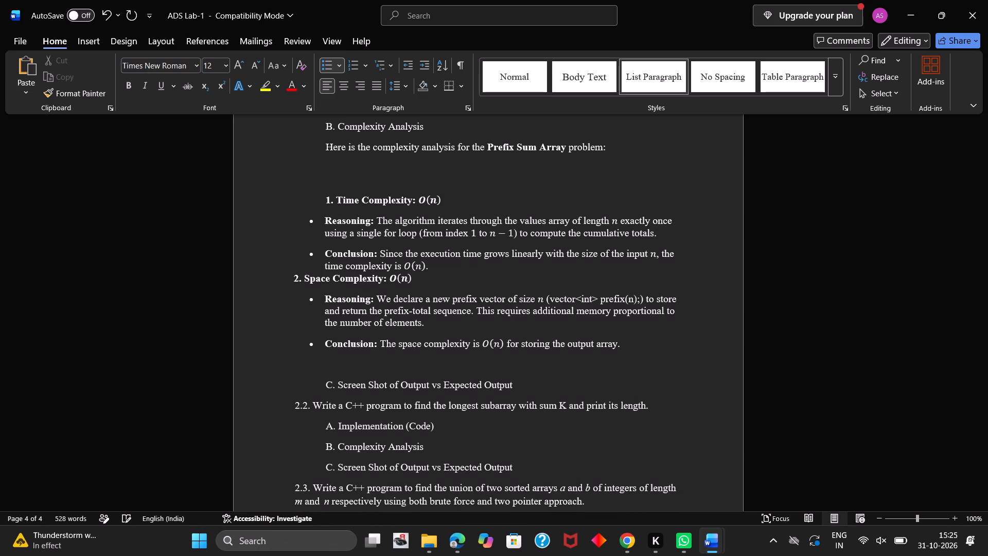
click(336, 186)
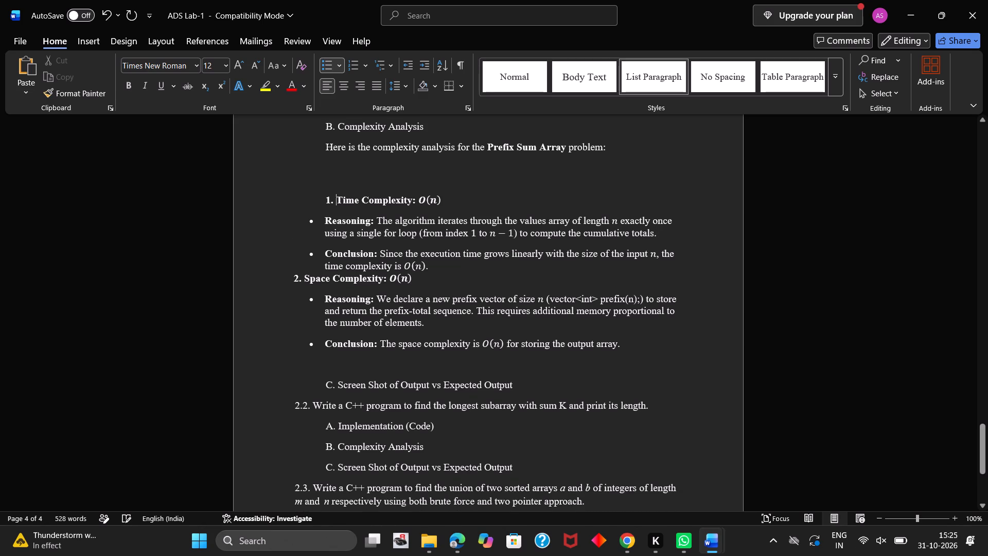
key(Up)
key(BackSpace)
key(BackSpace)
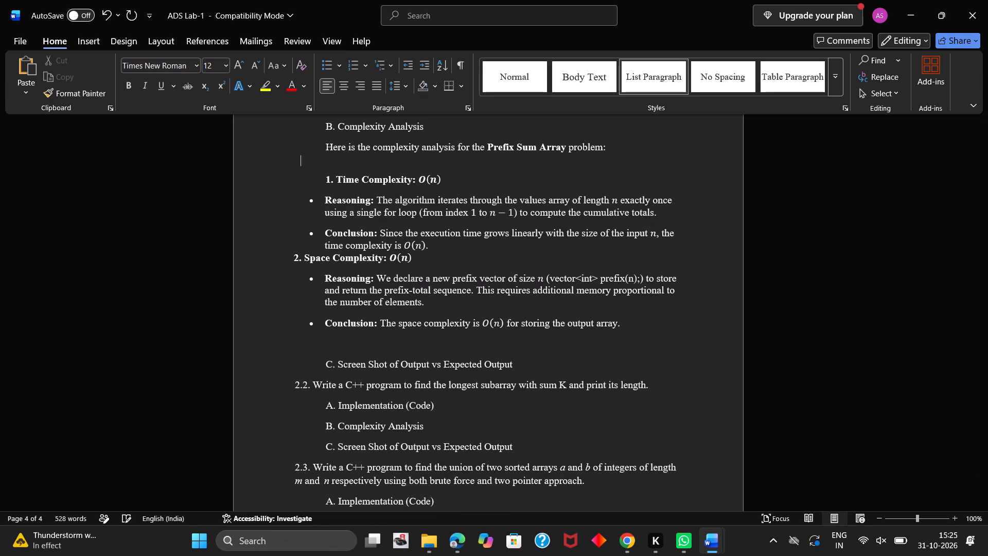
key(BackSpace)
key(BackSpace)
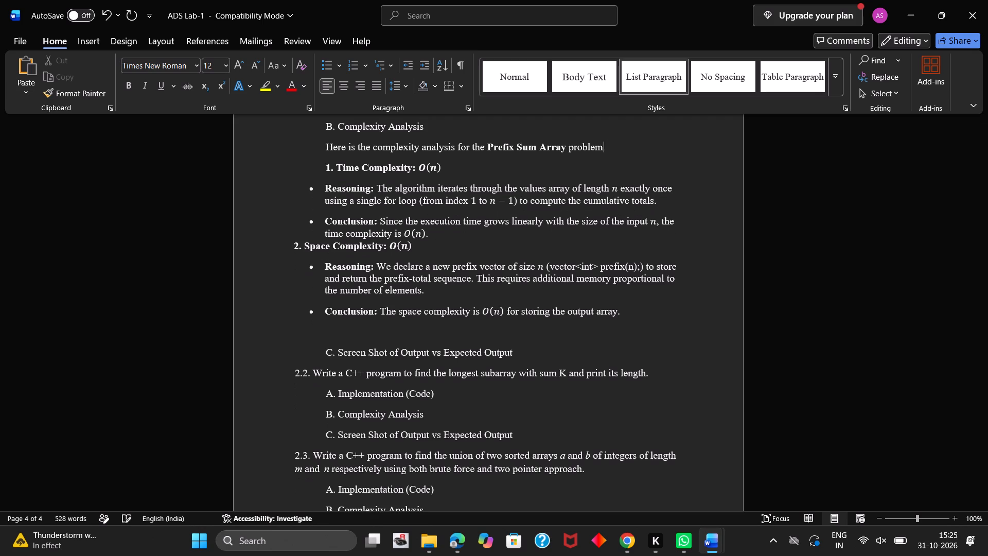
Delete the introductory sentence about the Prefix Sum Array problem under "B. Complexity Analysis" of experiment 2.1, along with its empty line.
key(BackSpace)
key(BackSpace)
key(BackSpace)
key(BackSpace)
key(BackSpace)
key(BackSpace)
key(BackSpace)
key(BackSpace)
key(BackSpace)
key(BackSpace)
key(BackSpace)
key(BackSpace)
key(BackSpace)
key(BackSpace)
key(BackSpace)
key(BackSpace)
key(BackSpace)
key(BackSpace)
key(BackSpace)
key(BackSpace)
key(BackSpace)
key(BackSpace)
key(BackSpace)
key(BackSpace)
key(BackSpace)
key(BackSpace)
key(BackSpace)
key(BackSpace)
key(BackSpace)
key(BackSpace)
key(BackSpace)
key(BackSpace)
key(BackSpace)
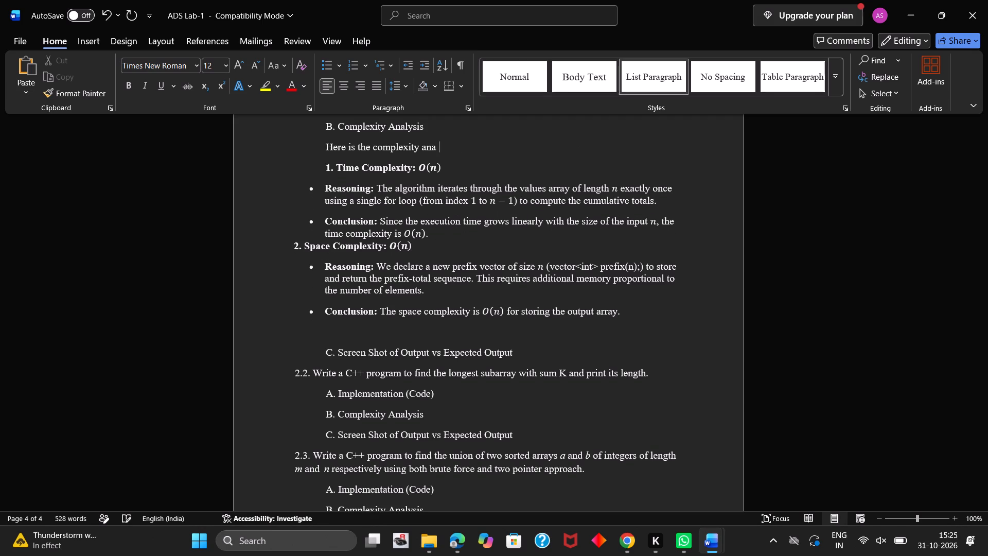
key(BackSpace)
key(BackSpace)
key(BackSpace)
key(BackSpace)
key(BackSpace)
key(BackSpace)
key(BackSpace)
key(BackSpace)
key(BackSpace)
key(BackSpace)
key(BackSpace)
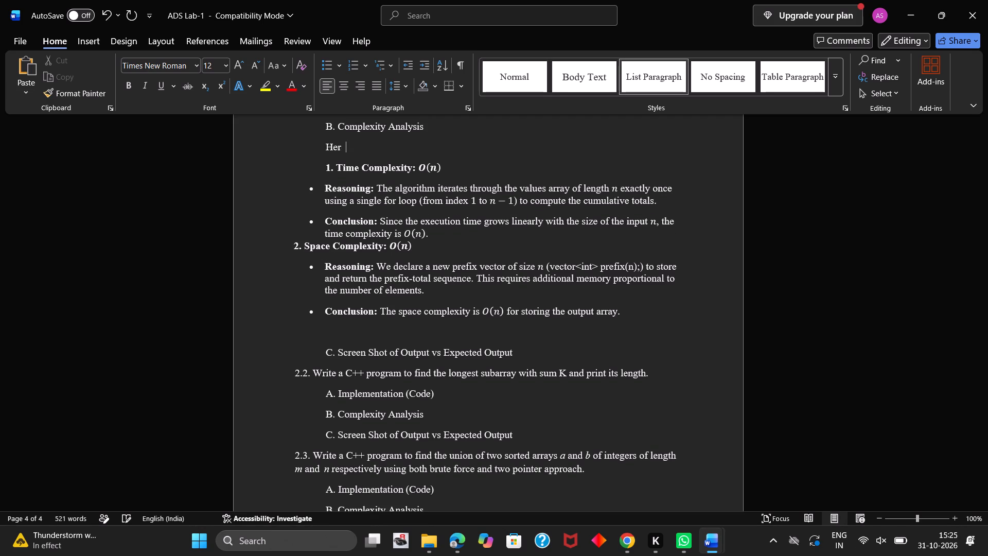
key(BackSpace)
key(BackSpace)
key(BackSpace)
key(BackSpace)
key(BackSpace)
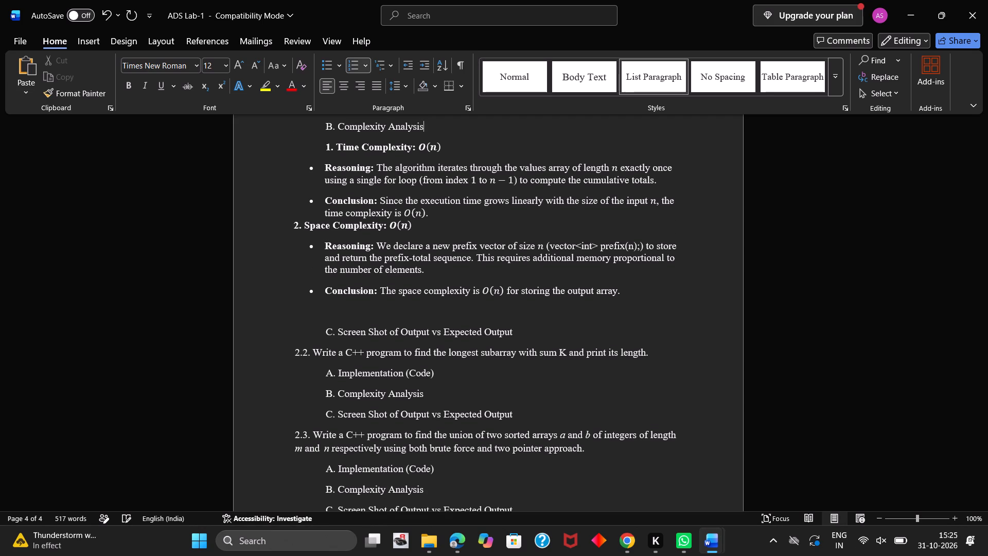
Indent the "2. Space Complexity" heading with leading spaces so it lines up with the "1. Time Complexity" heading.
click(293, 229)
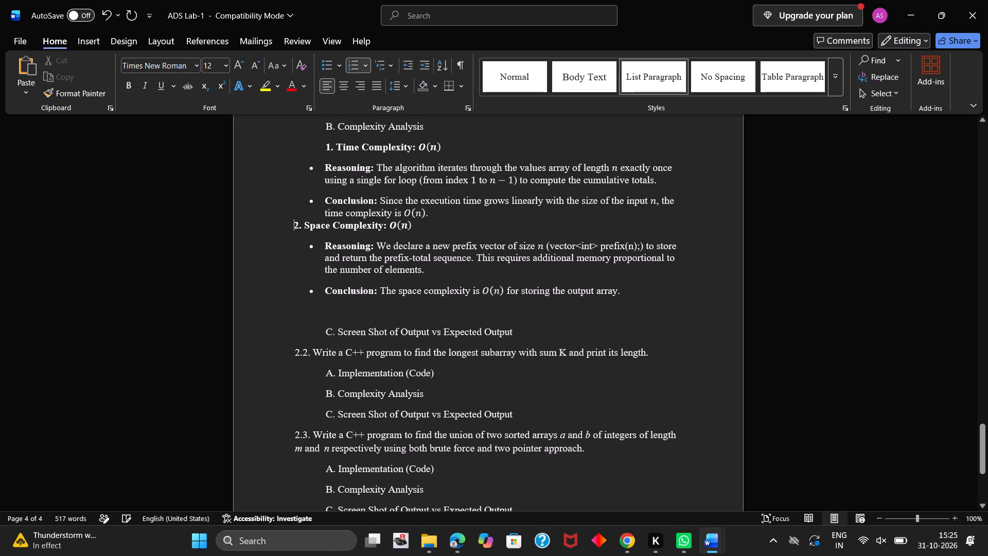
key(Tab)
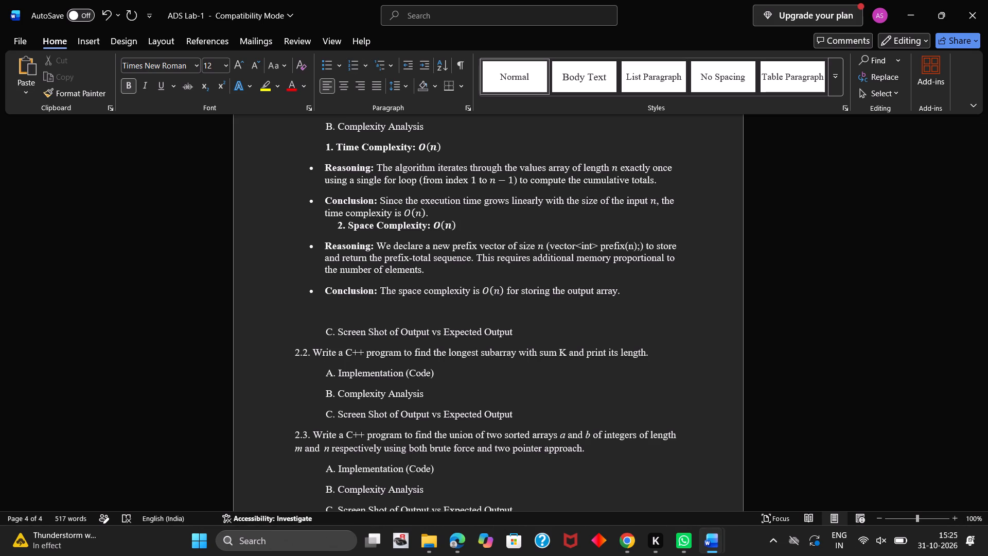
key(BackSpace)
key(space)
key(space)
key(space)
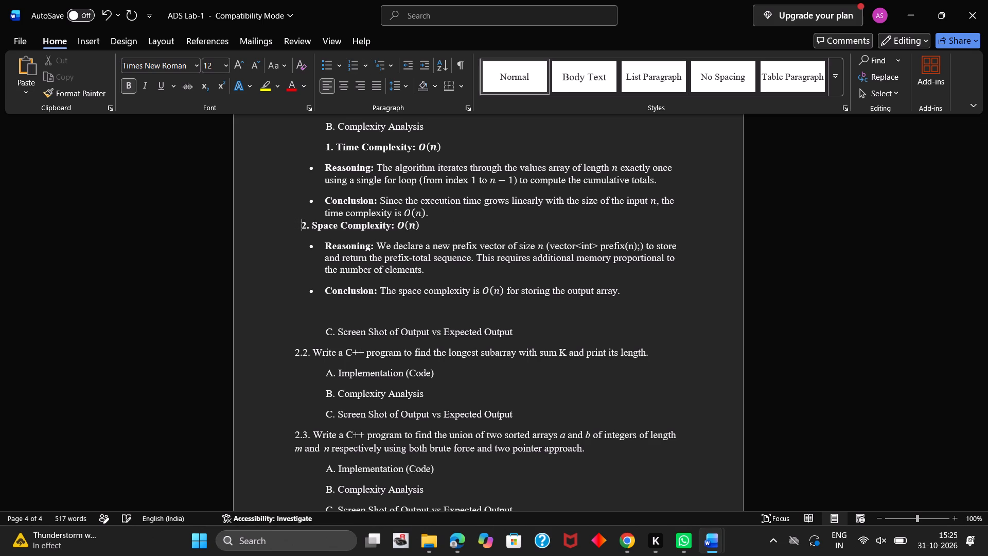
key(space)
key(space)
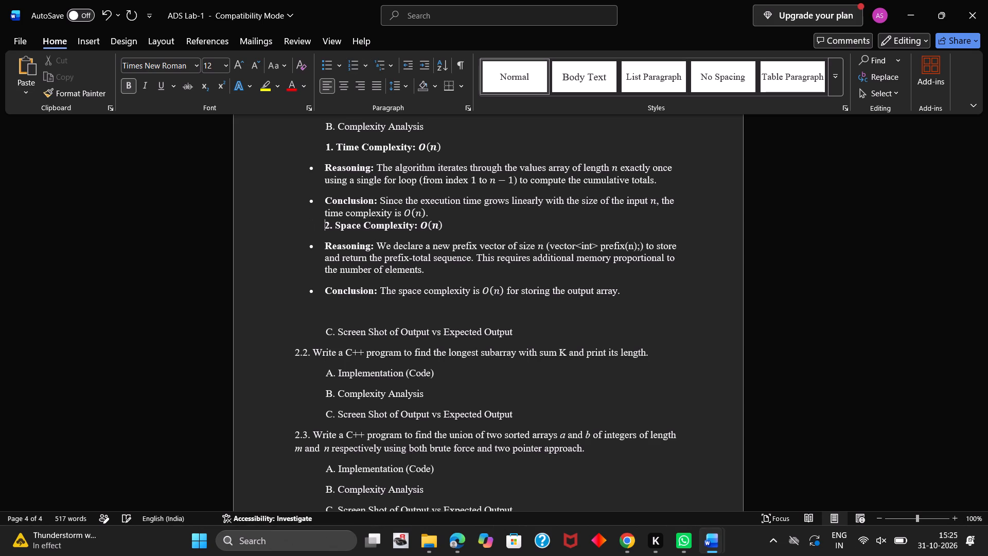
Switch to Chrome, close the Gemini side panel and run the Prefix Sum Array solution against its test cases.
scroll(472, 286, down, 1)
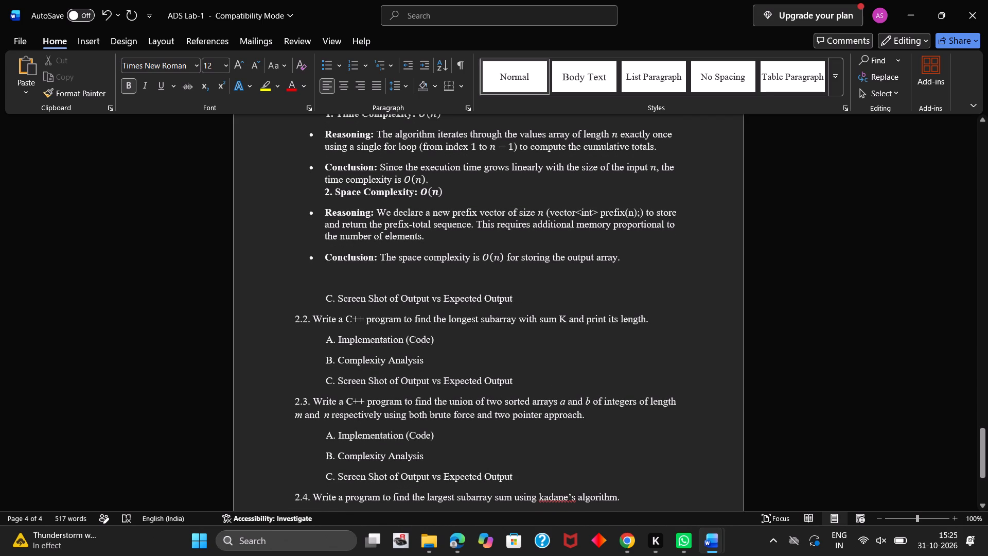
key(alt+Tab)
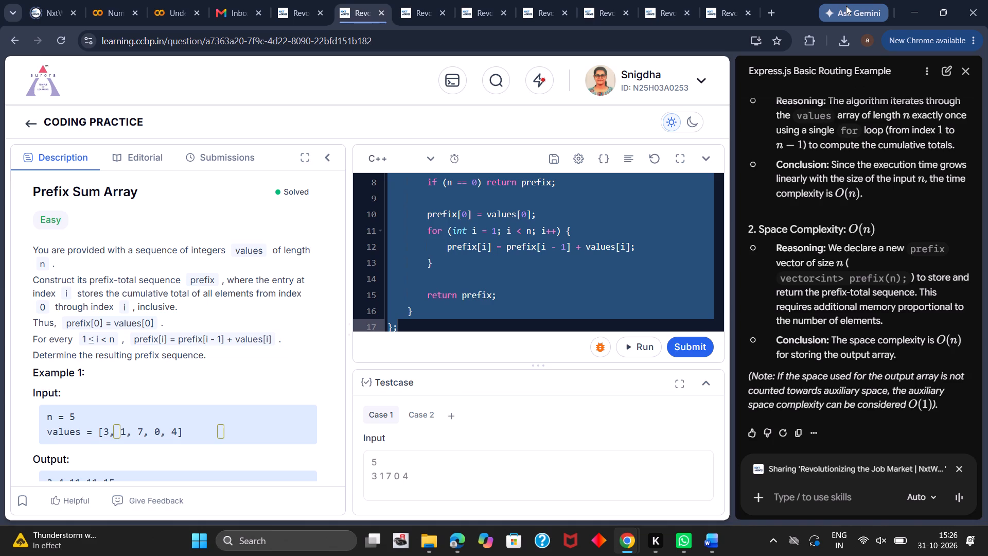
click(846, 6)
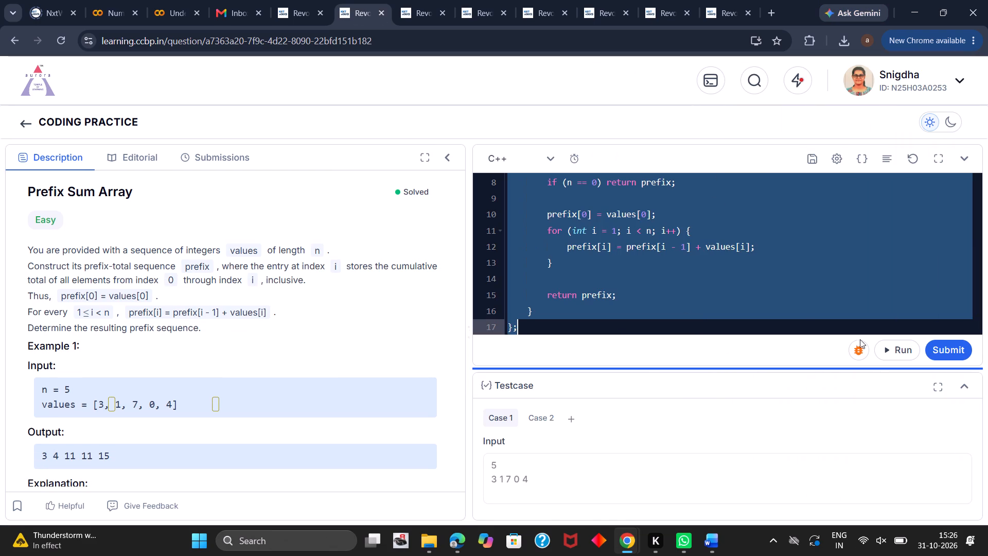
click(903, 350)
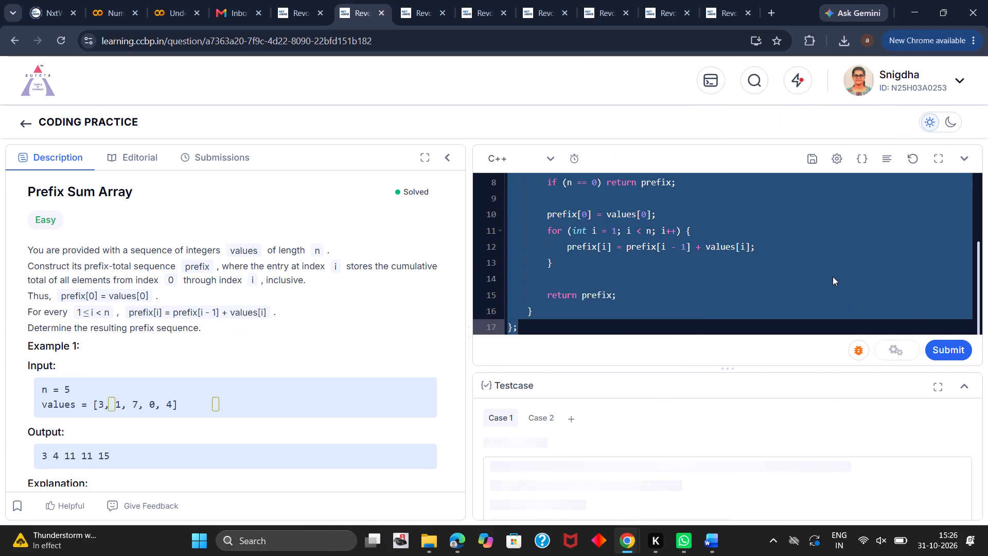
scroll(833, 276, up, 5)
scroll(836, 426, down, 1)
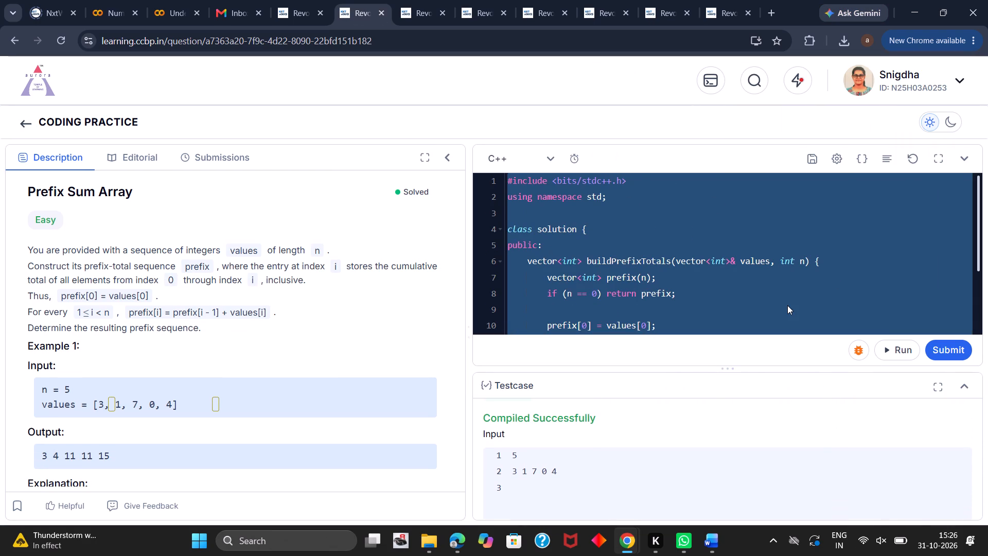
Enlarge the code editor to show the whole Prefix Sum Array solution and copy a full-screen screenshot of it.
drag(757, 369, 762, 448)
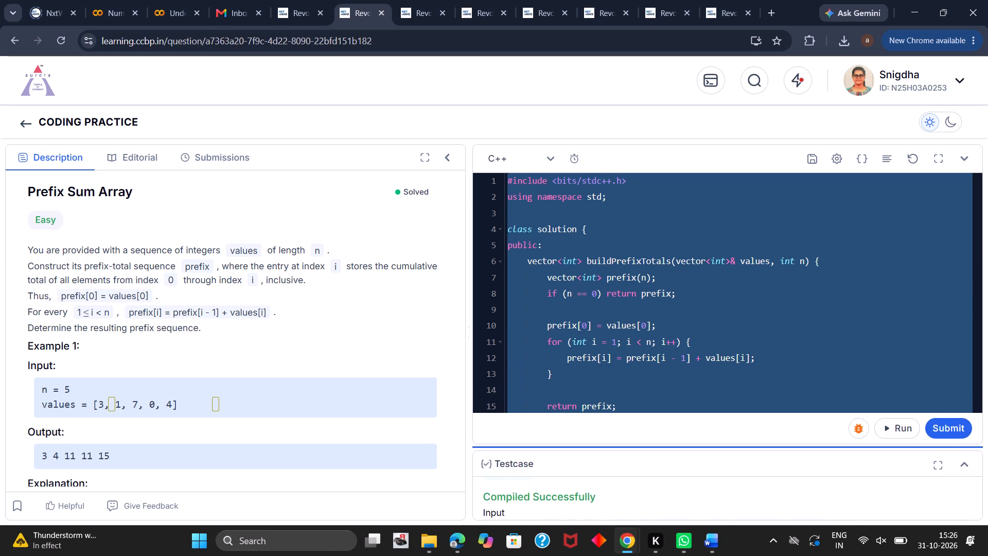
drag(762, 448, 764, 520)
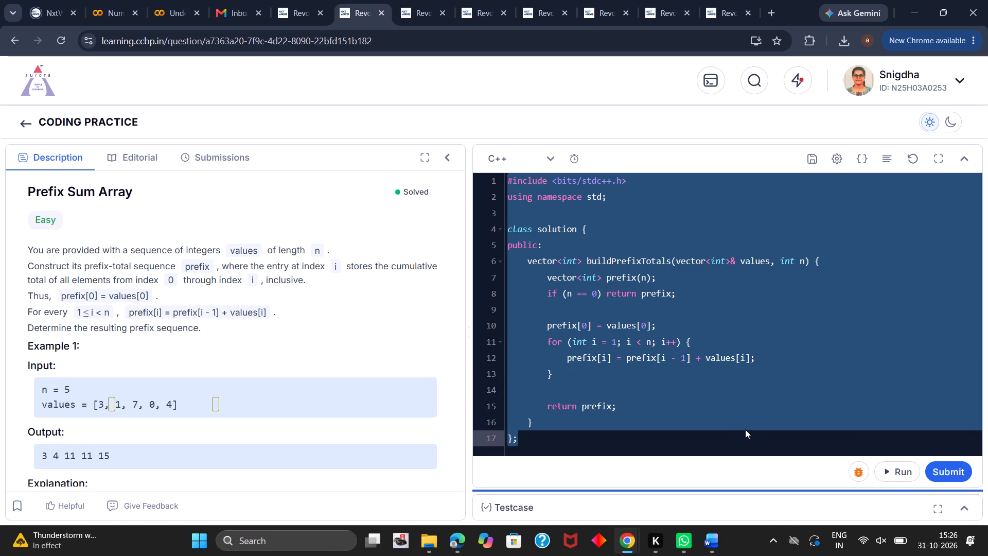
click(744, 427)
key(Print)
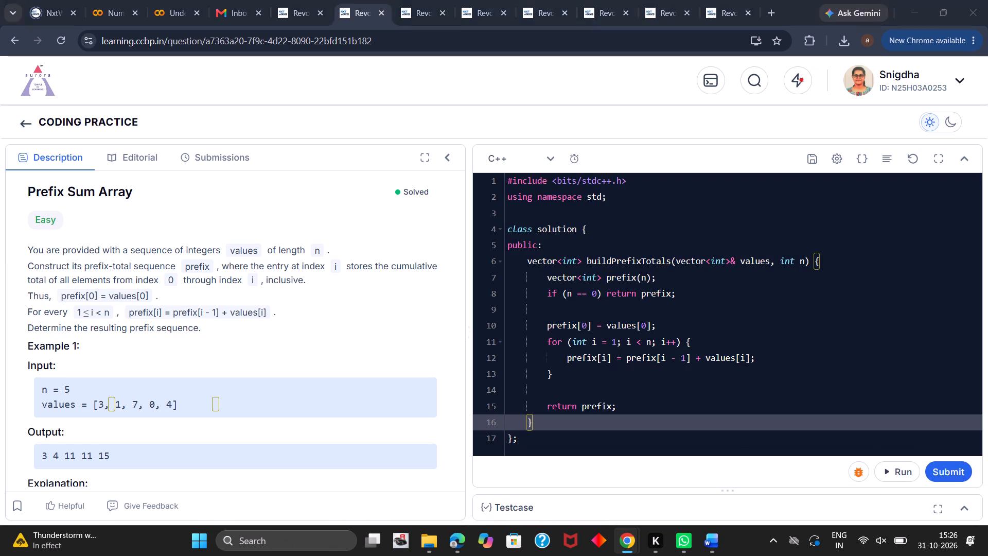
drag(0, 0, 987, 555)
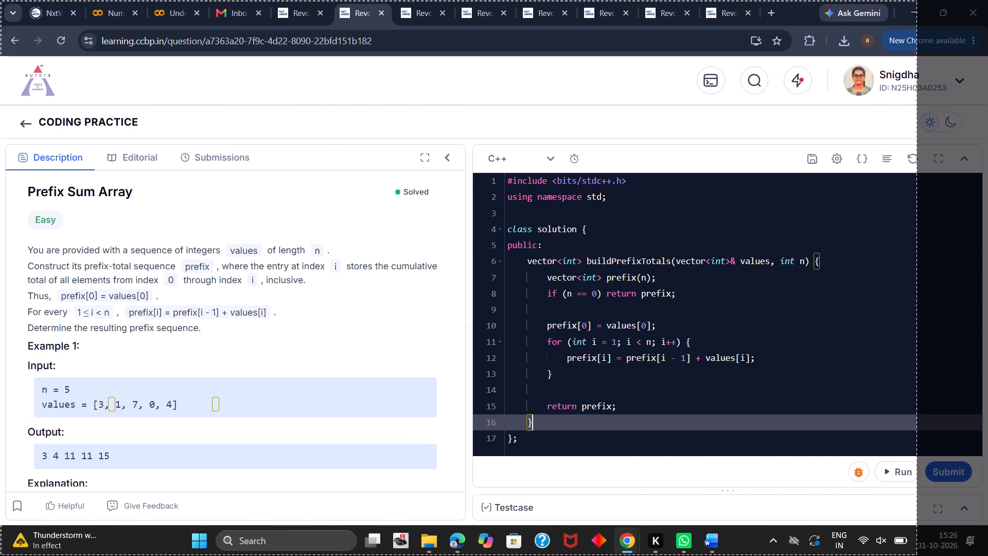
key(ctrl+c)
Paste the code screenshot into the Word report below "C. Screen Shot of Output vs Expected Output" of experiment 2.1.
key(alt+Tab)
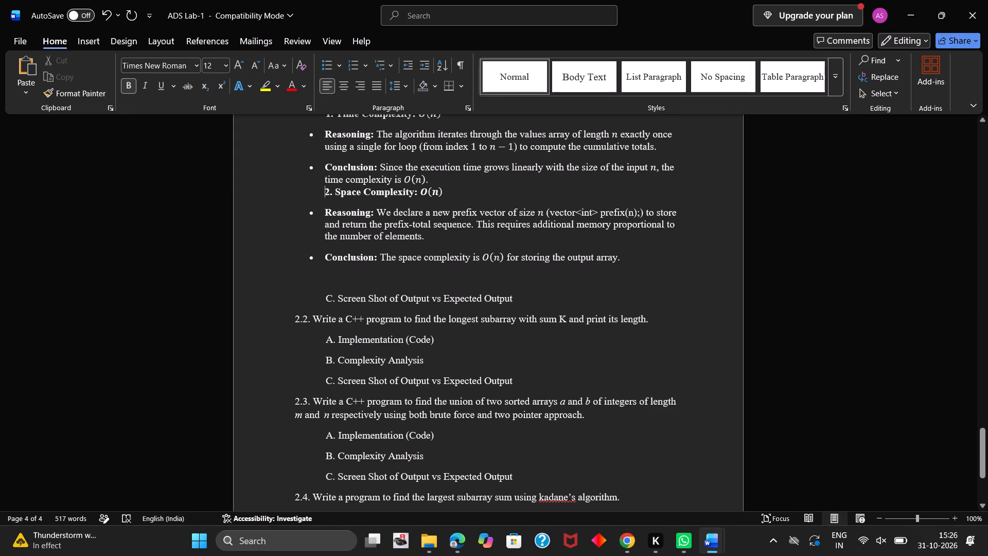
click(517, 300)
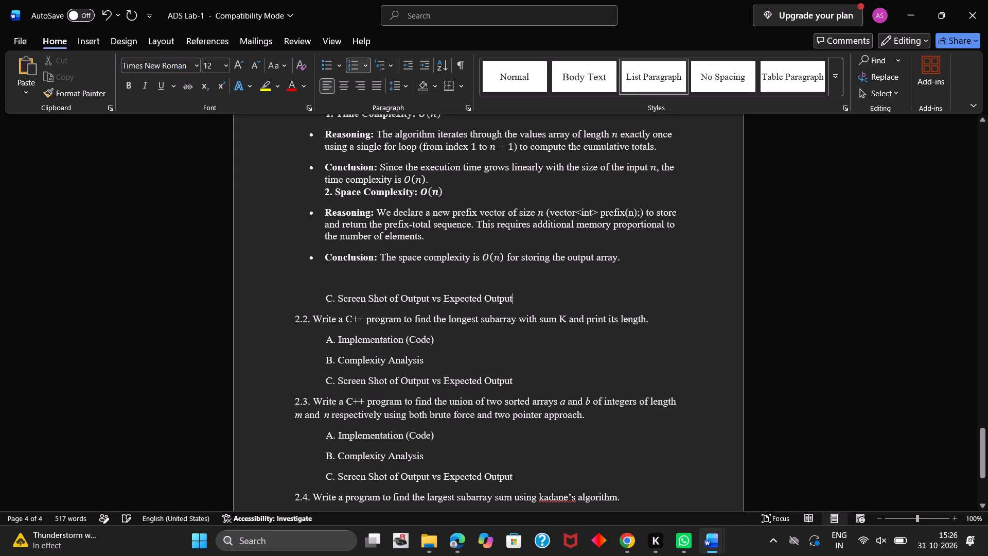
key(Return)
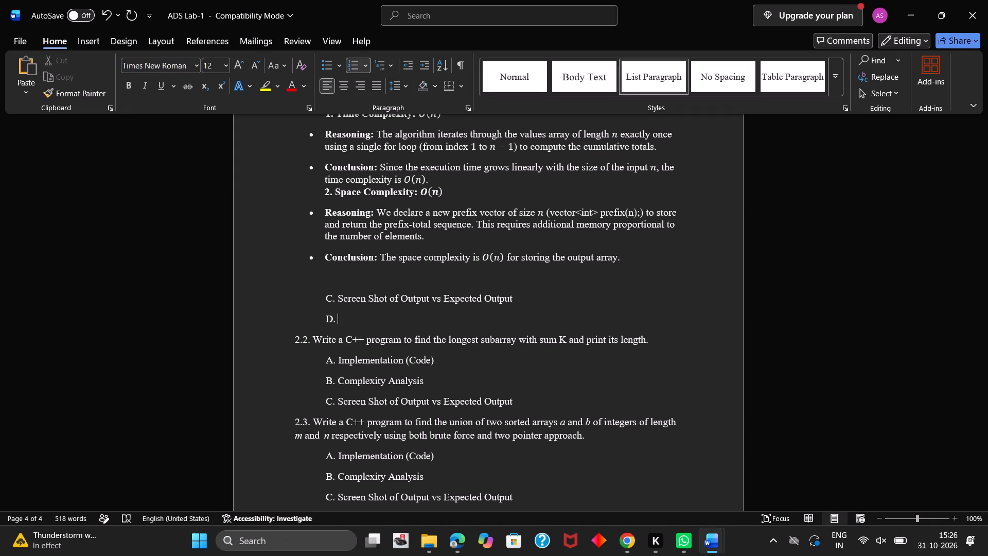
key(BackSpace)
key(ctrl+v)
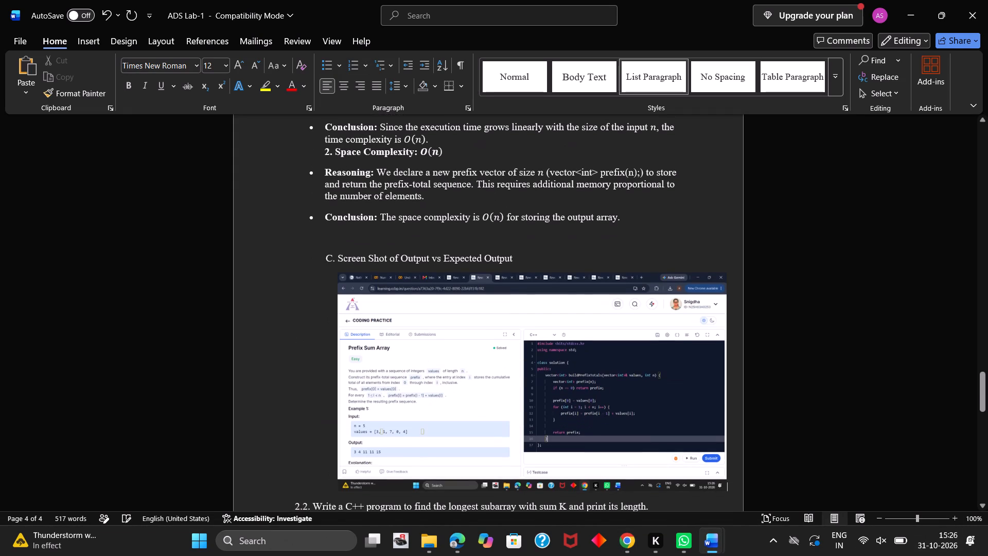
In Chrome, enlarge the Testcase area to show Case 1's input, actual output and expected output, and copy a full-screen screenshot.
key(alt+Tab)
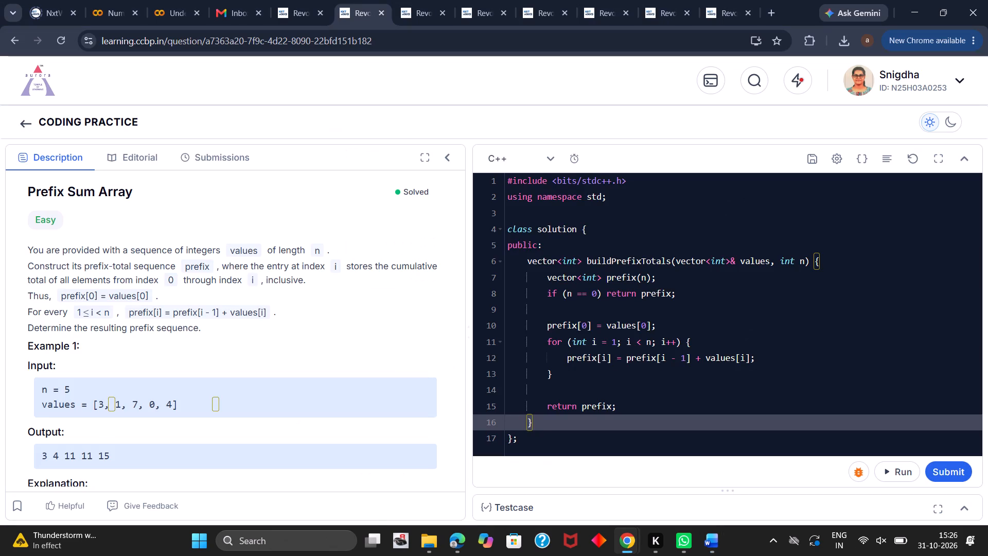
drag(696, 492, 660, 274)
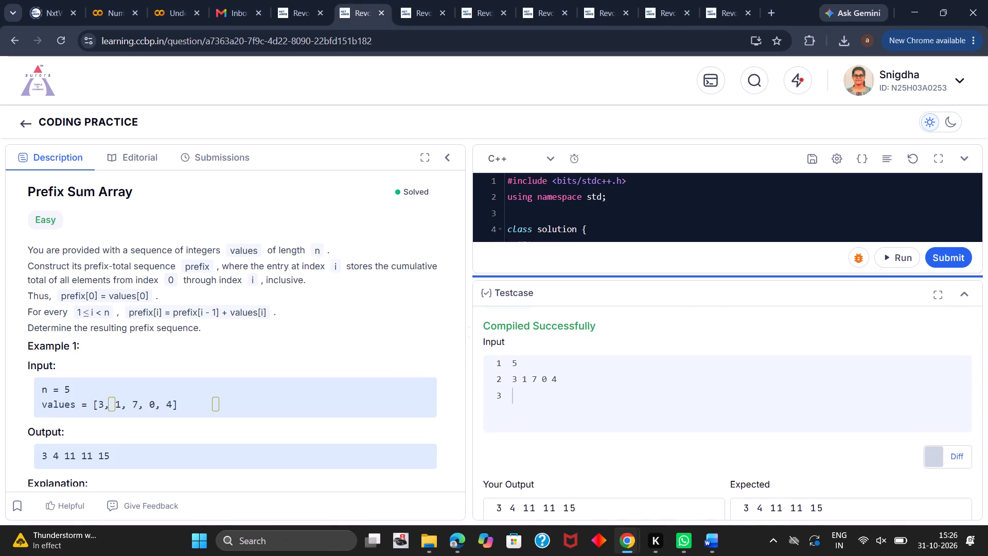
drag(660, 274, 693, 244)
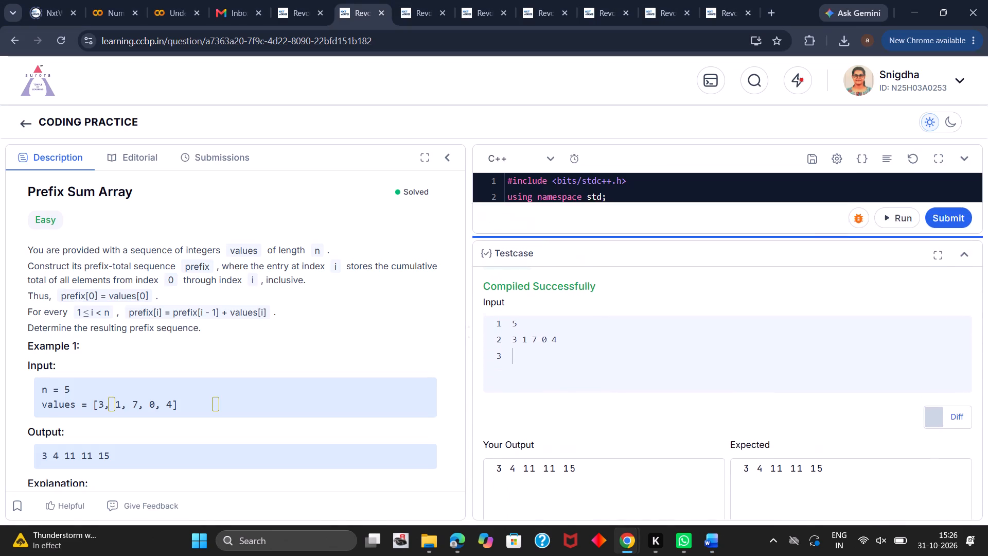
drag(693, 244, 721, 351)
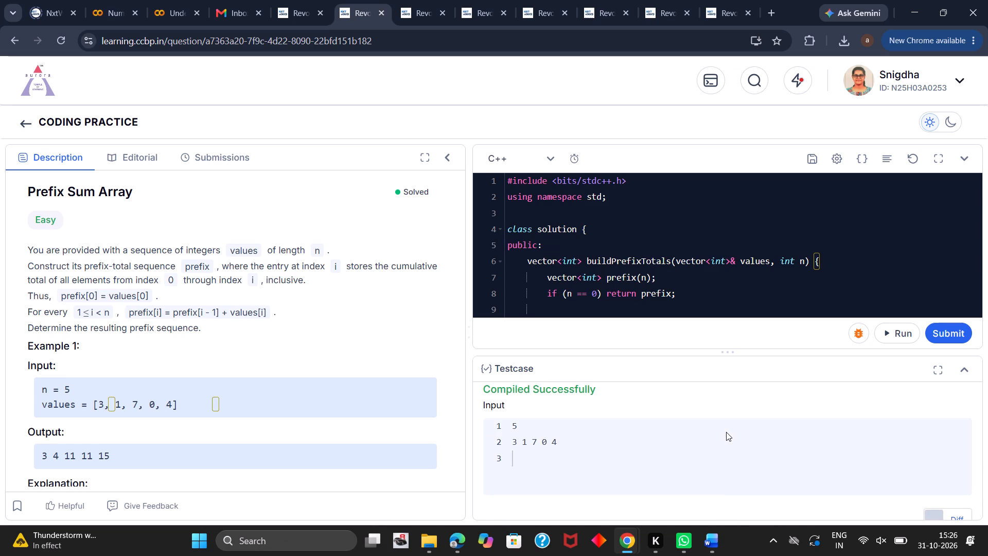
right_drag(708, 353, 708, 350)
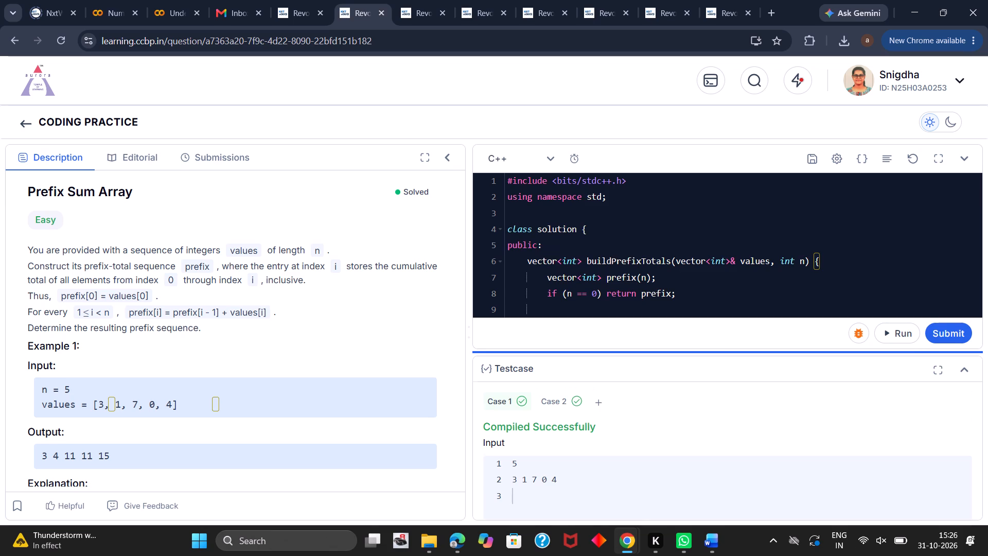
right_drag(708, 350, 713, 170)
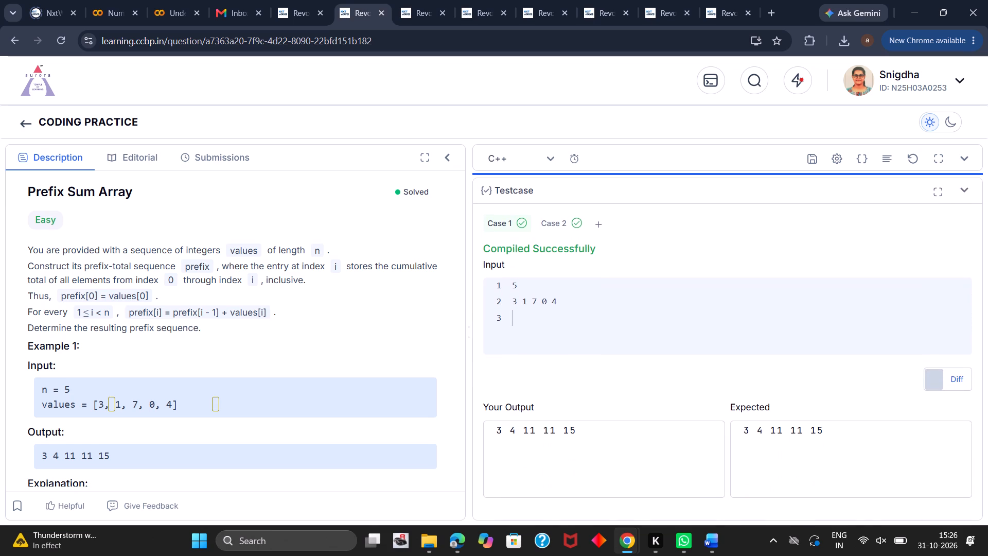
right_drag(713, 170, 713, 170)
click(614, 290)
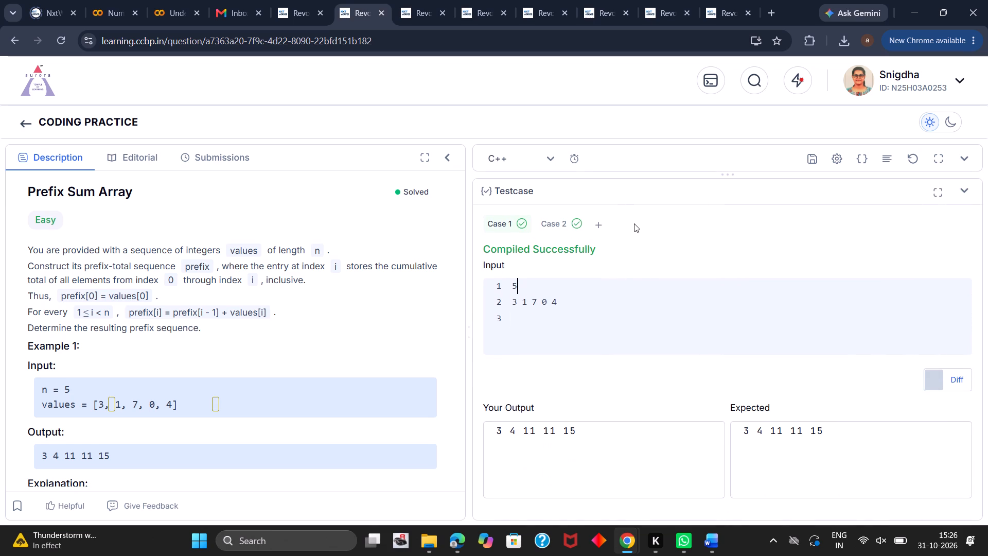
key(Print)
drag(0, 0, 614, 555)
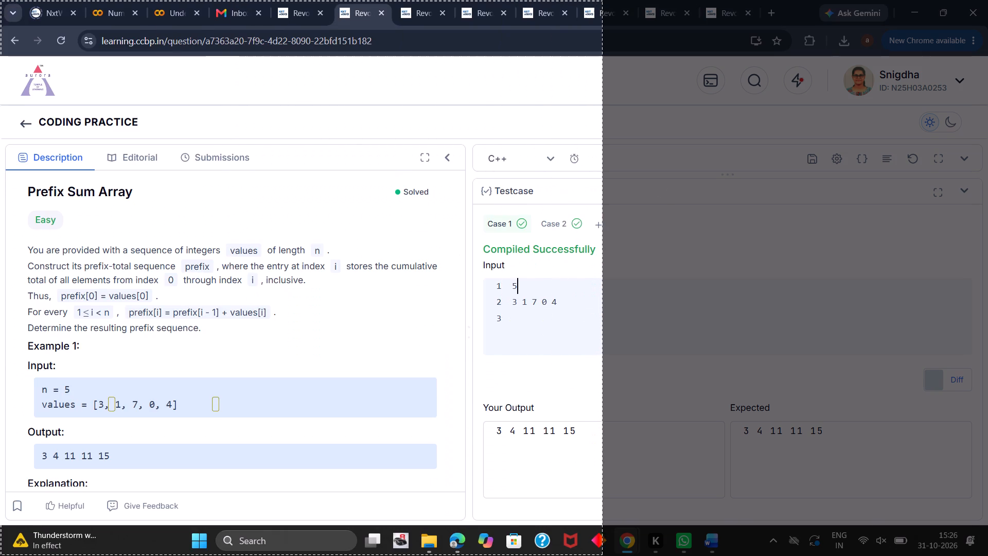
drag(614, 555, 985, 555)
key(ctrl+c)
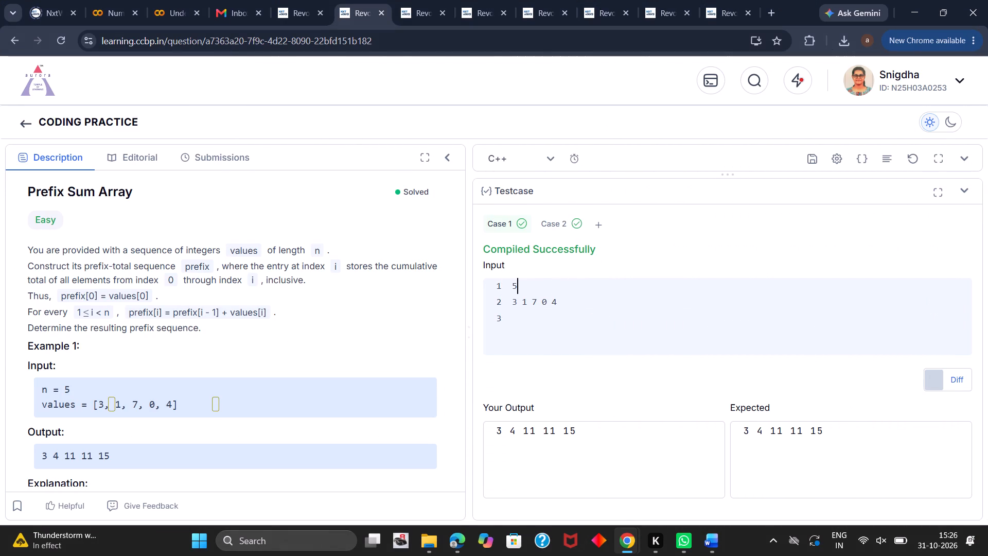
Paste the test case output screenshot into the Word report below the code screenshot of experiment 2.1.
key(alt+Tab)
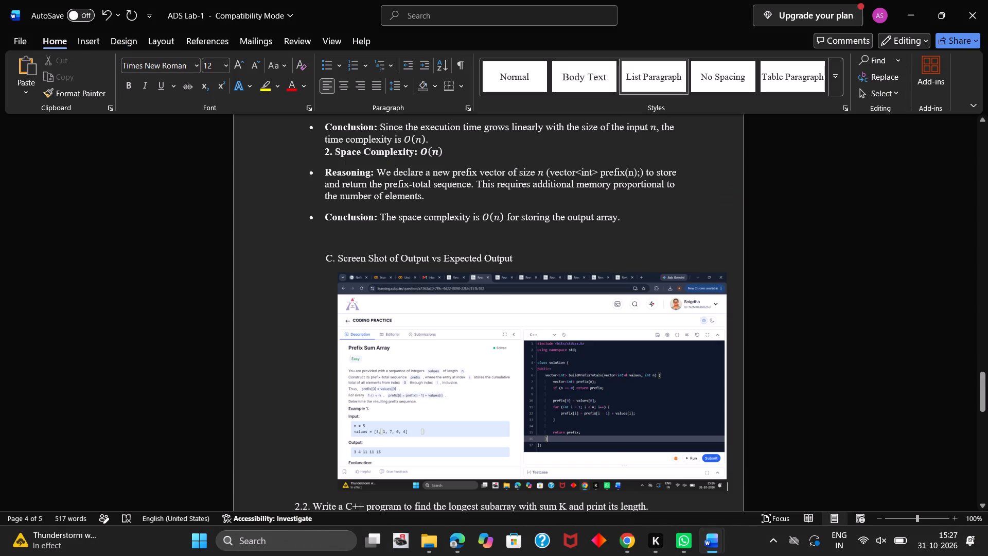
key(ctrl+v)
In Chrome, open the Longest Sub-Array with Sum K question from the Coding Practice set of the Longest Subarray with Sum K lesson.
scroll(748, 437, down, 1)
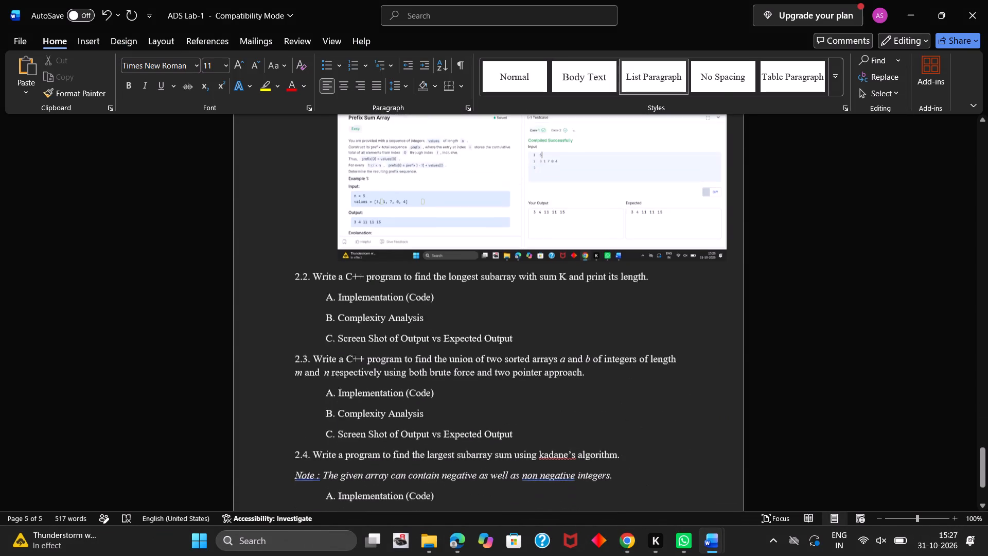
scroll(748, 437, down, 1)
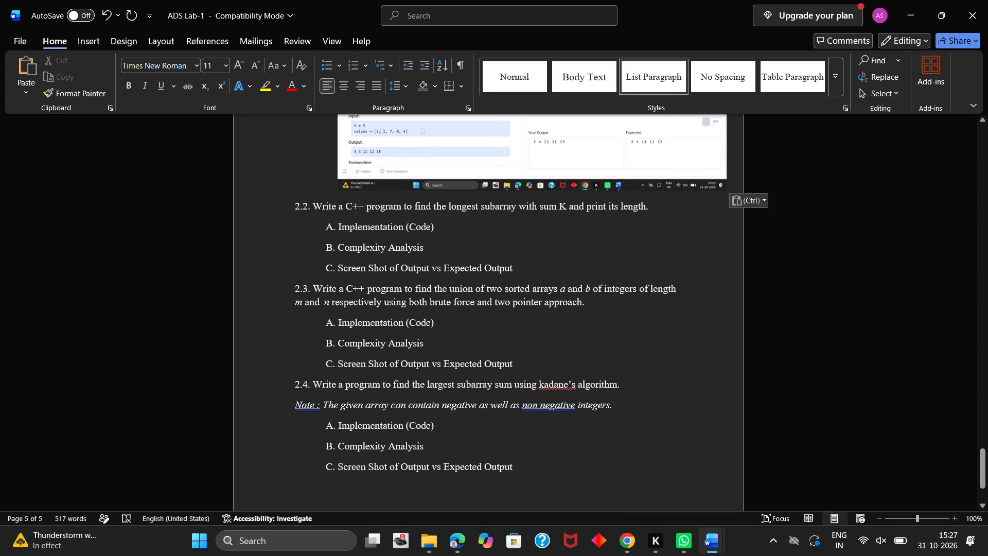
key(alt+Tab)
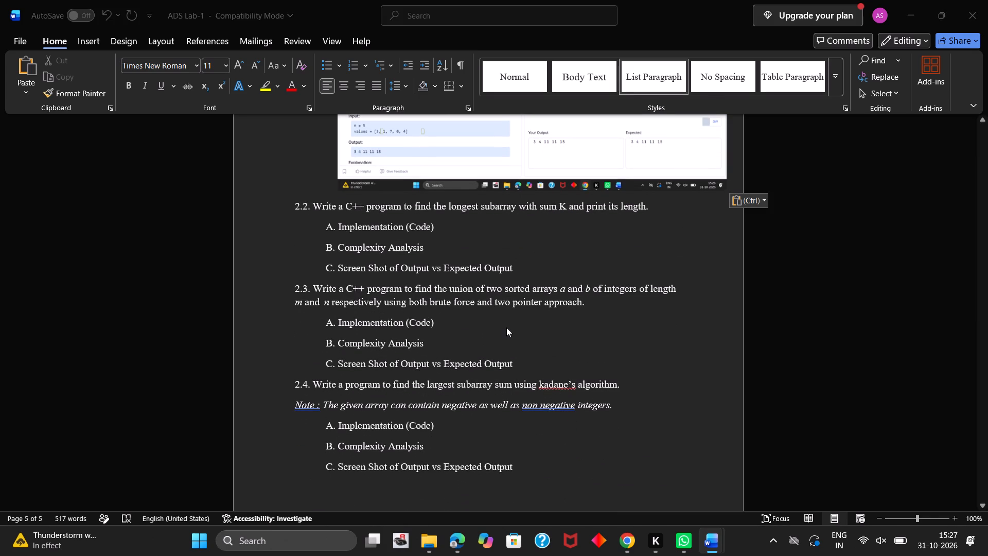
scroll(433, 289, right, 7)
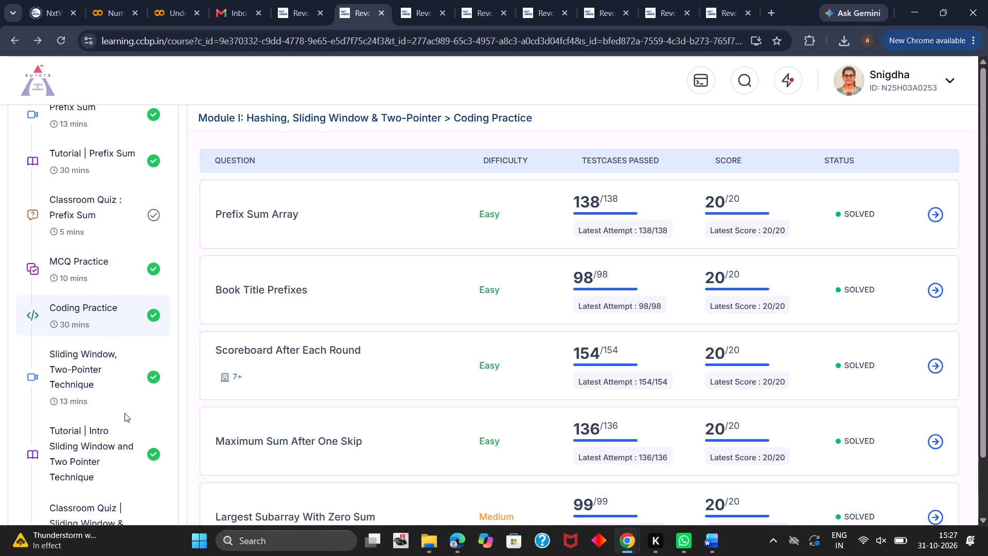
scroll(318, 444, down, 2)
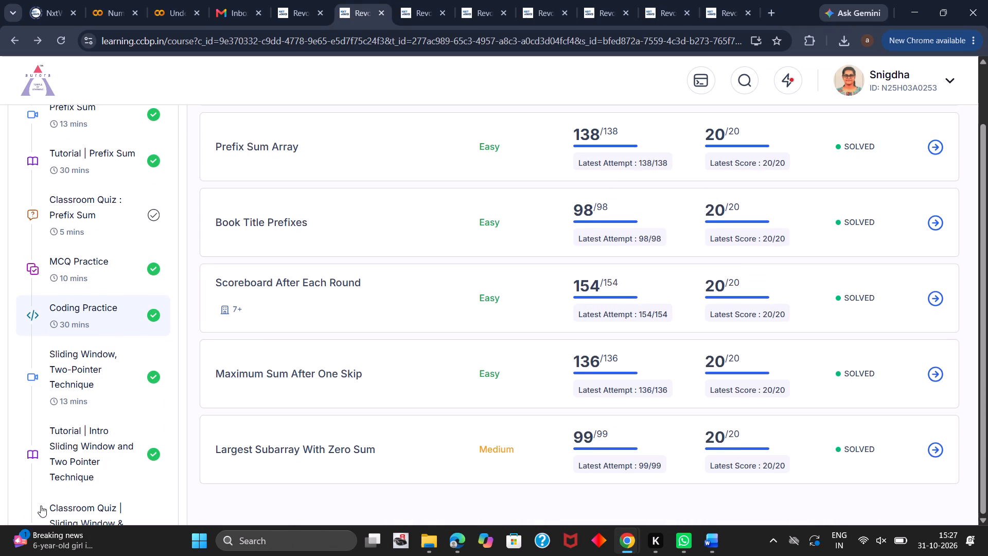
scroll(92, 480, down, 2)
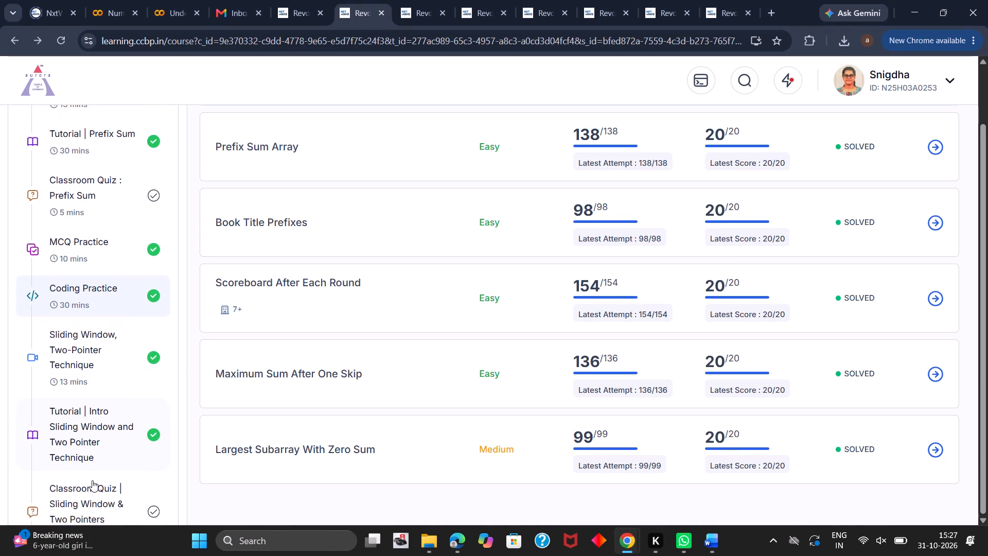
scroll(92, 480, down, 3)
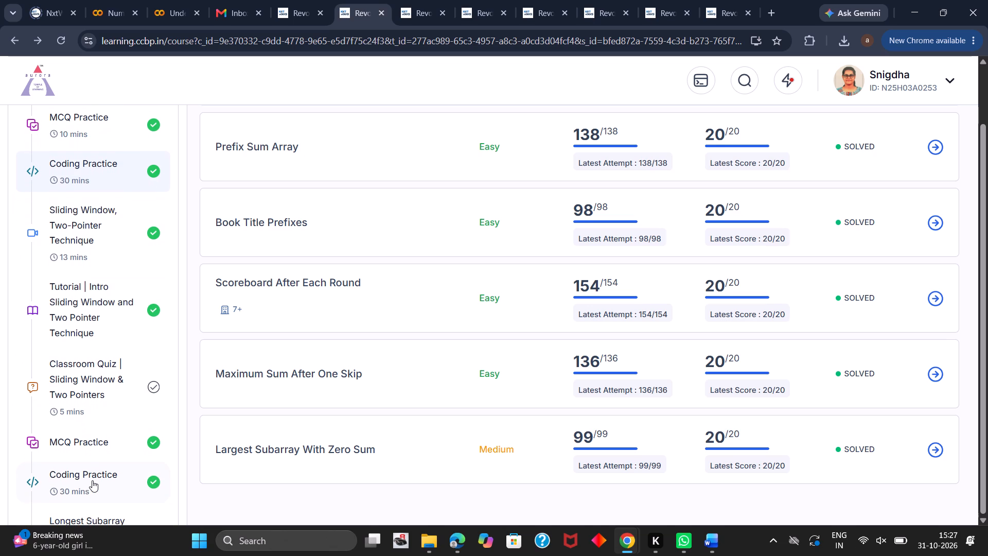
scroll(92, 480, down, 1)
click(92, 480)
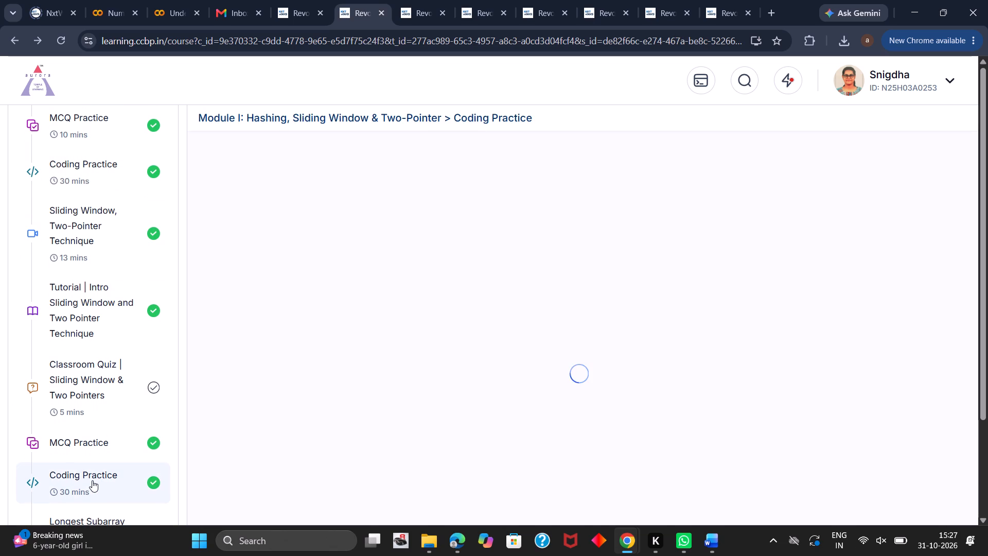
scroll(92, 480, down, 4)
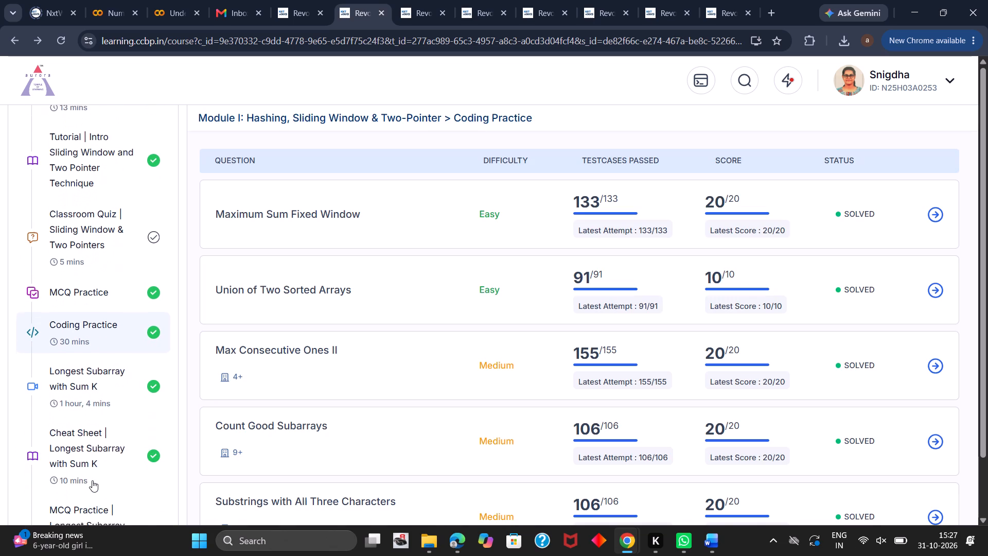
scroll(93, 433, down, 3)
click(100, 447)
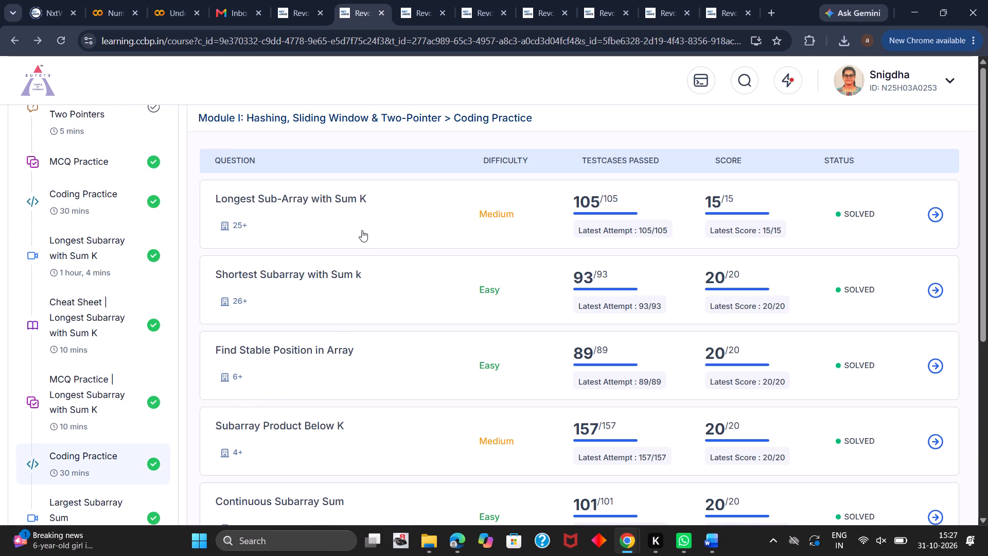
key(alt+Tab)
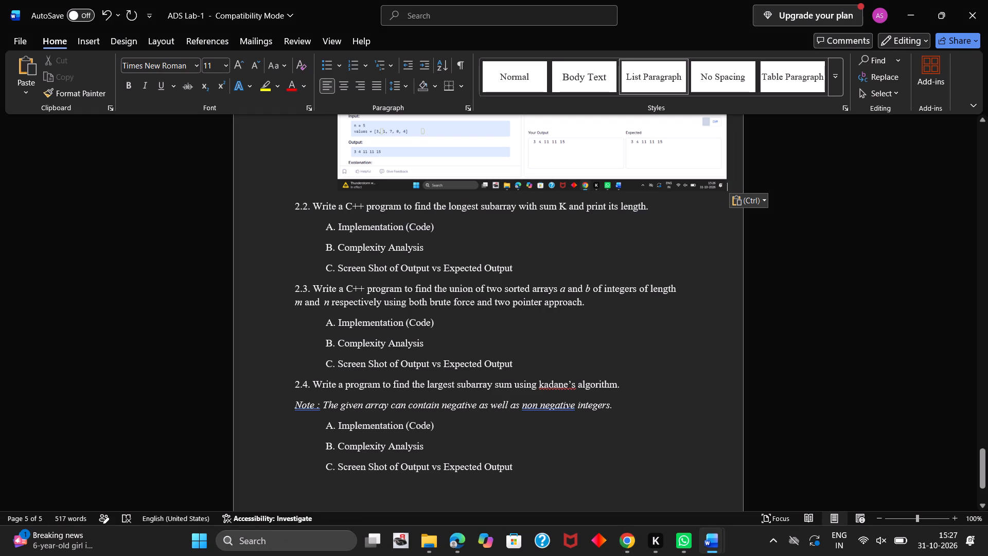
key(alt+Tab)
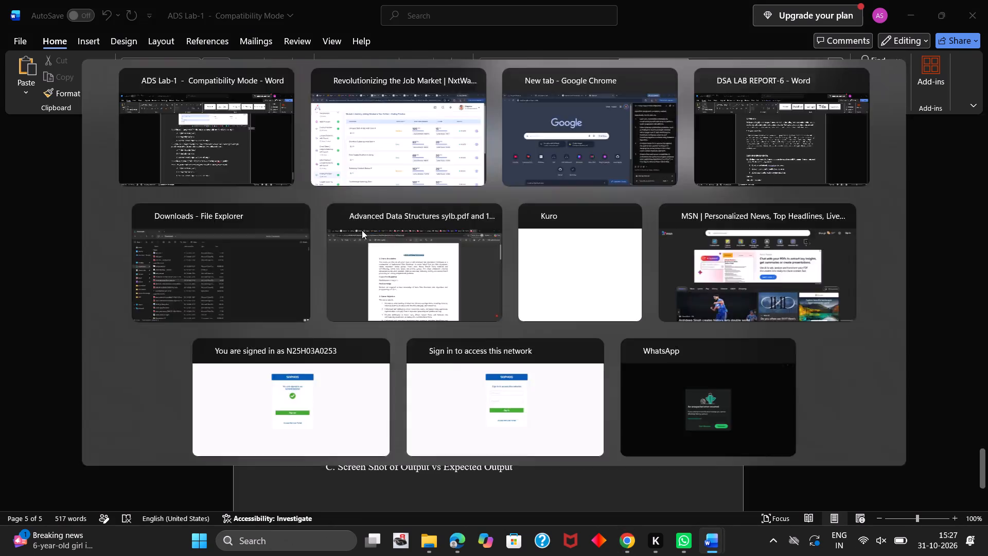
click(361, 225)
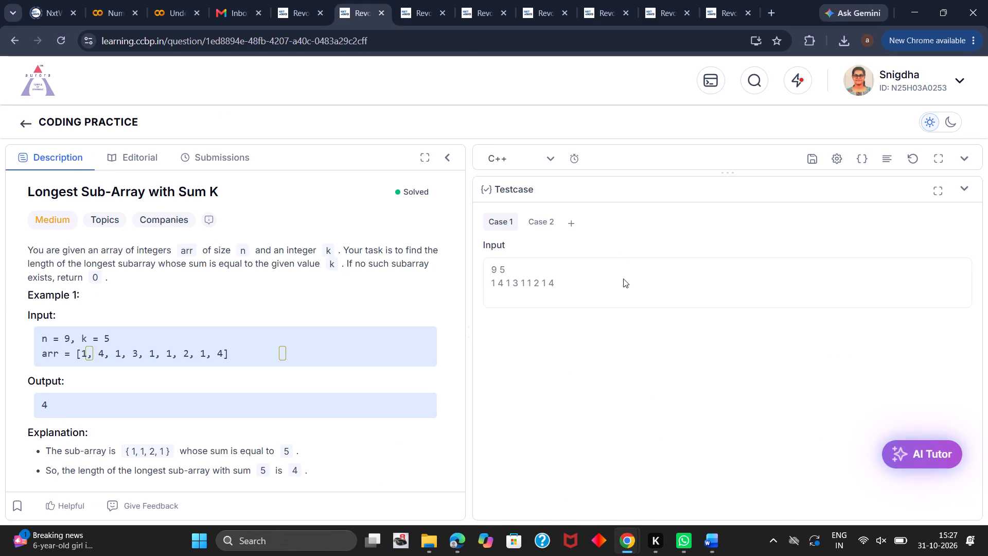
Enlarge the code editor and copy the entire C++ solution for Longest Sub-Array with Sum K.
scroll(623, 279, up, 2)
drag(677, 172, 758, 486)
click(712, 401)
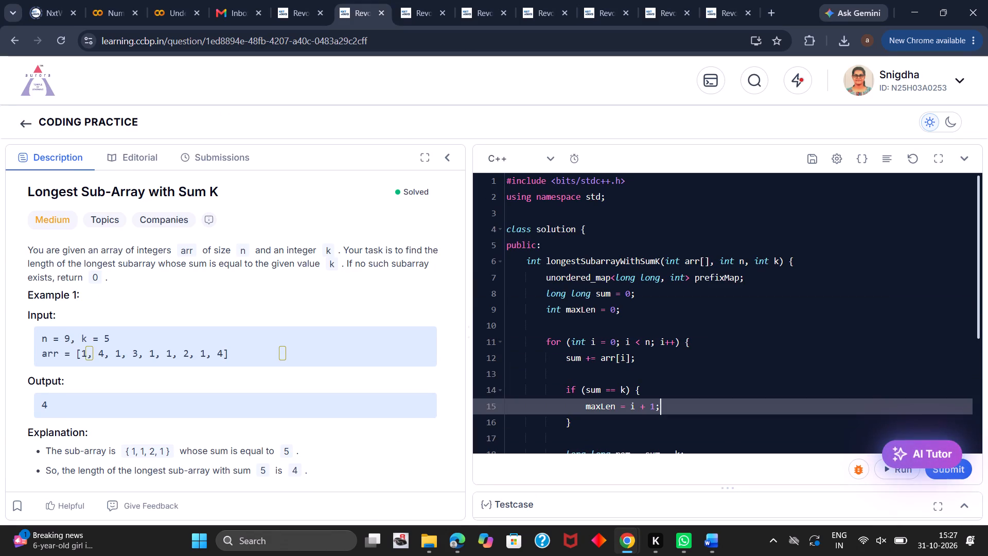
key(ctrl+a)
key(ctrl+c)
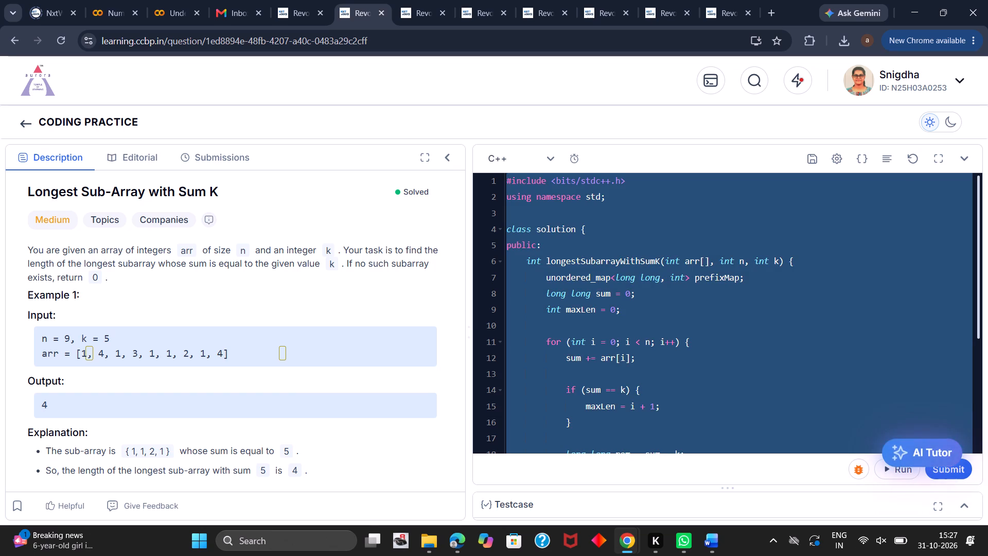
Paste the copied solution into the Word report below "A. Implementation (Code)" of experiment 2.2.
key(alt+Tab)
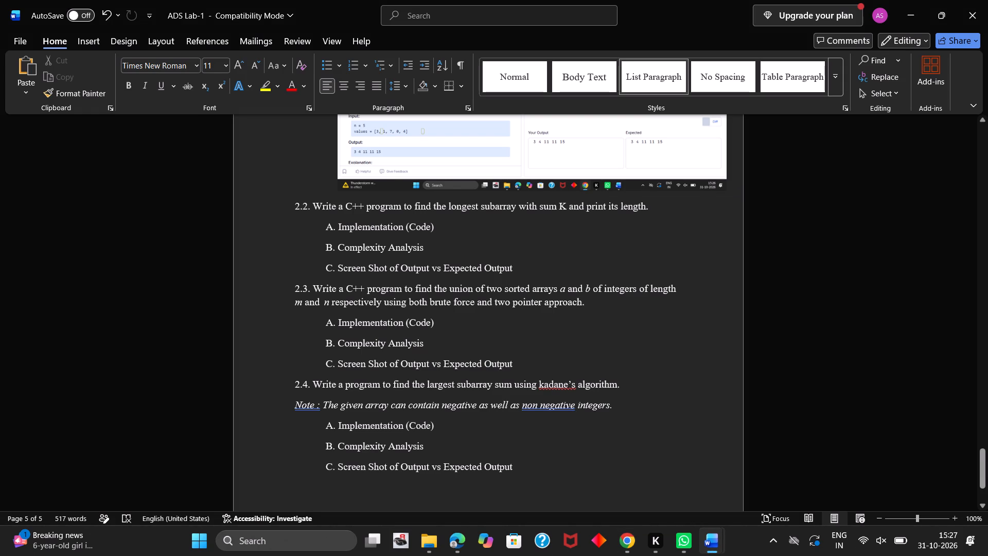
click(449, 226)
key(Return)
key(BackSpace)
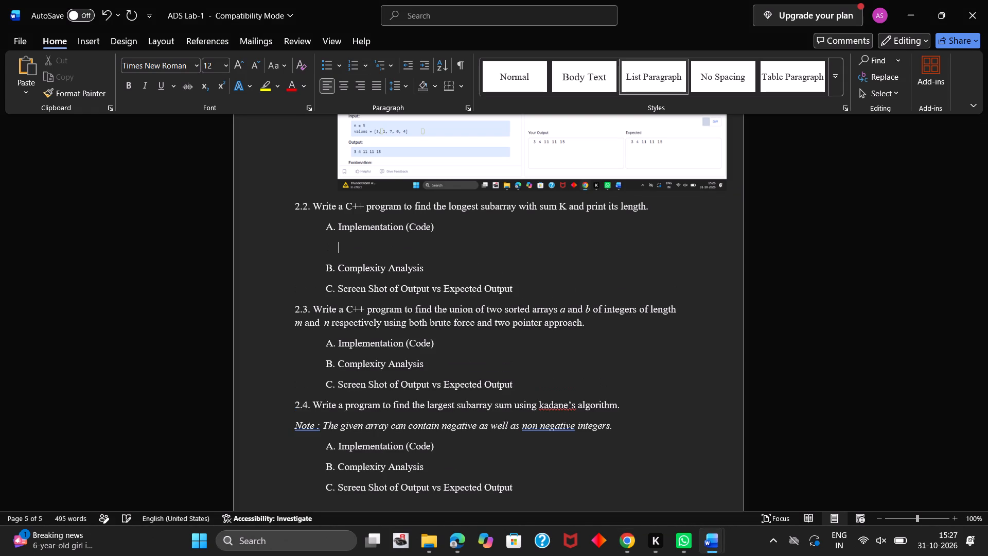
key(ctrl+v)
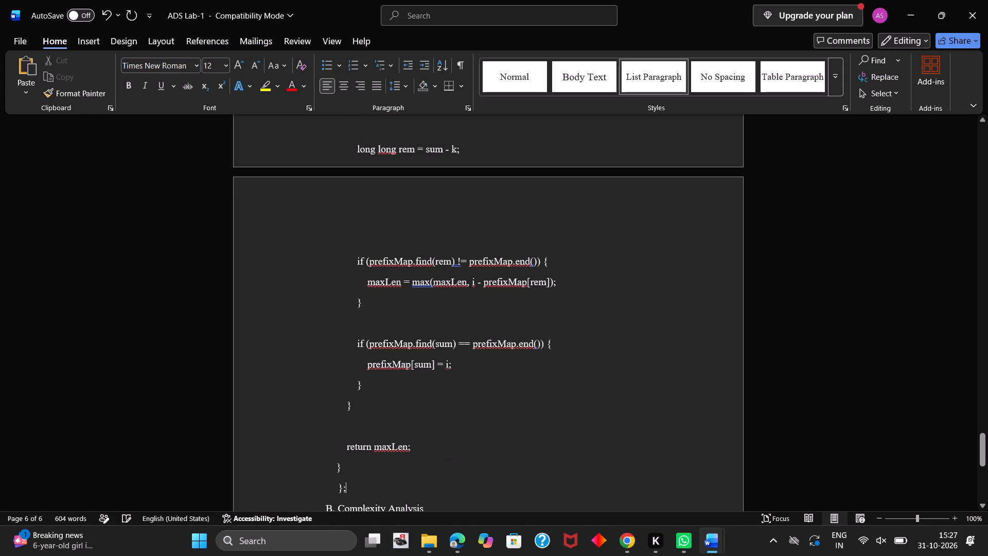
Remove the blank line above "return maxLen;" in the experiment 2.2 code, keeping the closing brace before it.
click(358, 428)
key(BackSpace)
key(BackSpace)
key(BackSpace)
key(BackSpace)
key(BackSpace)
key(BackSpace)
key(BackSpace)
key(BackSpace)
key(BackSpace)
key(BackSpace)
key(BackSpace)
key(BackSpace)
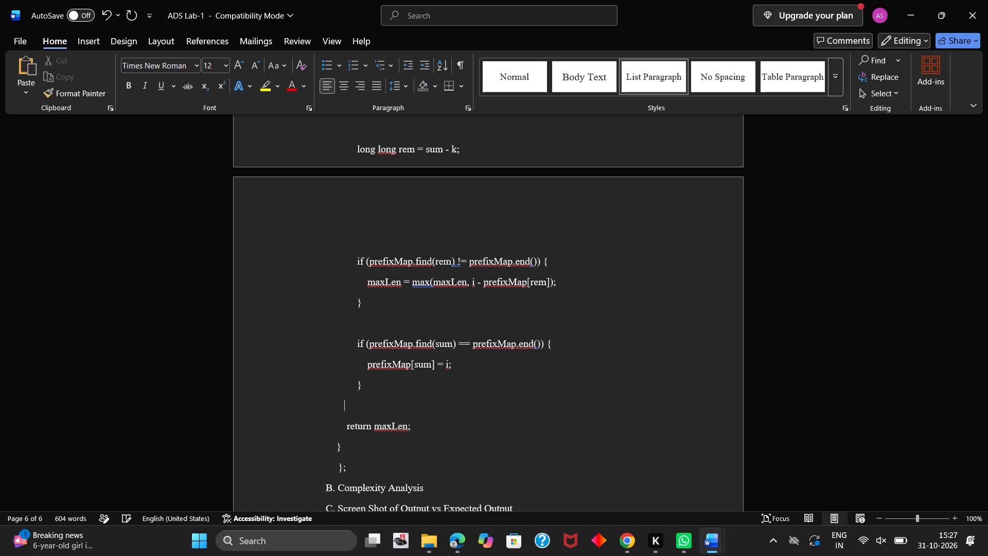
key(ctrl+z)
key(ctrl+z)
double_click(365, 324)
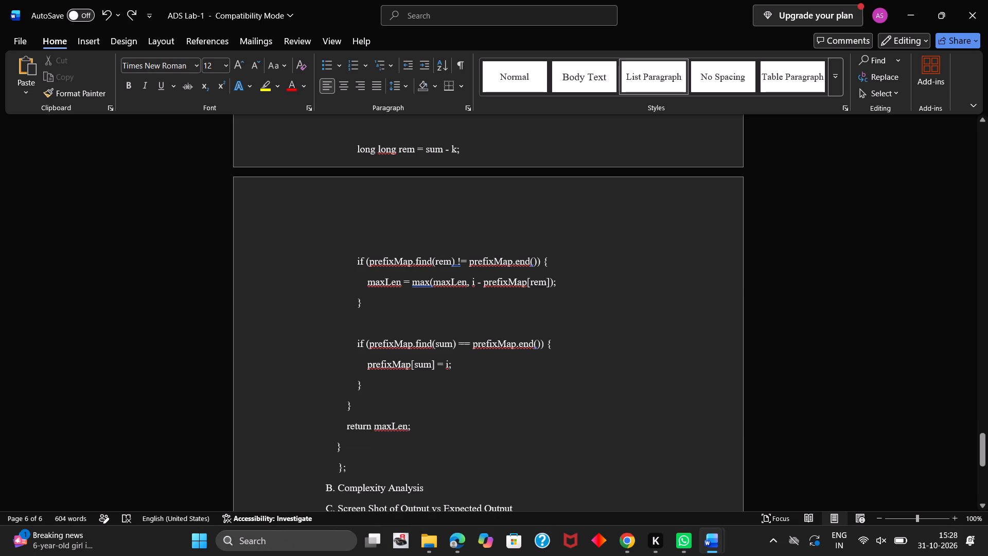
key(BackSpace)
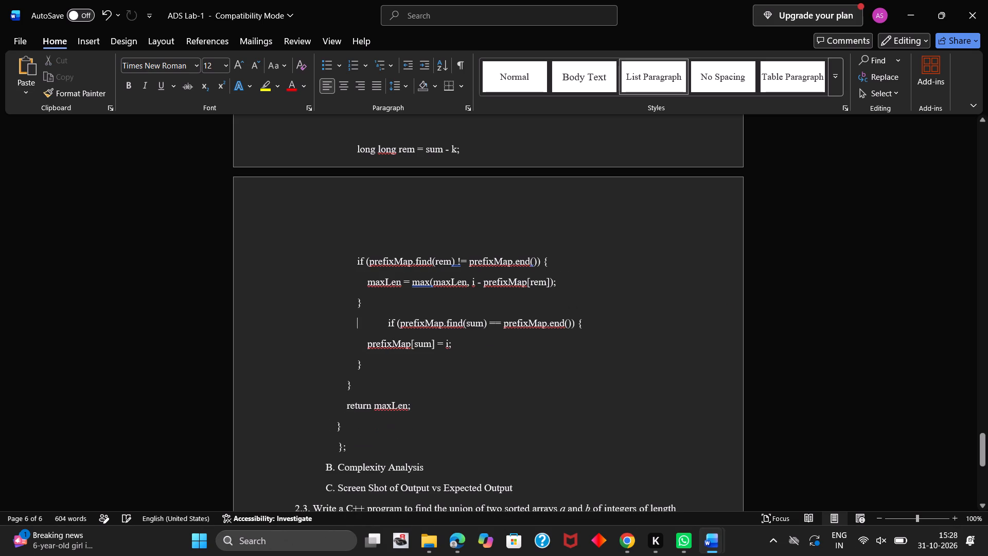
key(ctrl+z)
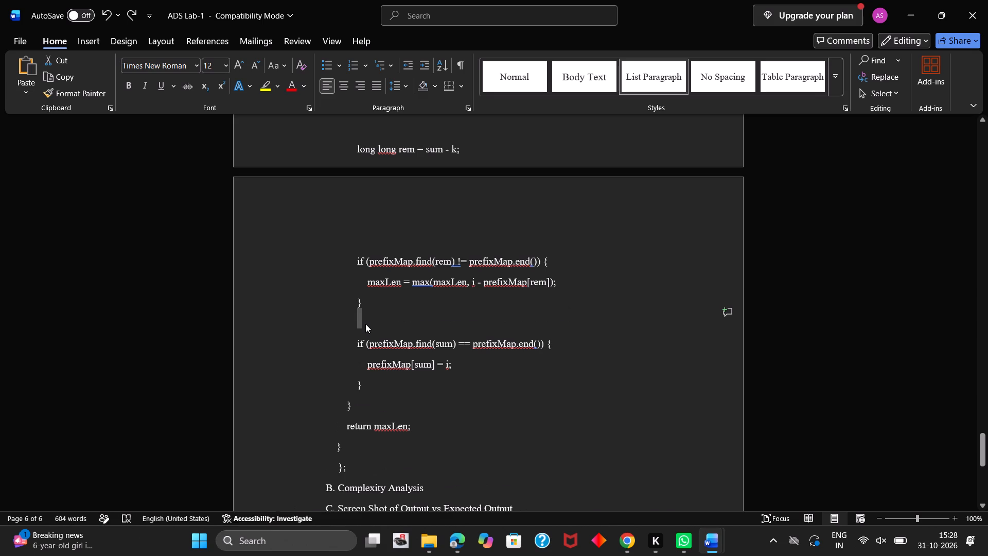
Remove the blank line above "if (prefixMap.find(sum) == prefixMap.end())" in the experiment 2.2 code.
click(374, 323)
click(374, 323)
key(BackSpace)
key(BackSpace)
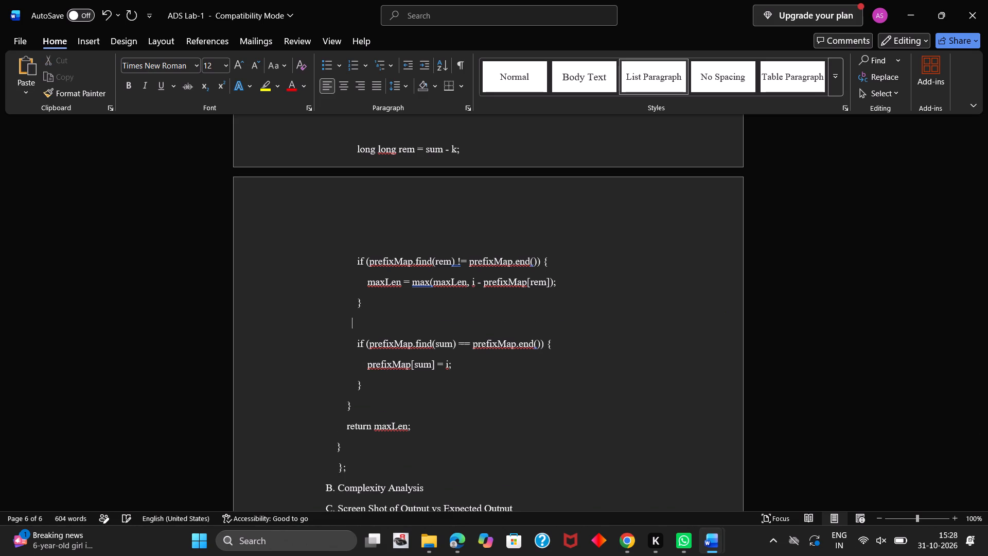
key(BackSpace)
key(BackSpace)
key(BackSpace)
key(BackSpace)
key(BackSpace)
key(BackSpace)
key(BackSpace)
key(BackSpace)
key(BackSpace)
key(BackSpace)
key(BackSpace)
key(BackSpace)
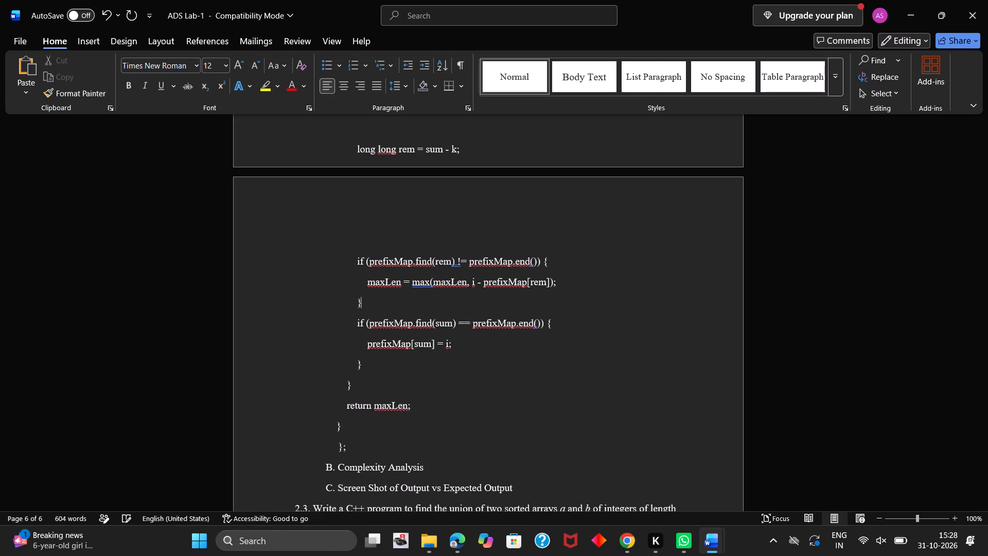
Remove the remaining blank lines in the experiment 2.2 code, above "long long rem", "if (sum == k)", the for loop and "class solution".
scroll(374, 323, up, 2)
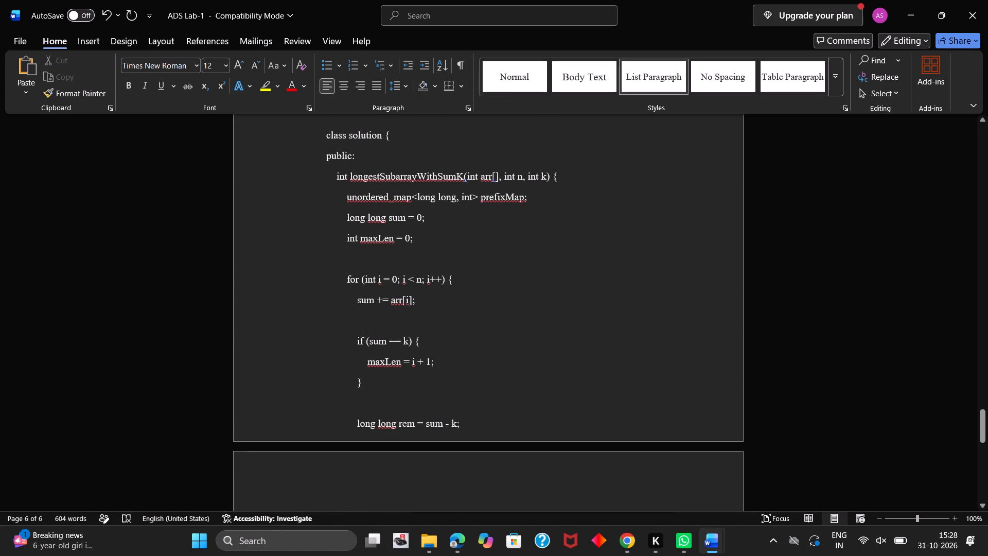
click(374, 389)
click(368, 384)
key(Delete)
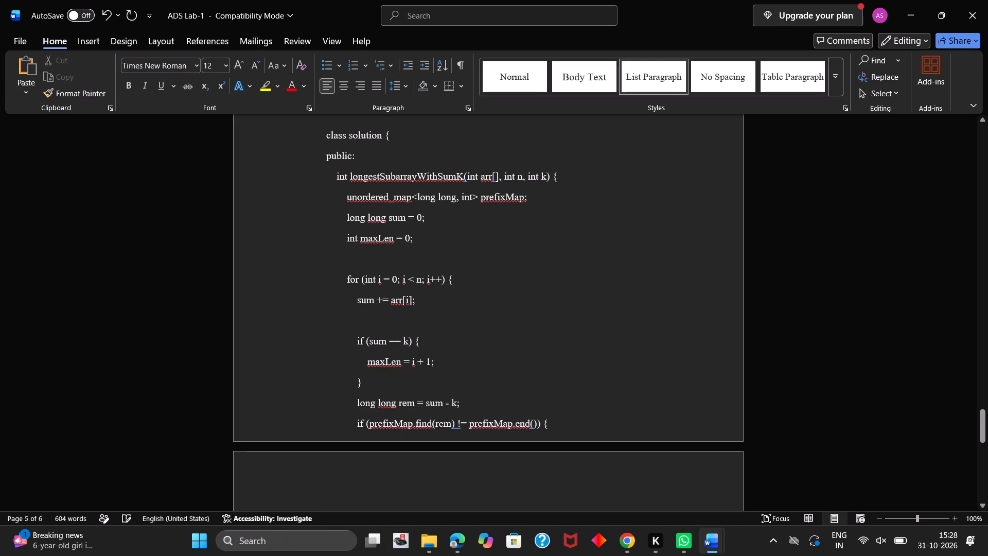
click(425, 296)
key(Delete)
click(425, 239)
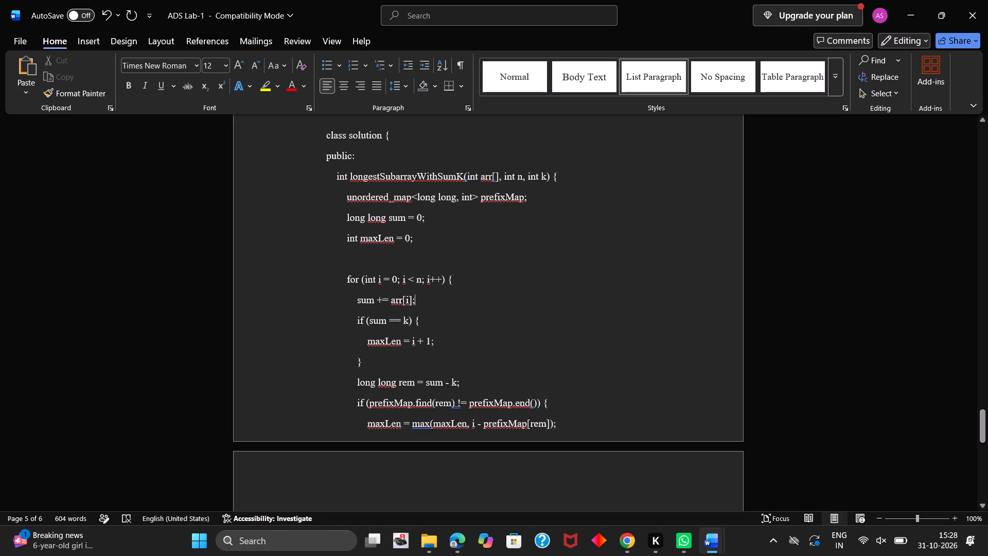
key(Delete)
scroll(425, 239, up, 1)
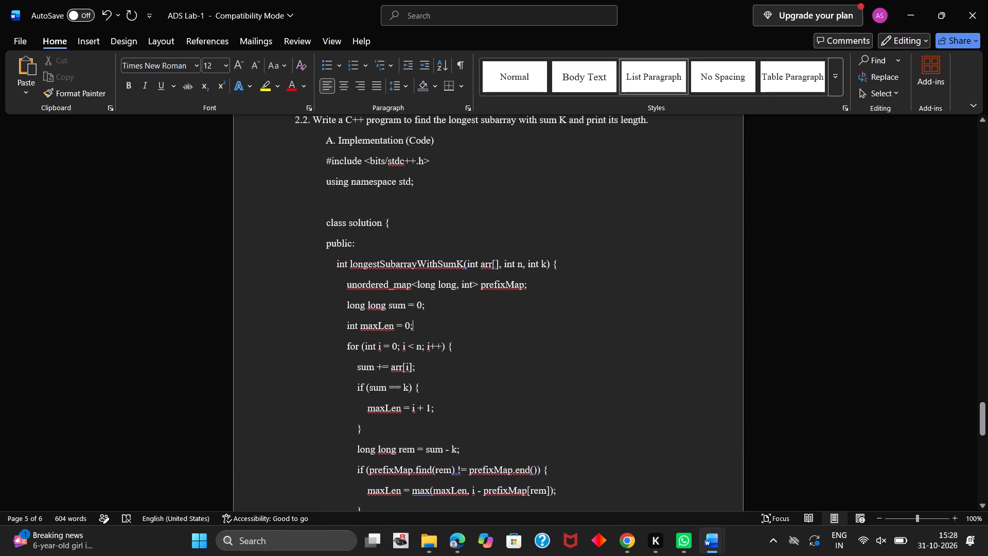
click(421, 184)
key(Delete)
Ask Gemini for "B. Complexity Analysis" of the Longest Sub-Array with Sum K question, using the heading copied from the Word report.
scroll(437, 261, down, 3)
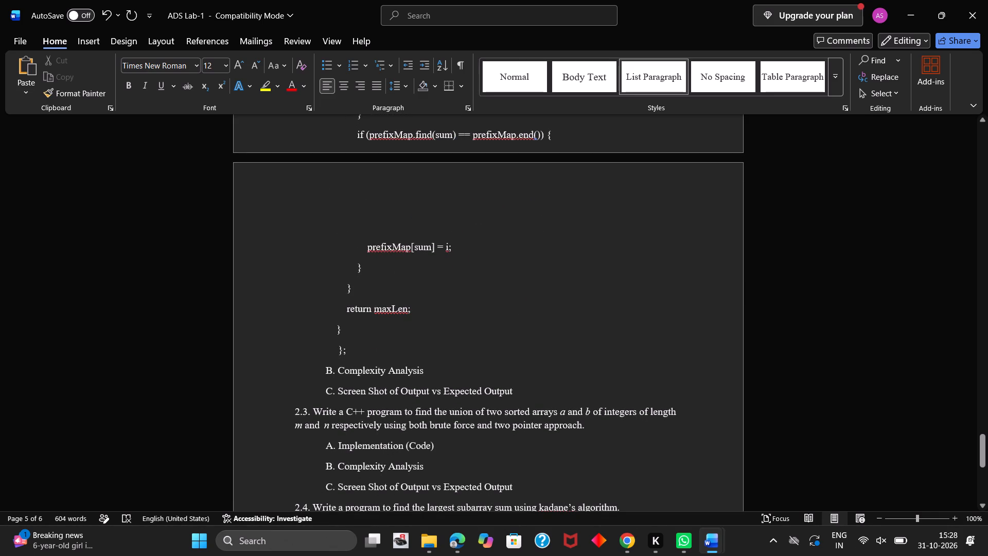
scroll(458, 283, down, 1)
drag(425, 316, 327, 318)
key(ctrl+c)
key(alt+Tab)
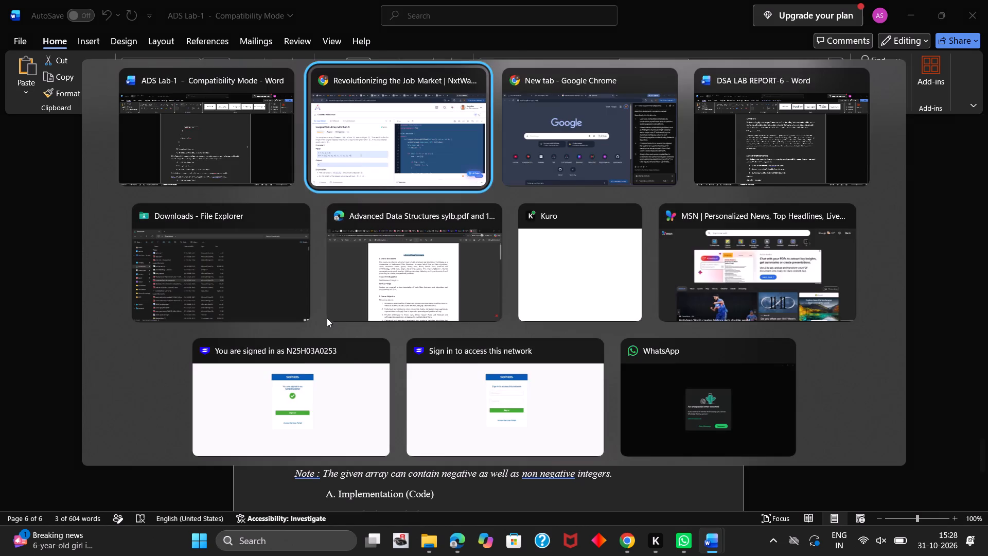
click(838, 5)
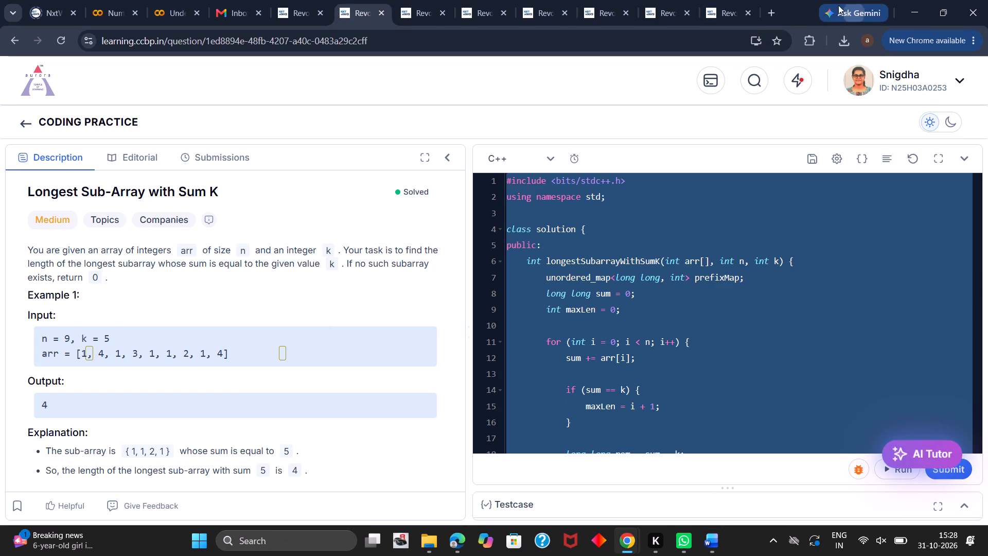
click(800, 497)
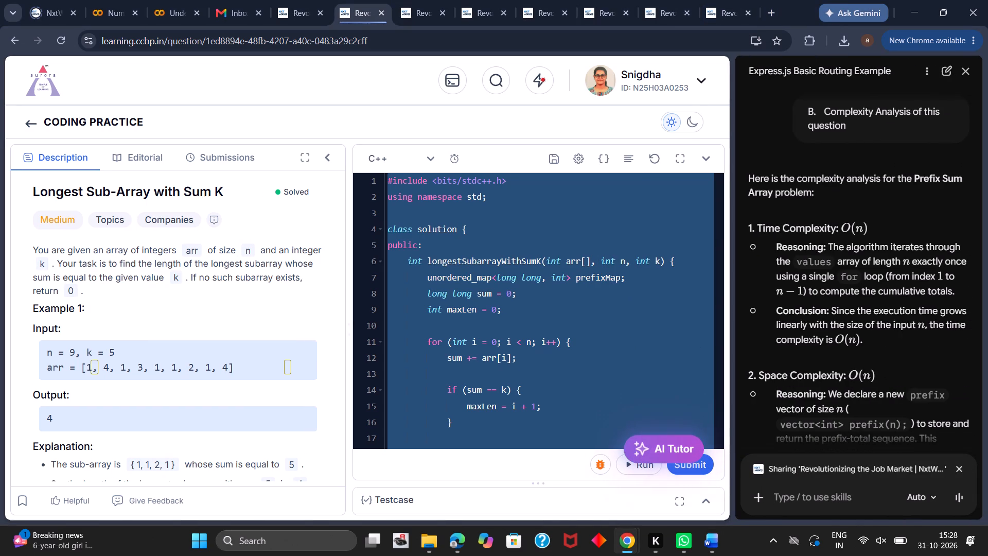
key(ctrl+v)
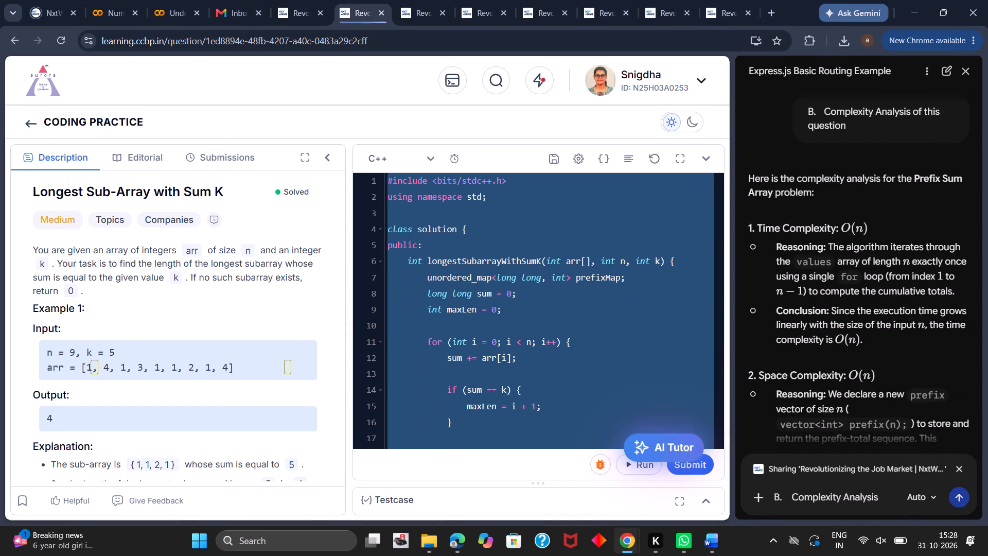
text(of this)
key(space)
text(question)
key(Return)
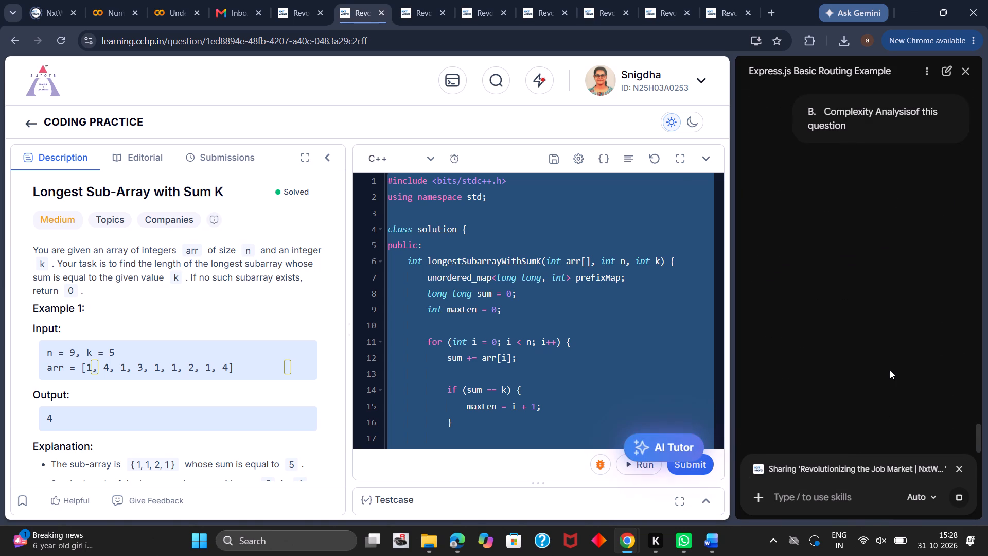
Copy Gemini's Time Complexity and Space Complexity sections into the Word report below "B. Complexity Analysis" of experiment 2.2.
scroll(871, 349, down, 1)
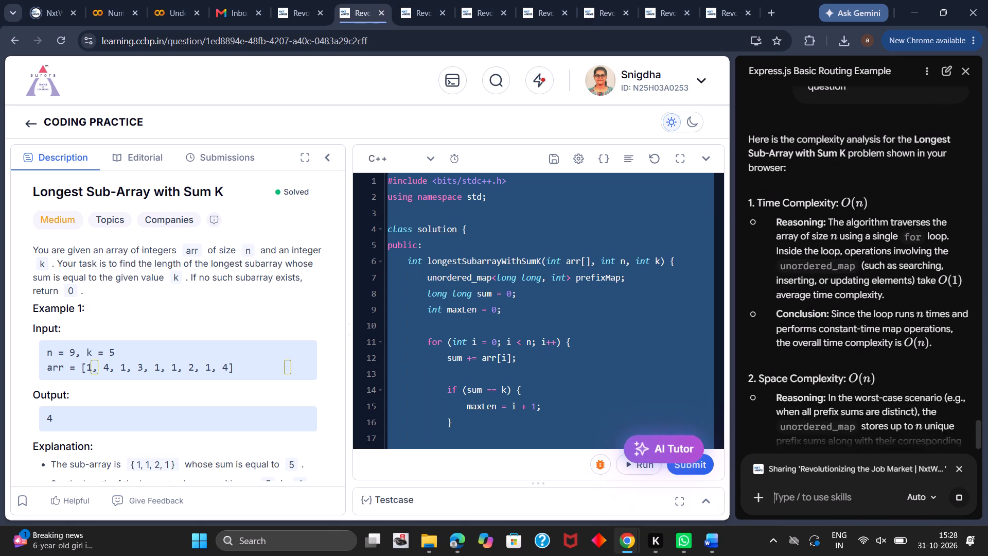
scroll(871, 349, down, 1)
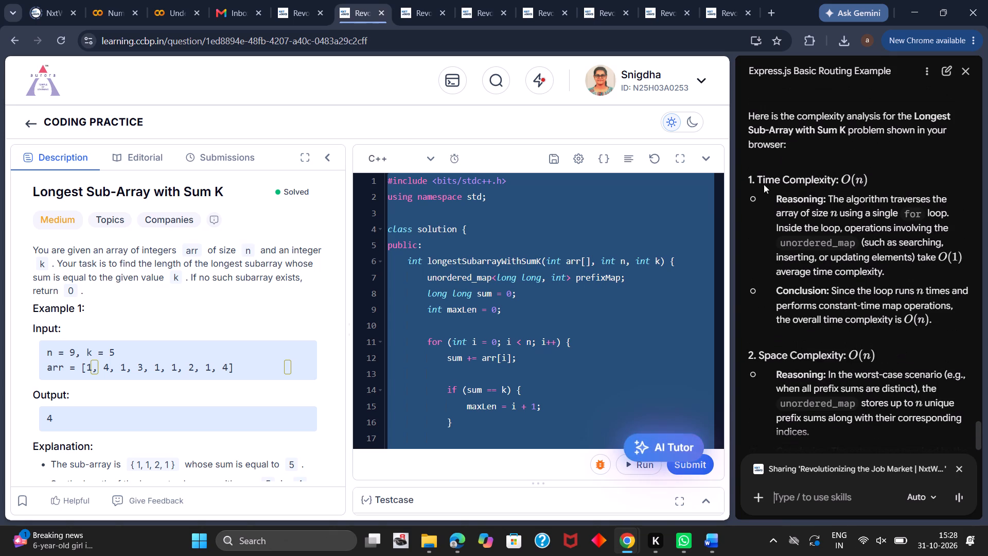
drag(747, 175, 874, 402)
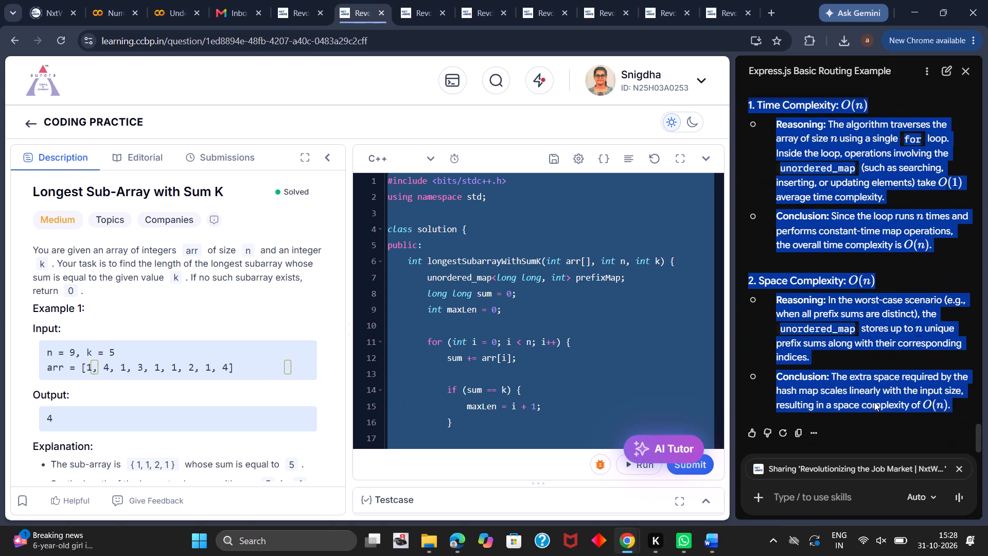
drag(874, 402, 969, 413)
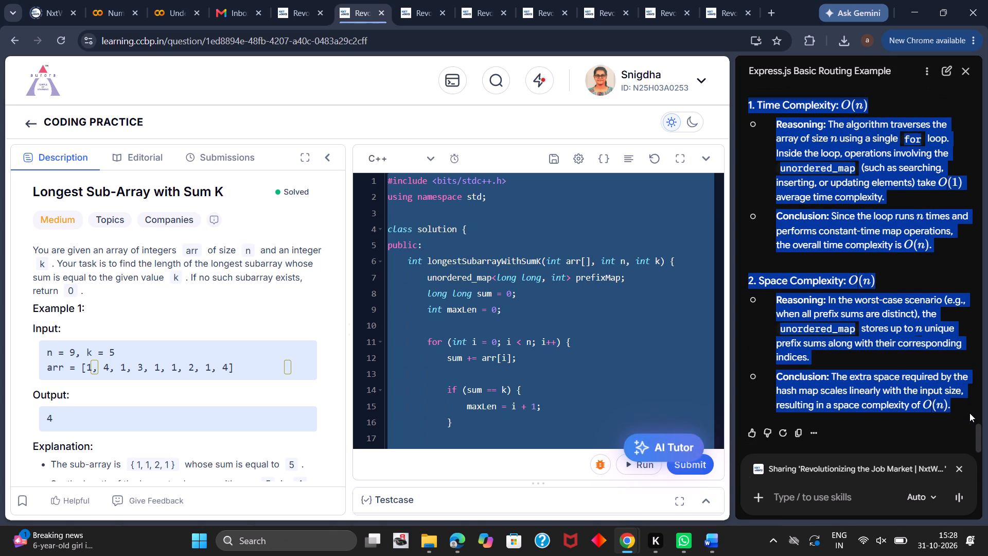
key(ctrl+c)
key(alt+Tab)
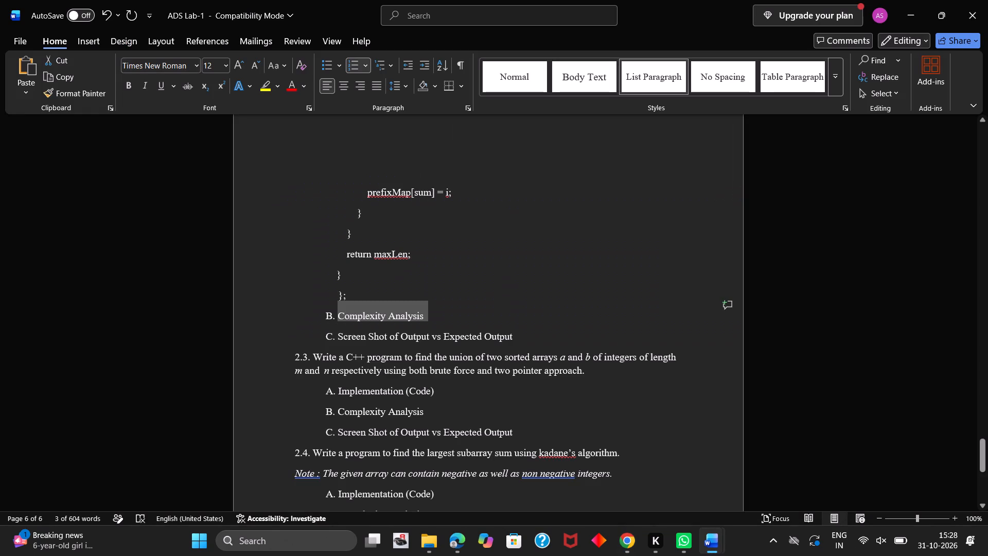
click(434, 322)
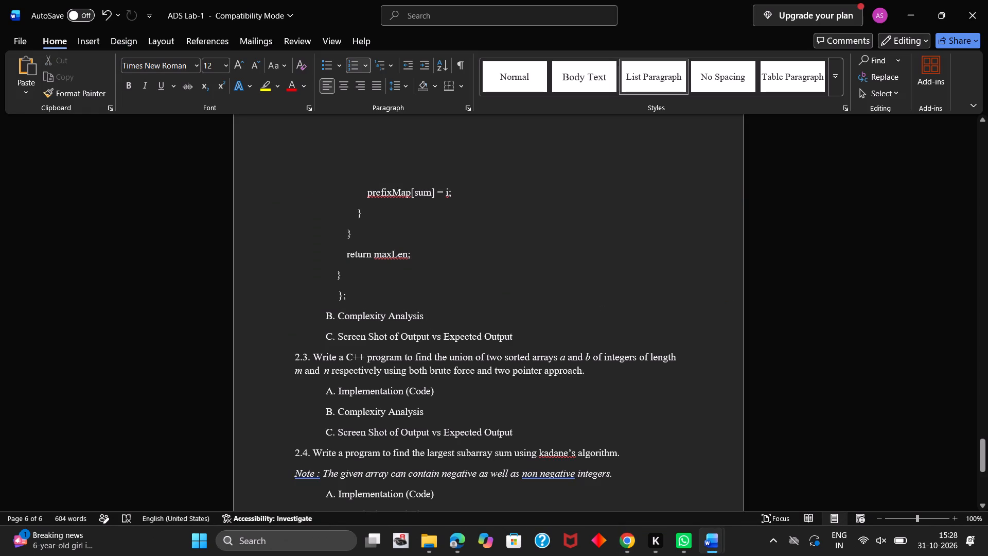
click(426, 318)
key(Return)
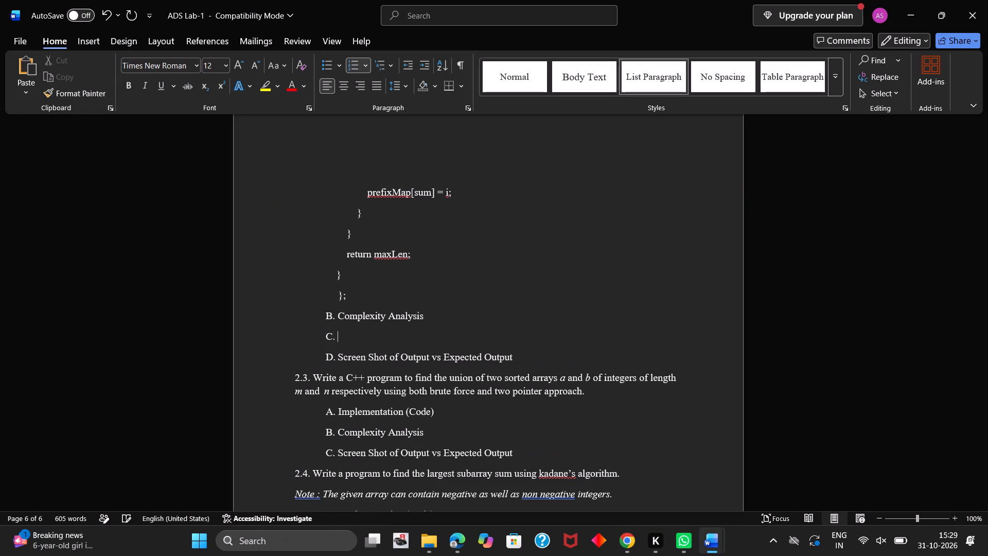
key(BackSpace)
key(ctrl+v)
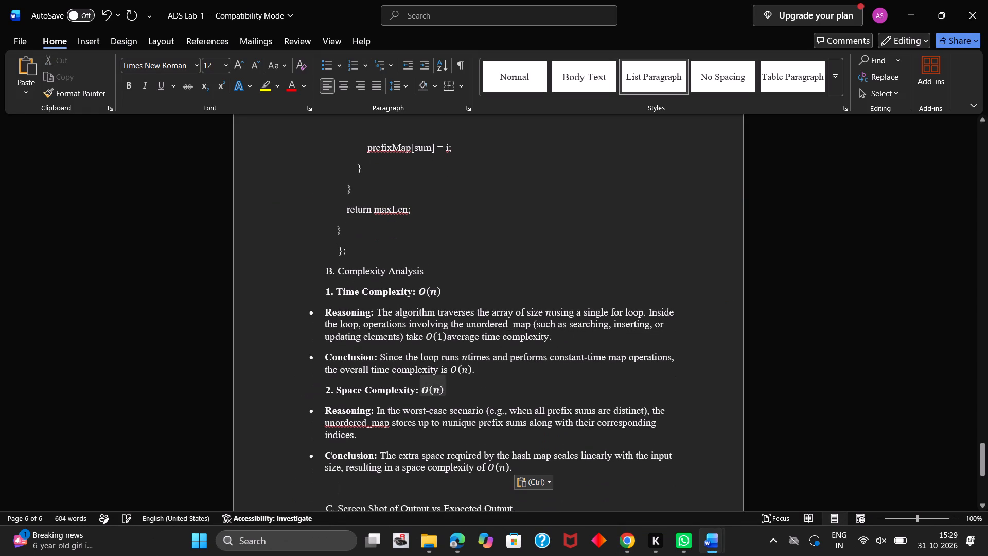
Add an unlettered blank line below "C. Screen Shot of Output vs Expected Output" of experiment 2.2.
scroll(455, 391, down, 1)
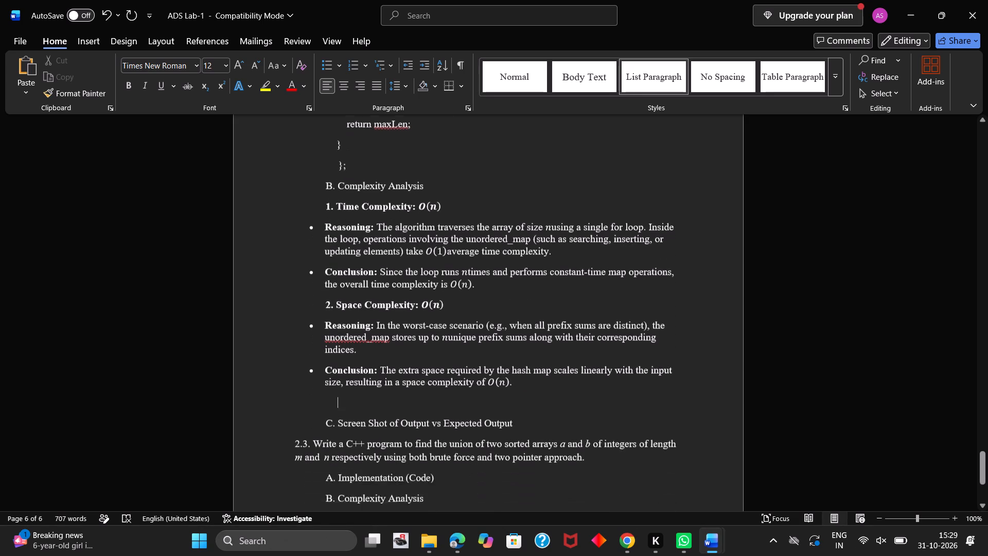
scroll(455, 391, down, 1)
click(515, 406)
key(Return)
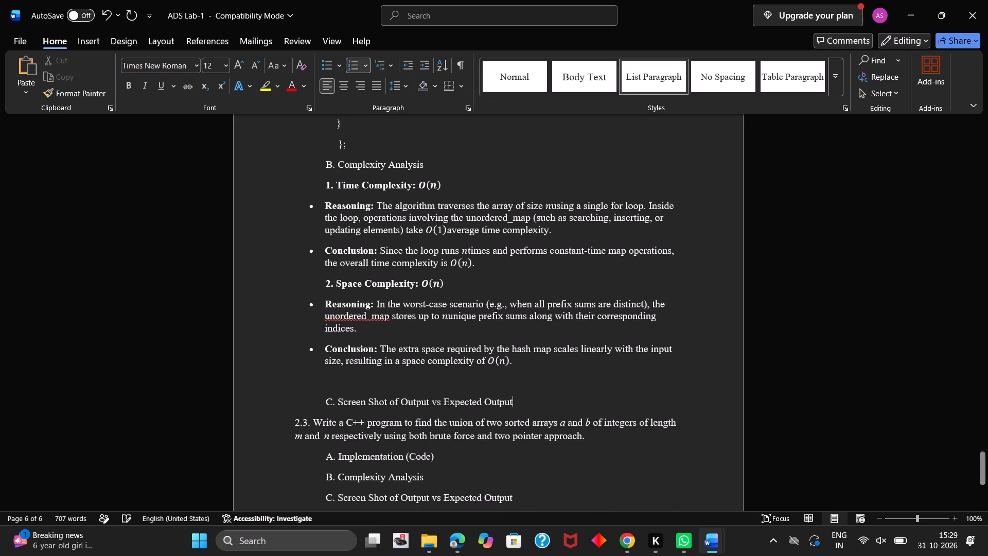
key(BackSpace)
In Chrome, close the Gemini pane, enlarge the Testcase area and run the Longest Sub-Array with Sum K solution.
key(alt+Tab)
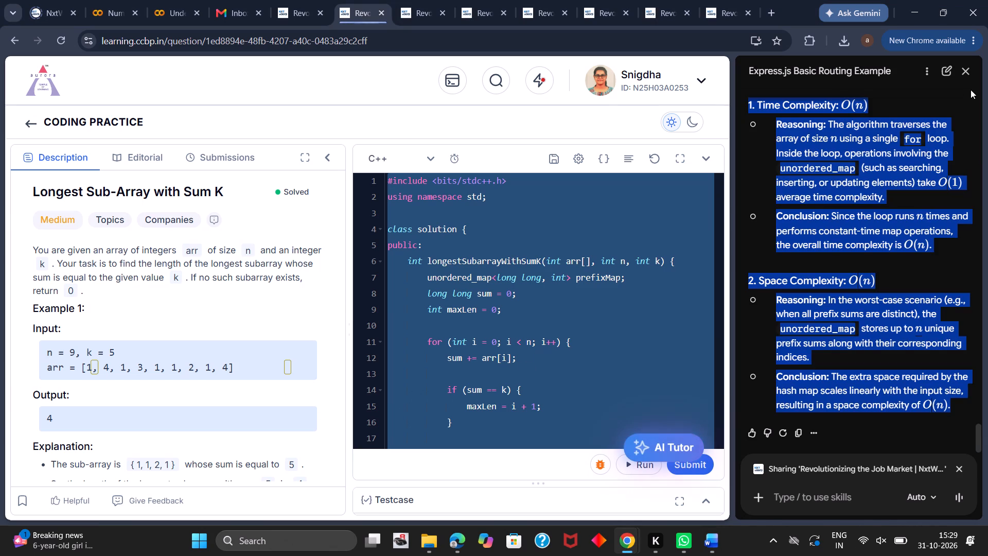
click(858, 4)
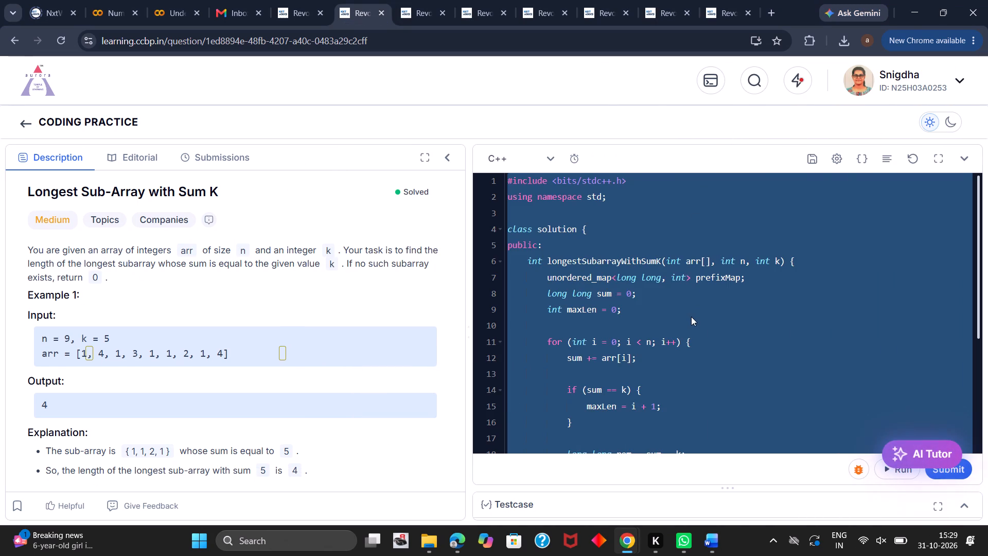
click(691, 317)
drag(698, 486, 698, 347)
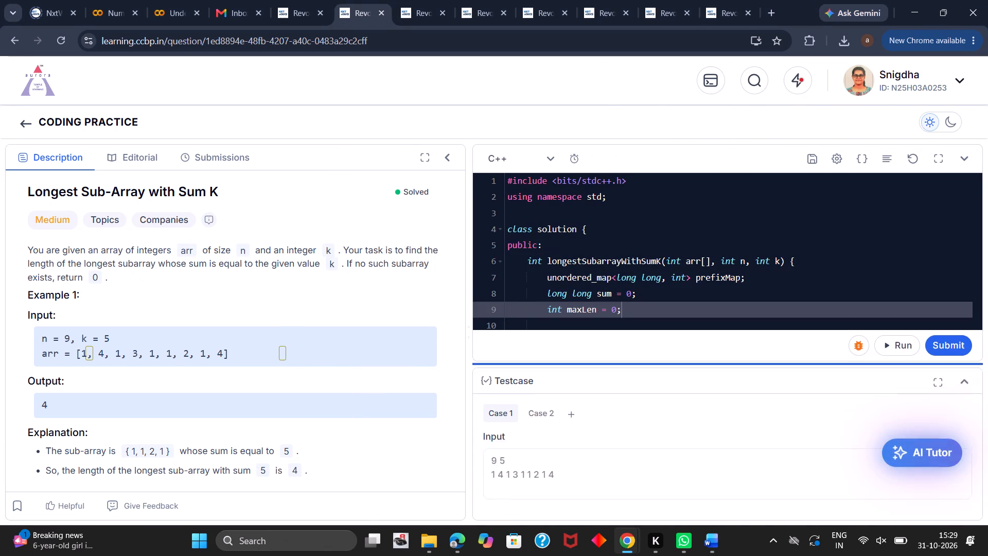
drag(698, 347, 699, 312)
click(886, 289)
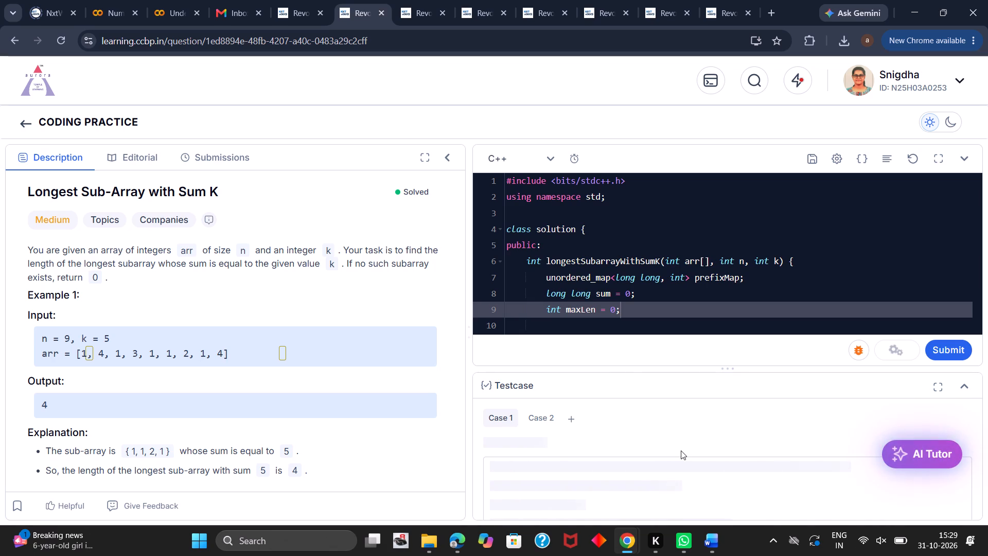
Refresh the course site's home page with the day's session schedule.
click(295, 0)
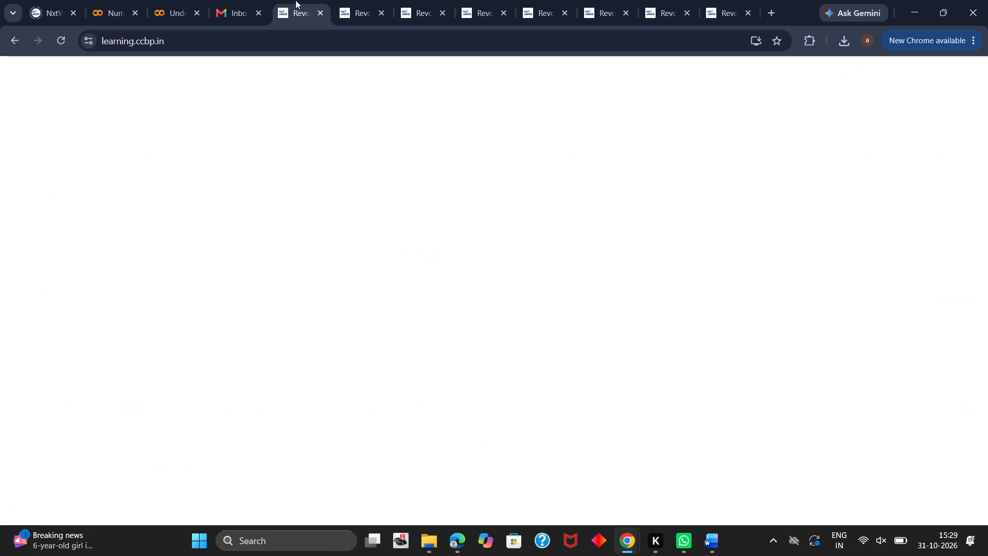
scroll(343, 233, up, 1)
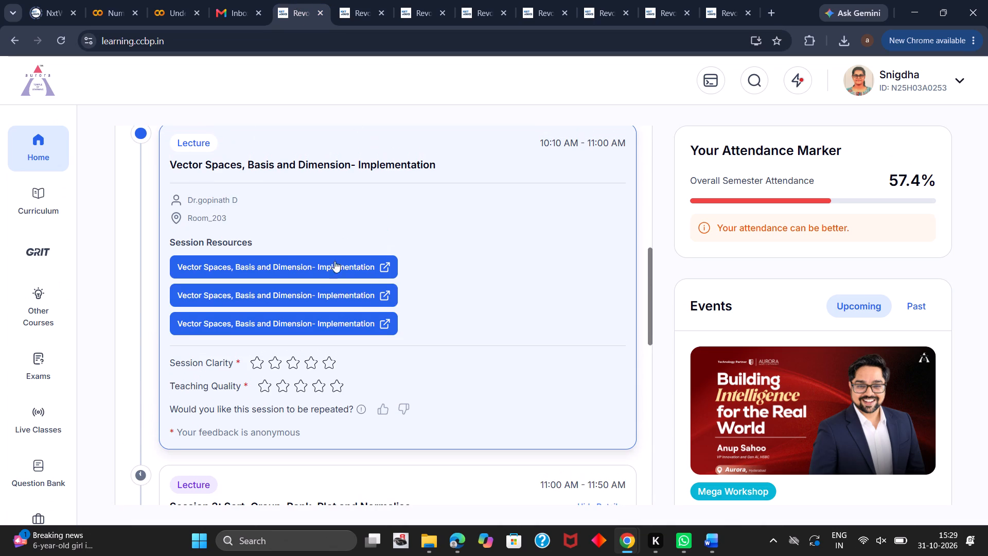
scroll(333, 272, down, 1)
key(ctrl+r)
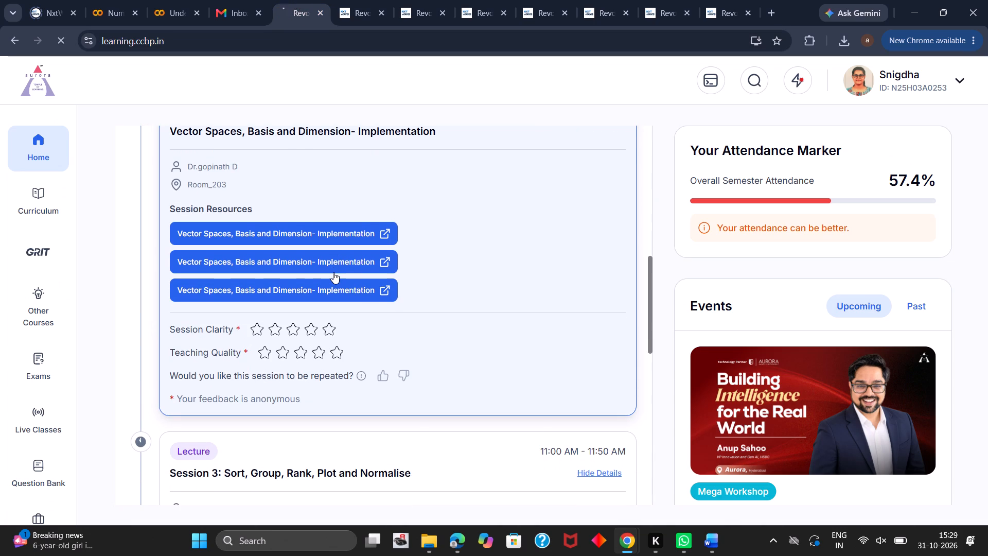
click(450, 9)
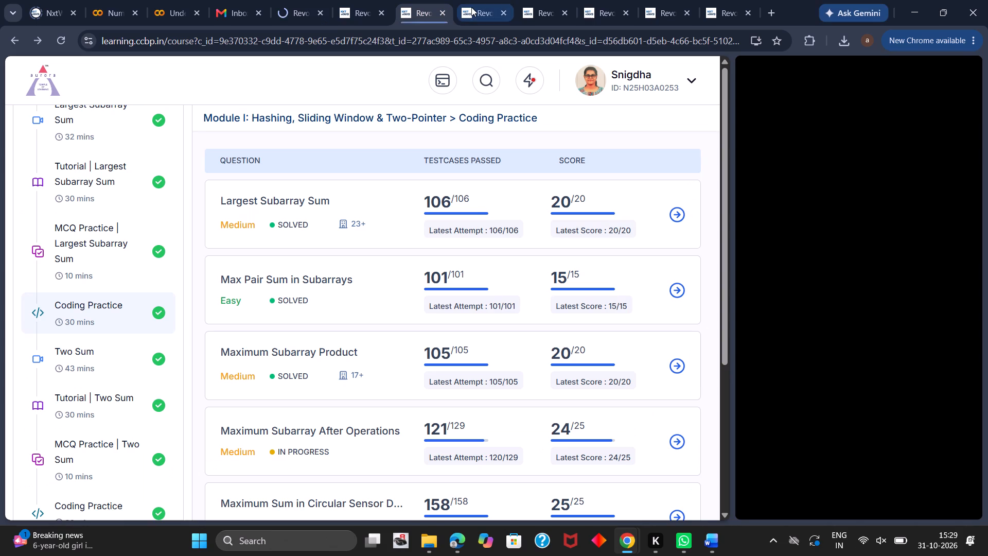
click(471, 7)
click(417, 15)
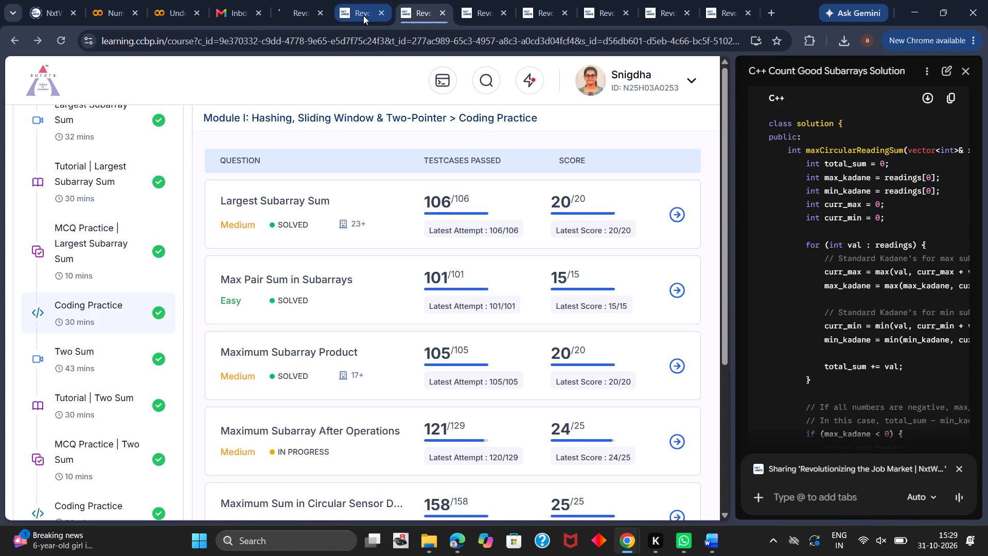
click(367, 11)
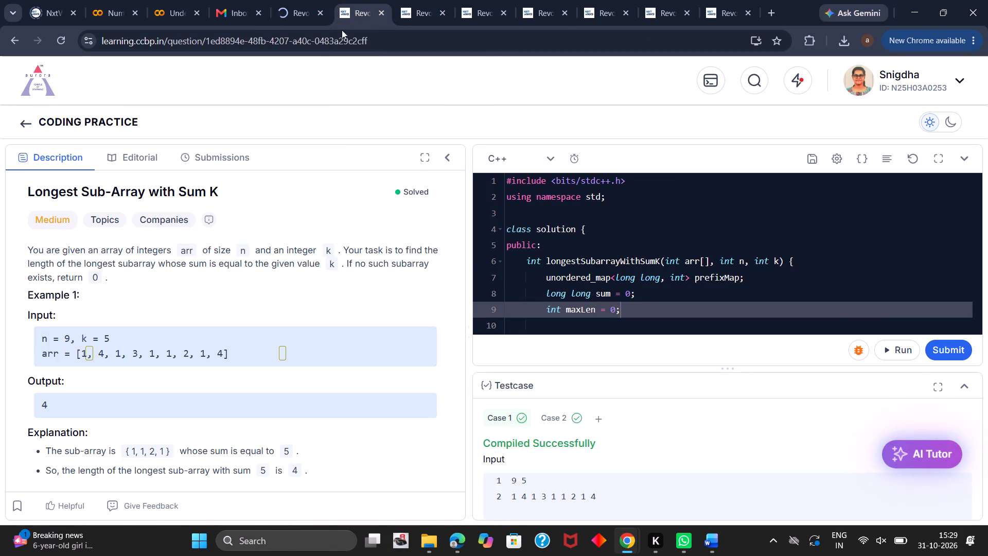
click(309, 8)
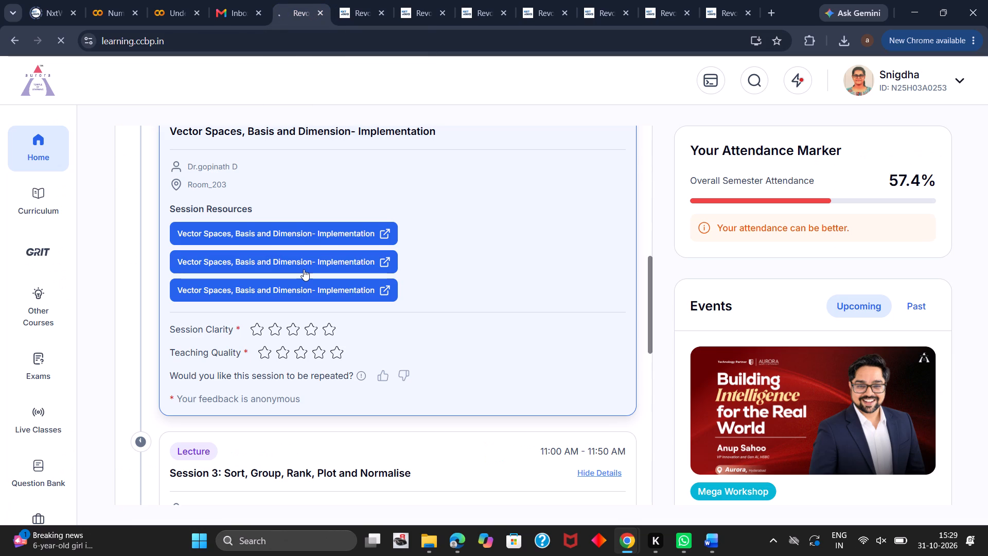
Open the Insertion in Linked List coding practice from the Linked List session and start the MCQ practice for that topic.
scroll(304, 269, down, 6)
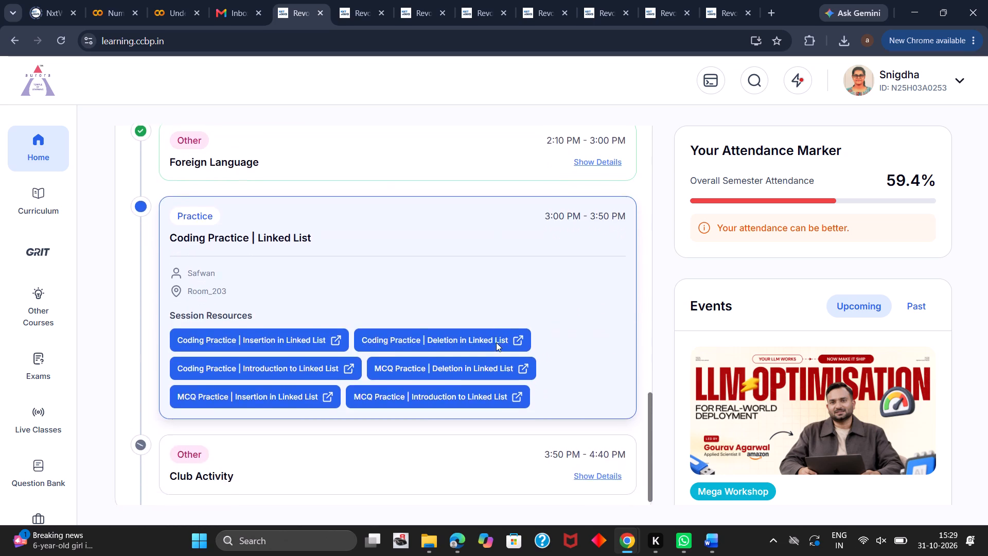
scroll(416, 409, down, 1)
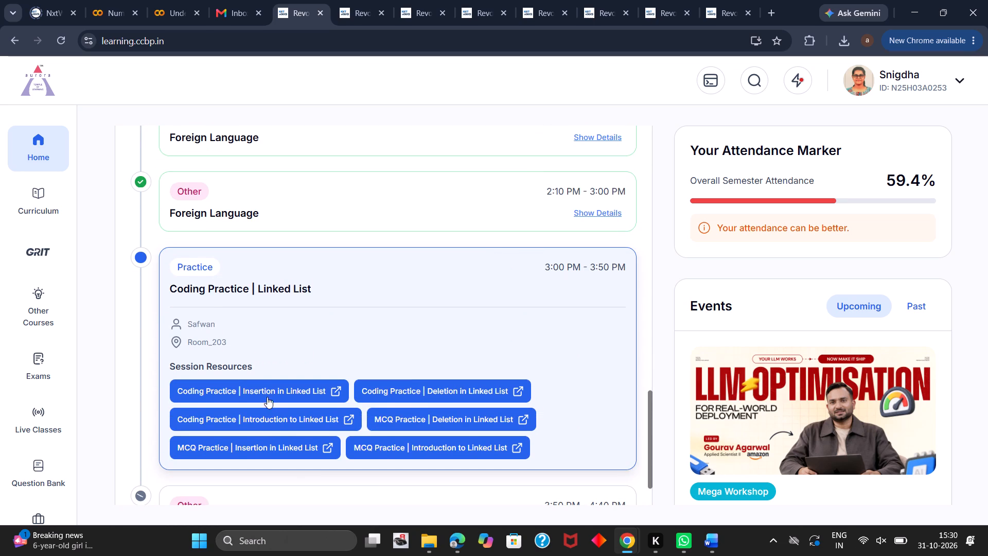
click(269, 393)
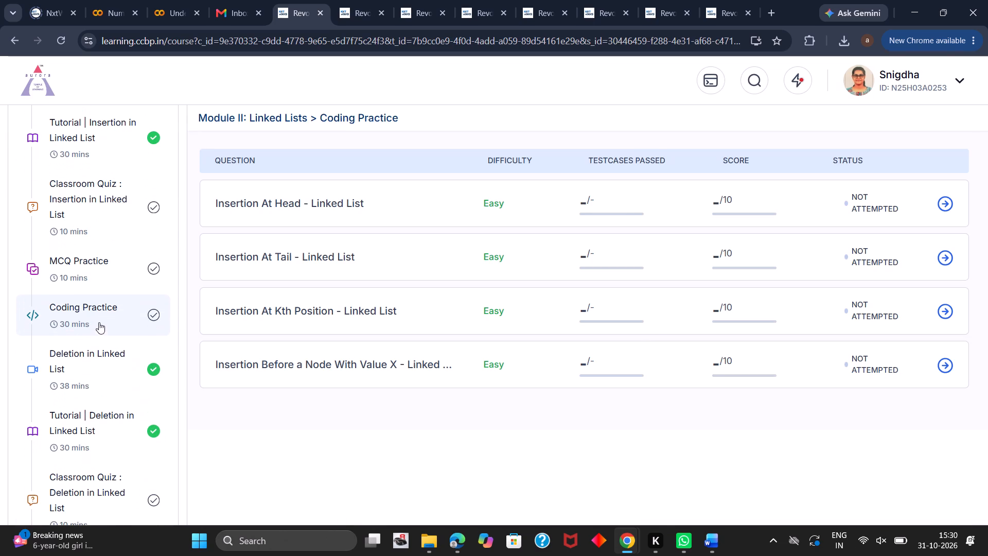
scroll(109, 286, up, 5)
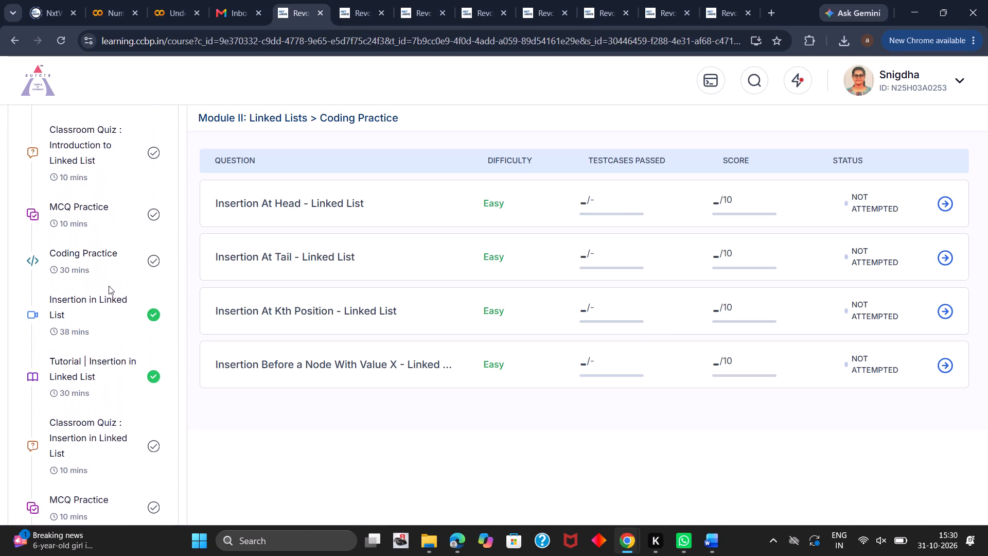
scroll(109, 286, up, 3)
scroll(109, 286, down, 2)
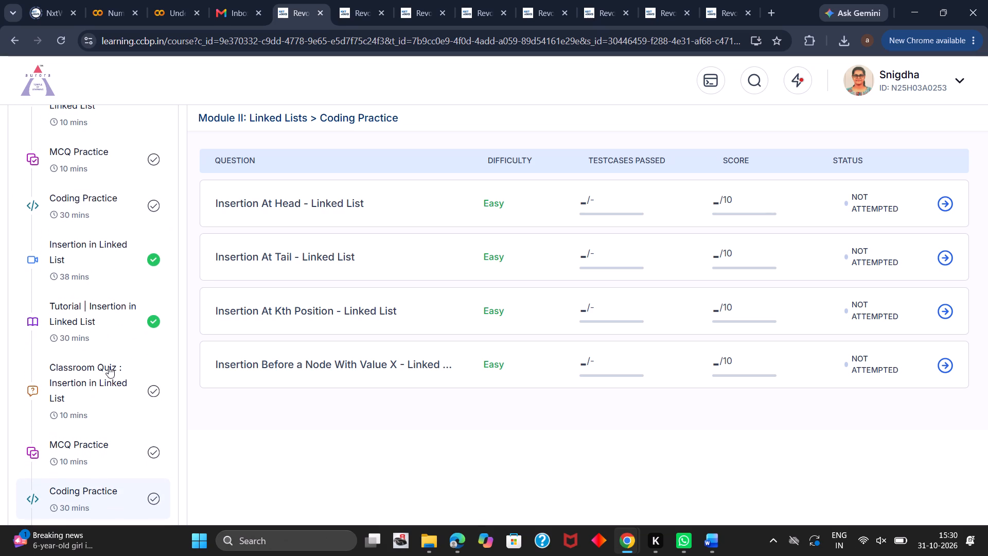
click(103, 450)
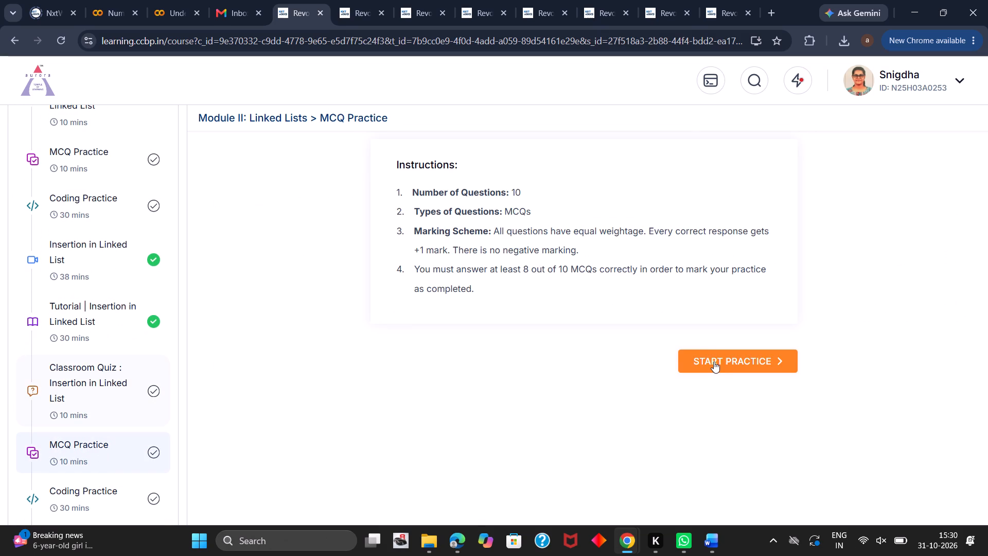
click(714, 361)
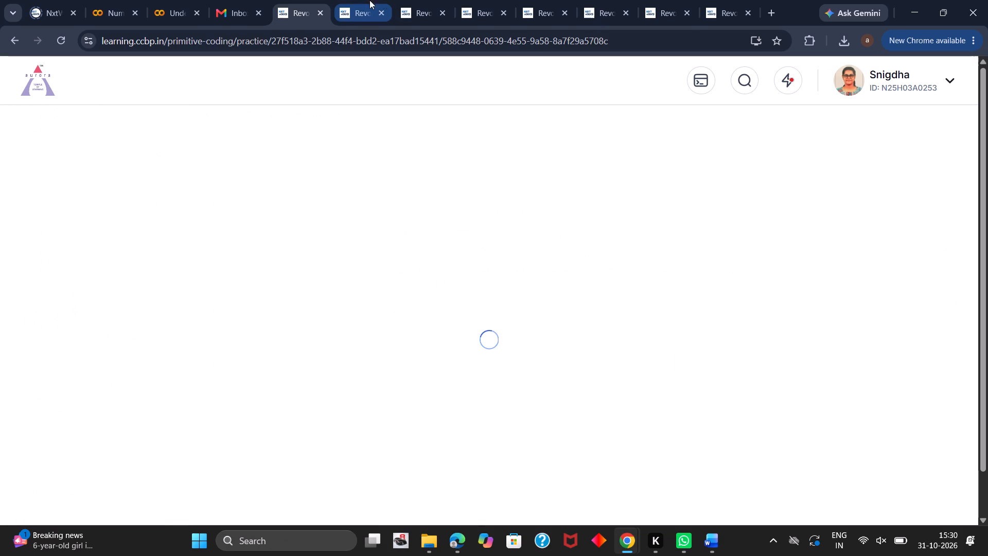
Capture the full screen of the Longest Sub-Array with Sum K problem and paste it under experiment 2.2's "C. Screen Shot of Output vs Expected Output" in Word.
click(359, 1)
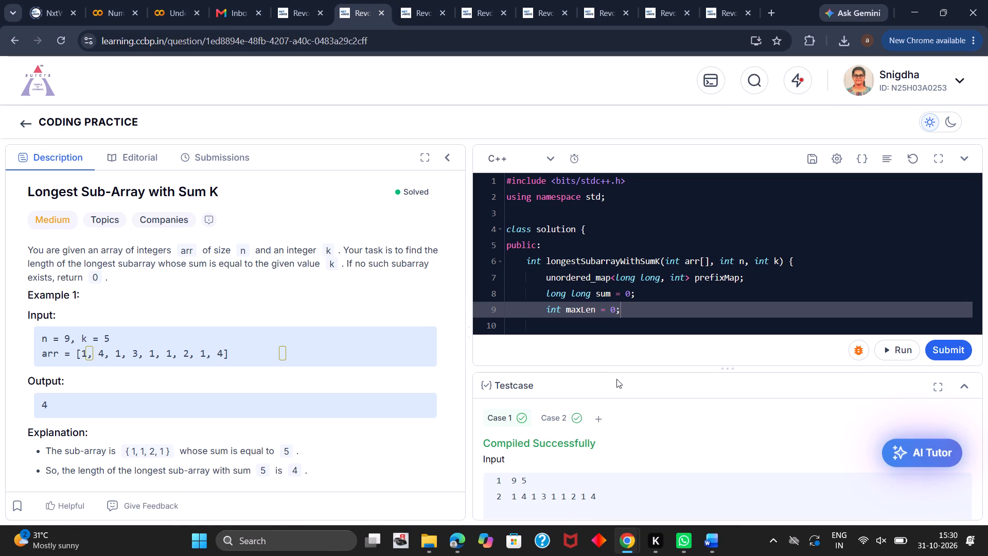
key(Print)
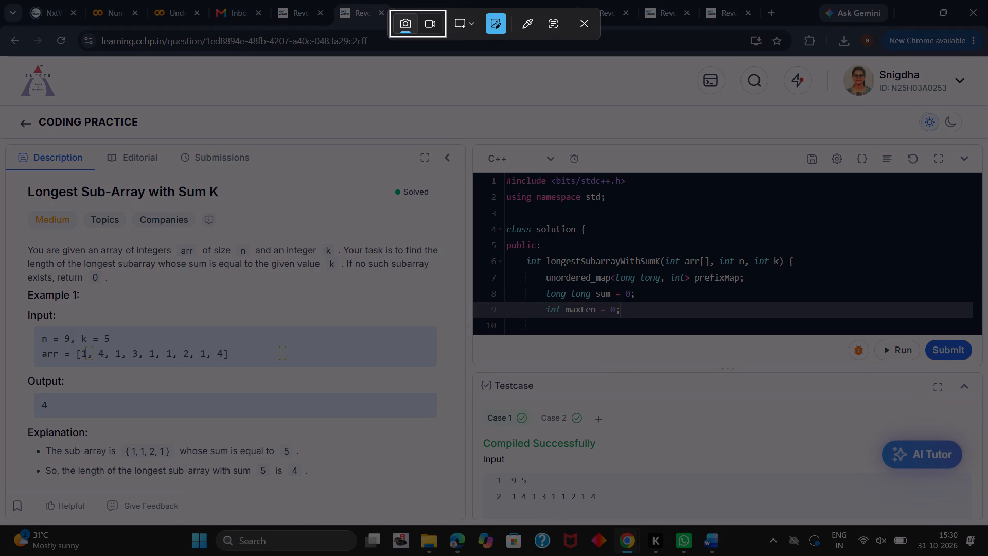
drag(0, 0, 986, 554)
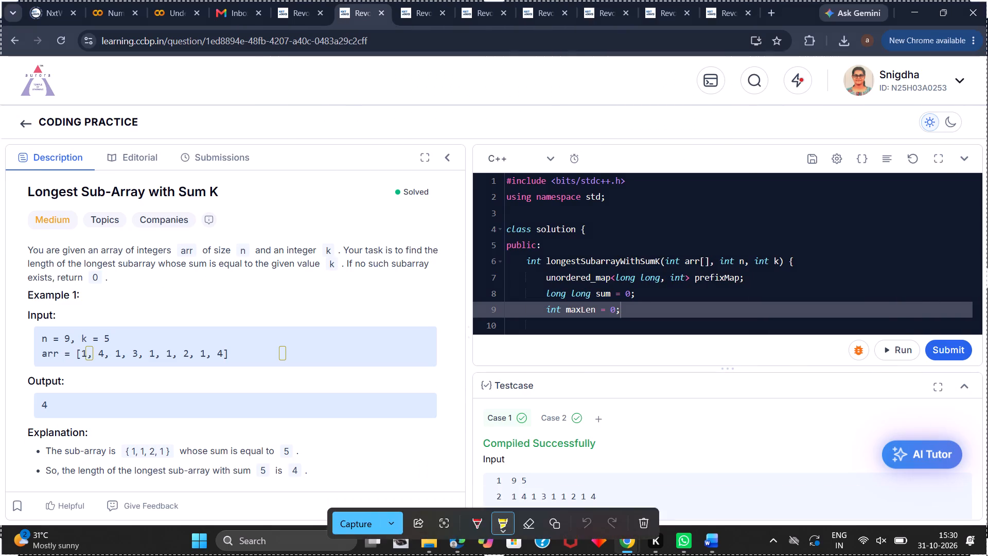
key(ctrl+c)
key(alt+Tab)
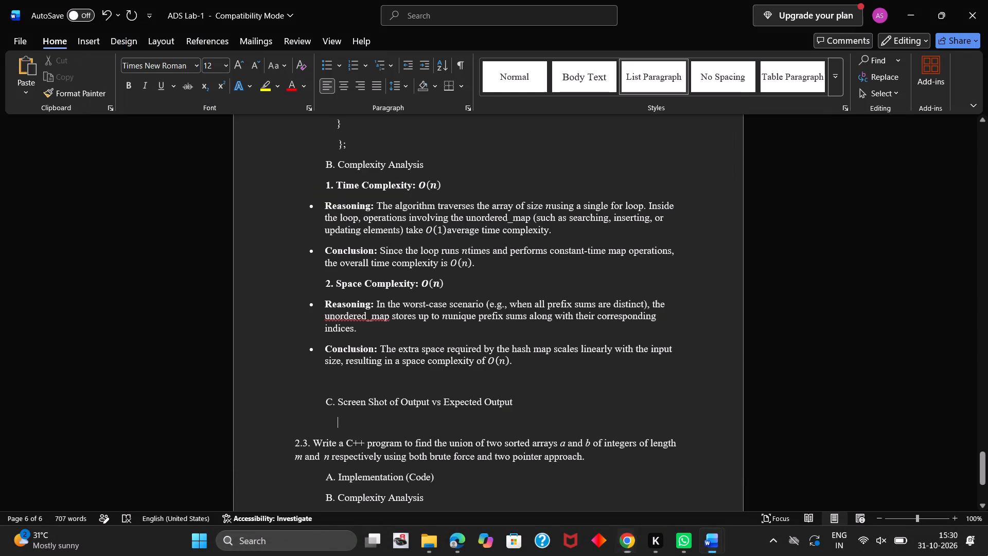
key(ctrl+v)
Capture the full screen with Your Output and Expected of the same problem showing and paste it after the first screenshot in Word.
key(alt+Tab)
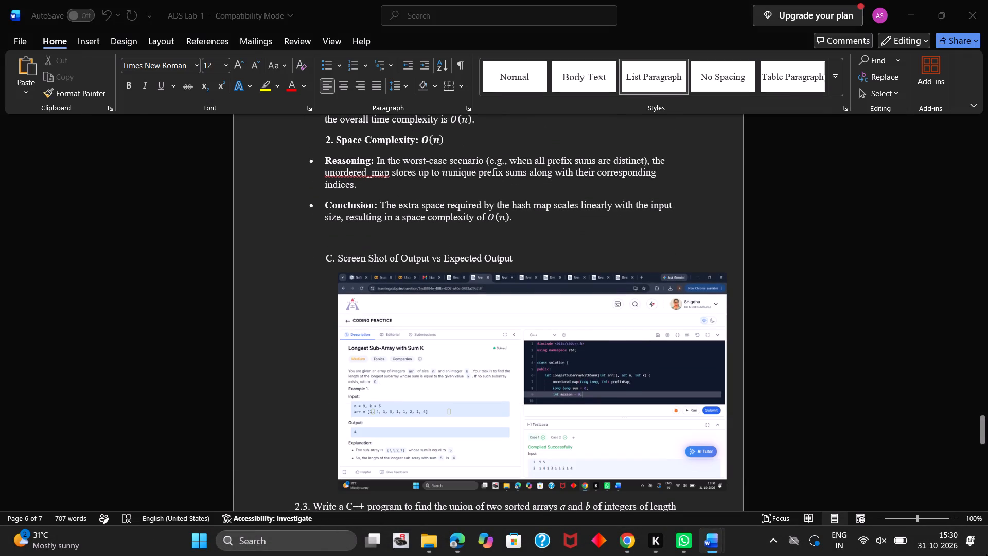
scroll(843, 312, down, 2)
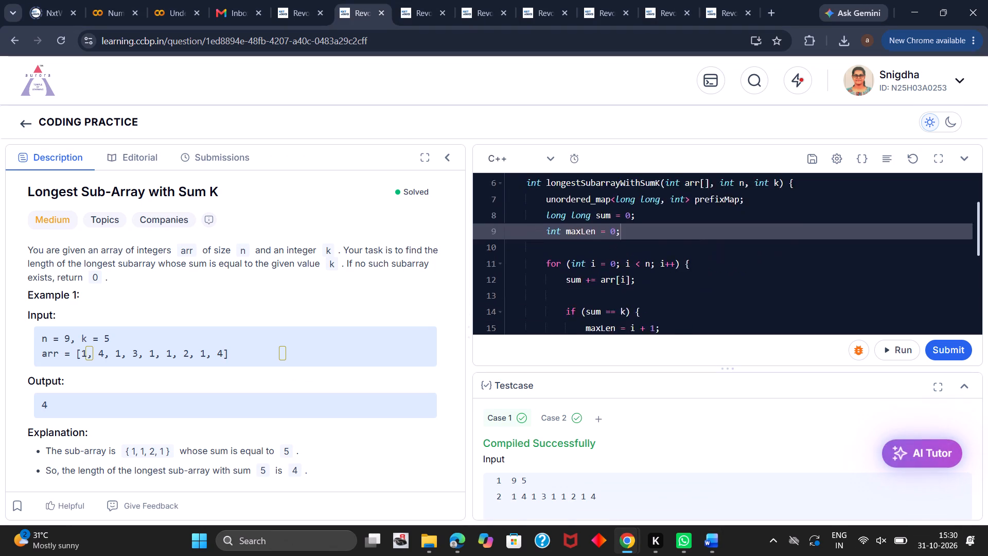
scroll(843, 312, down, 6)
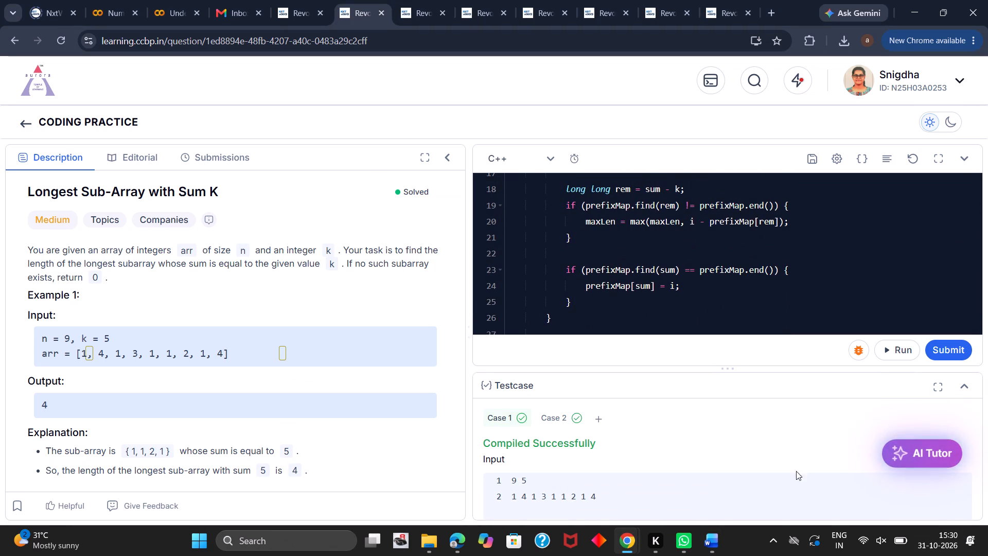
scroll(797, 474, down, 3)
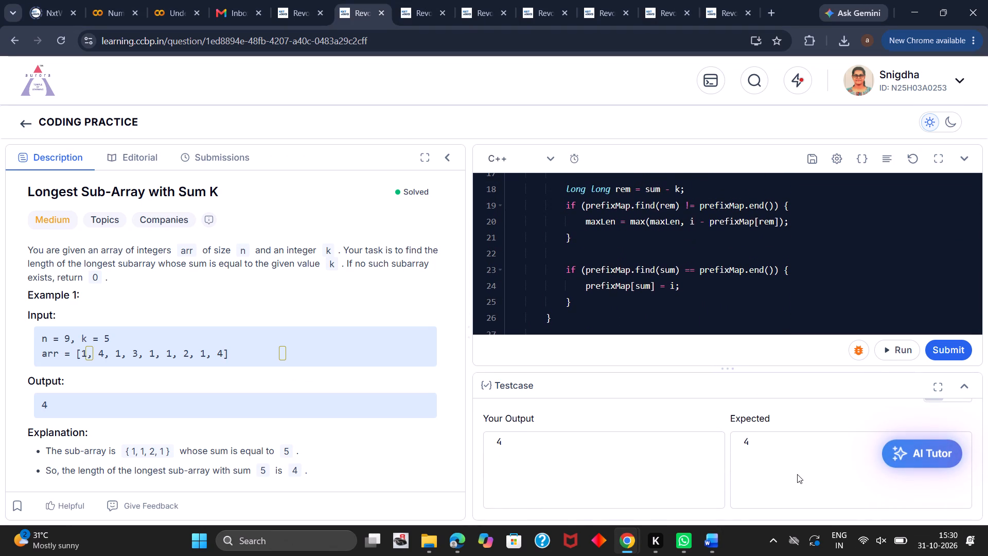
key(Print)
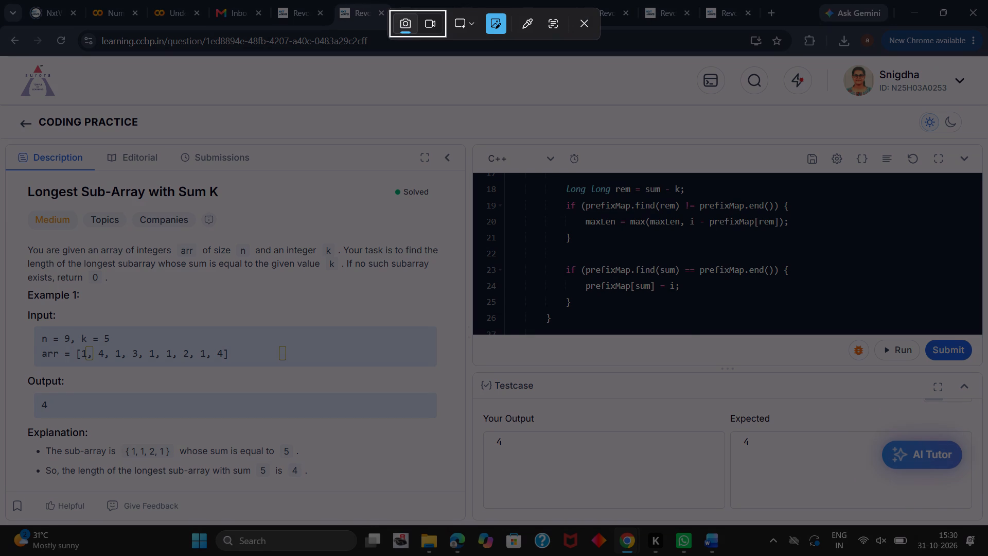
drag(1, 1, 987, 555)
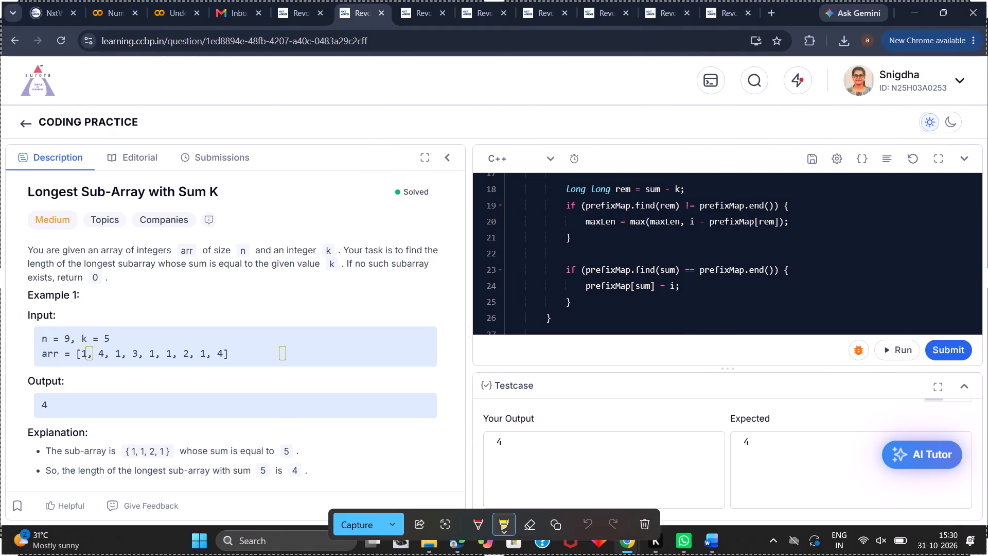
key(ctrl+c)
key(alt+Tab)
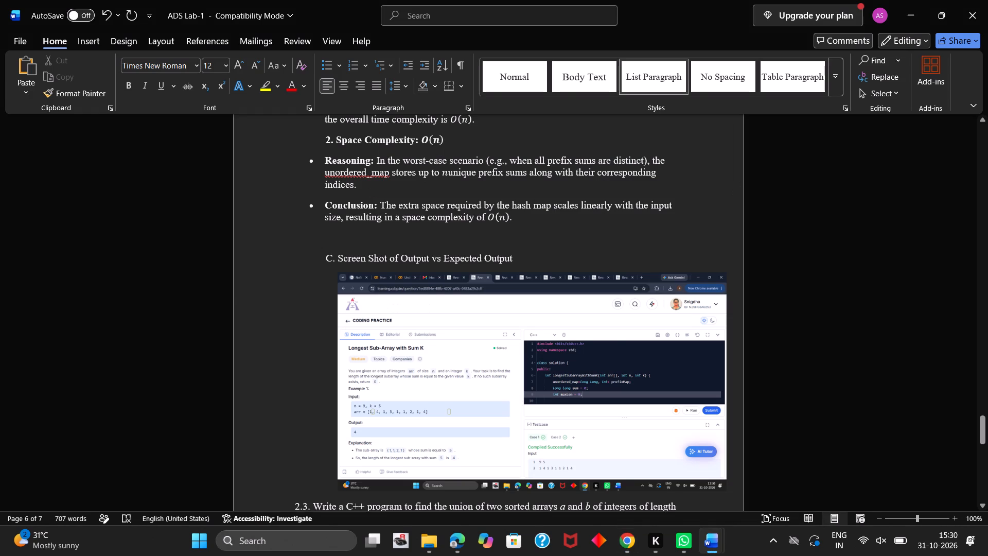
key(ctrl+v)
Check experiment 2.3 in the report and look for its sorted-array union problem in the Largest Subarray Sum and Two Sum coding practice sets in Chrome.
scroll(631, 446, down, 1)
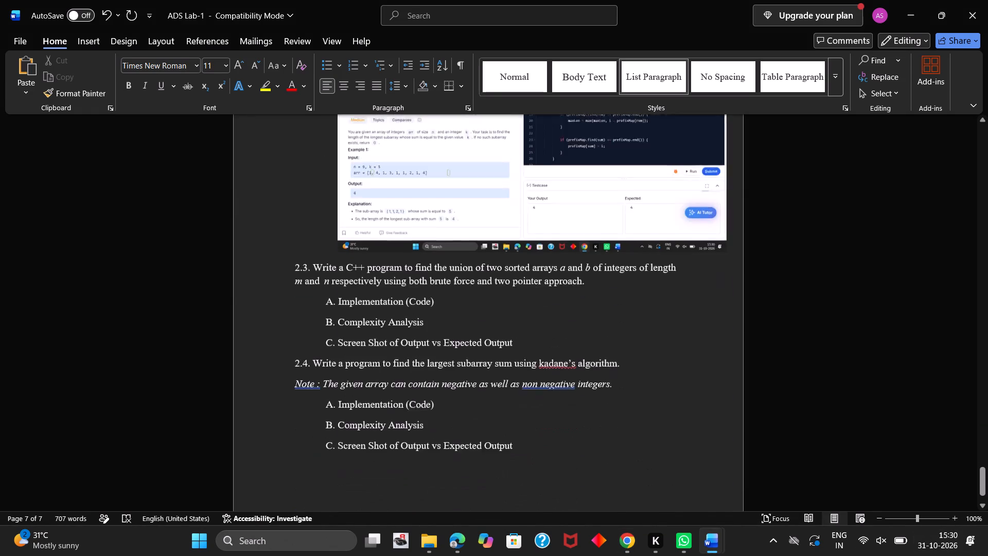
scroll(631, 446, down, 1)
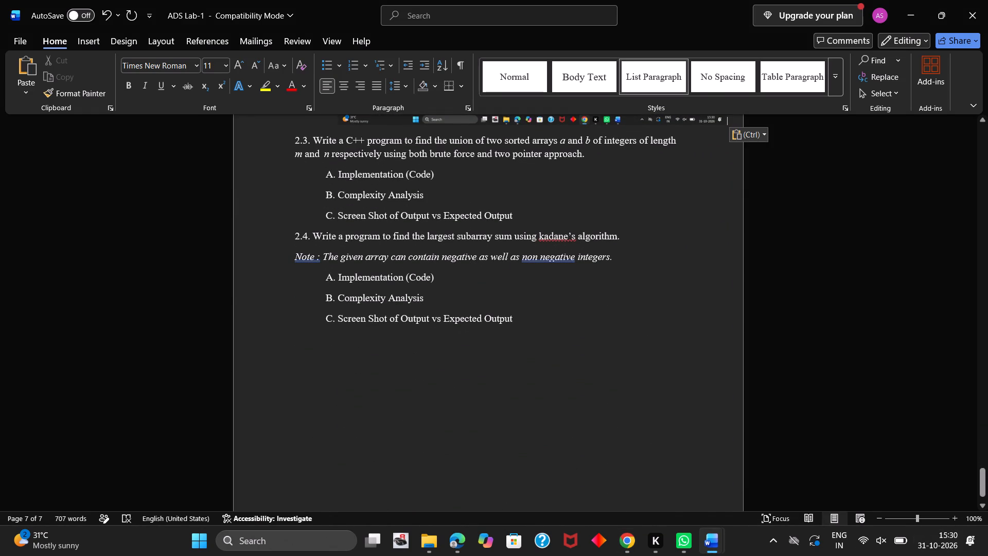
key(alt+Tab)
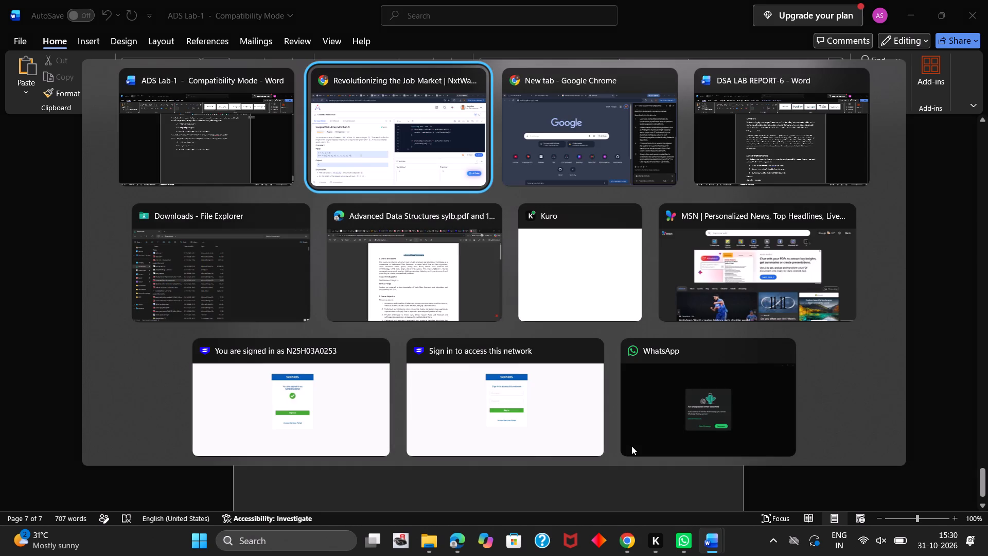
scroll(323, 432, right, 9)
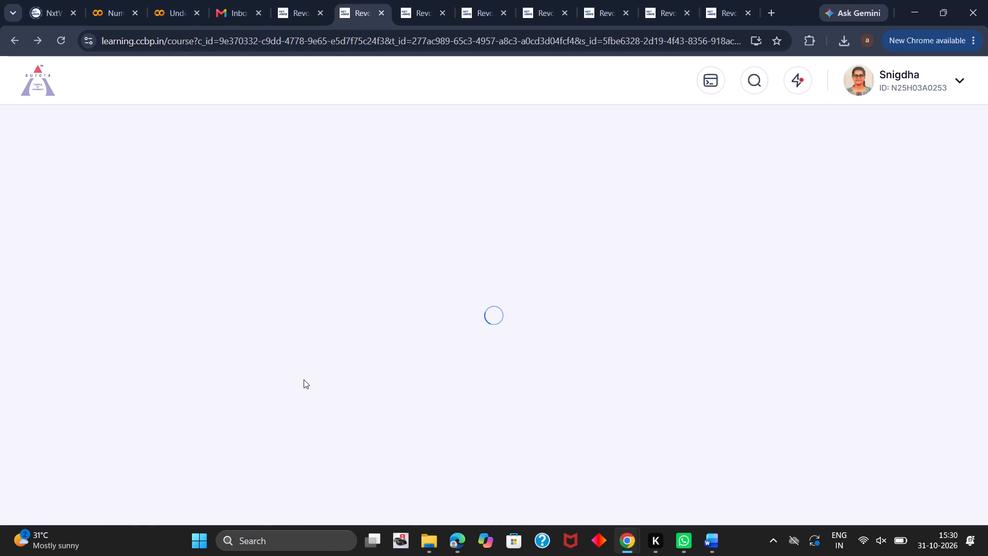
scroll(186, 401, down, 2)
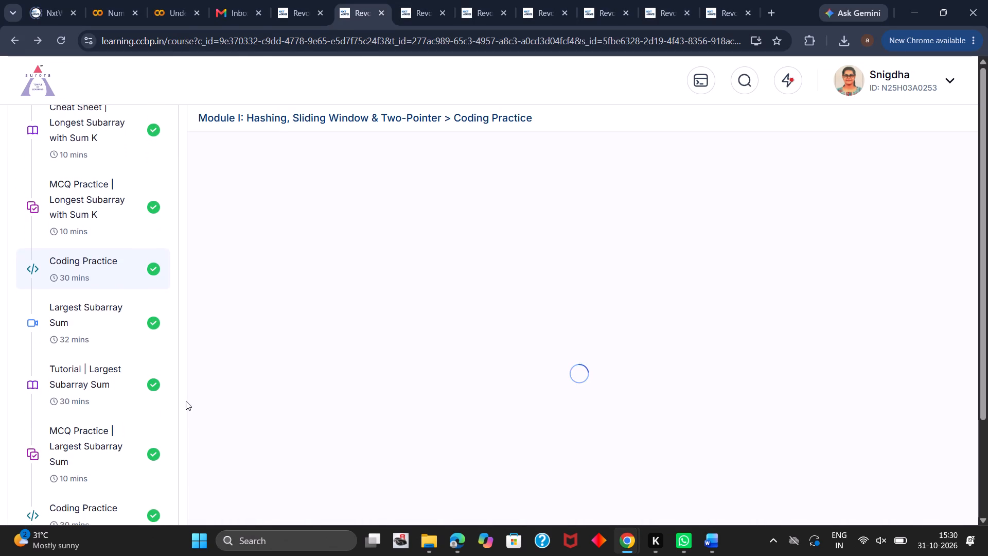
scroll(131, 455, down, 3)
click(124, 344)
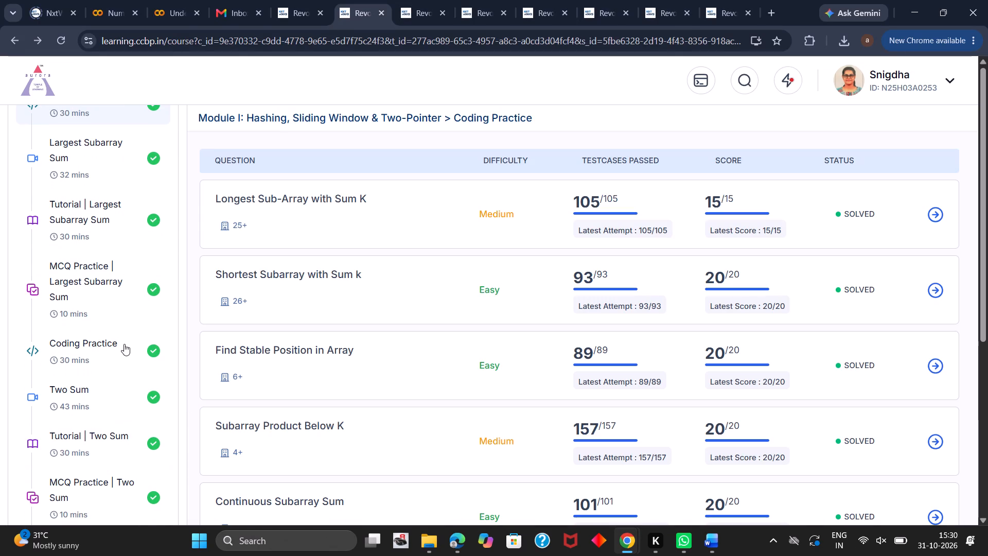
scroll(317, 338, down, 2)
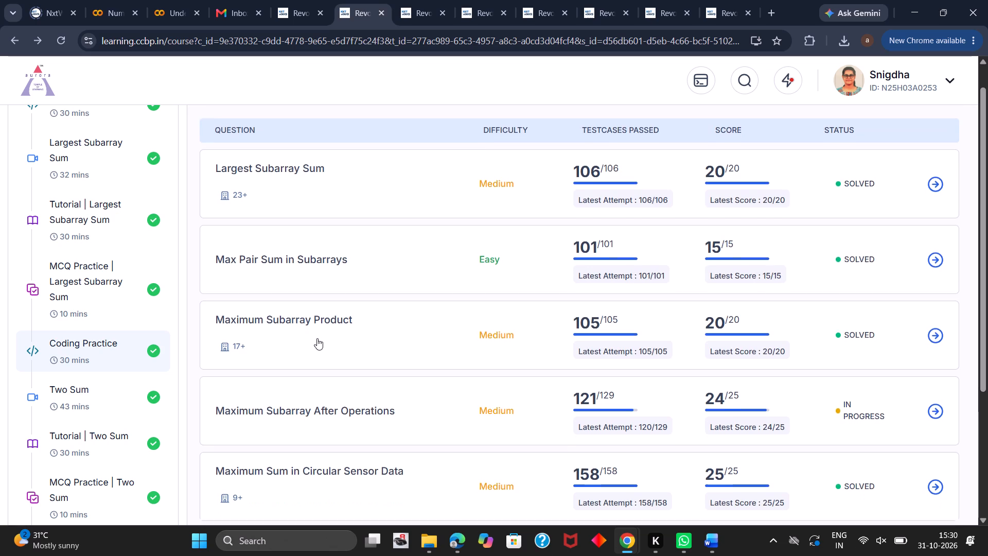
scroll(317, 338, down, 5)
scroll(80, 475, down, 1)
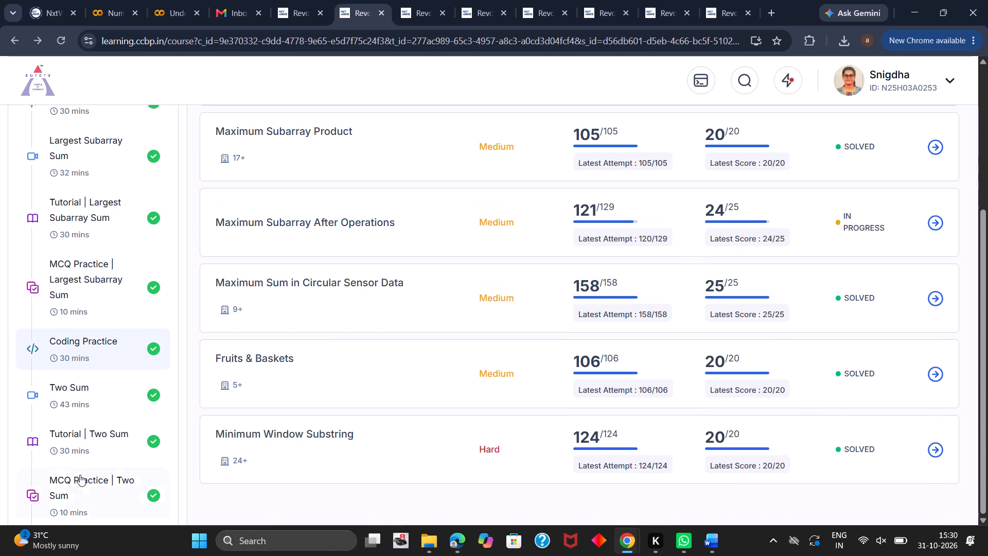
scroll(80, 475, down, 1)
click(89, 419)
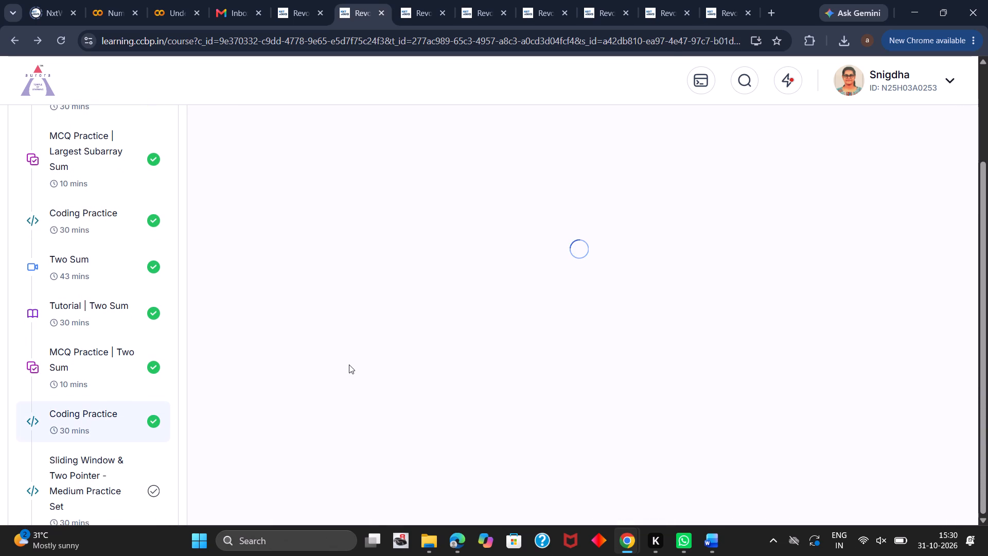
scroll(349, 364, up, 4)
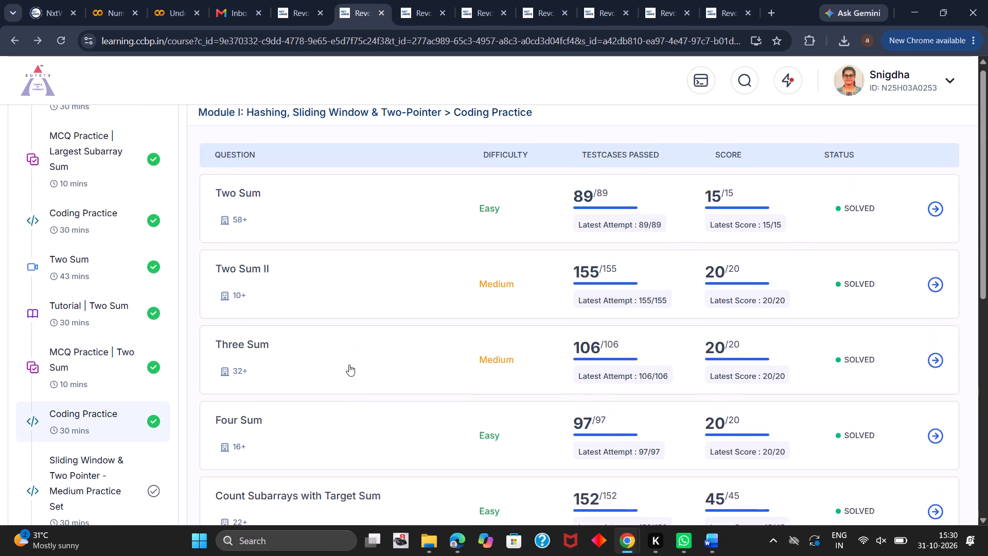
scroll(349, 364, down, 6)
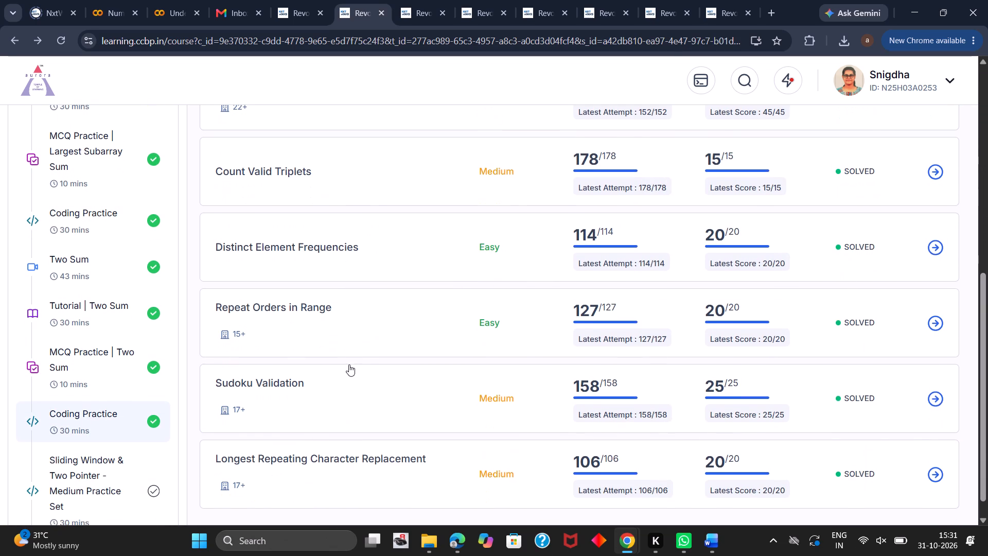
scroll(349, 364, down, 2)
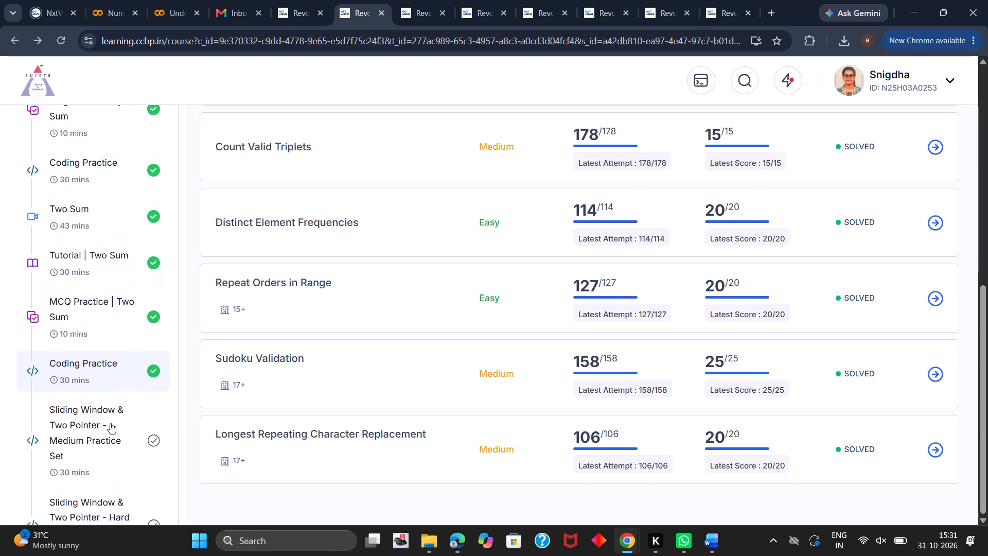
Look through the Hashing and Prefix Sum coding practice sets of Module I for the union of two sorted arrays problem.
scroll(110, 423, up, 9)
click(112, 198)
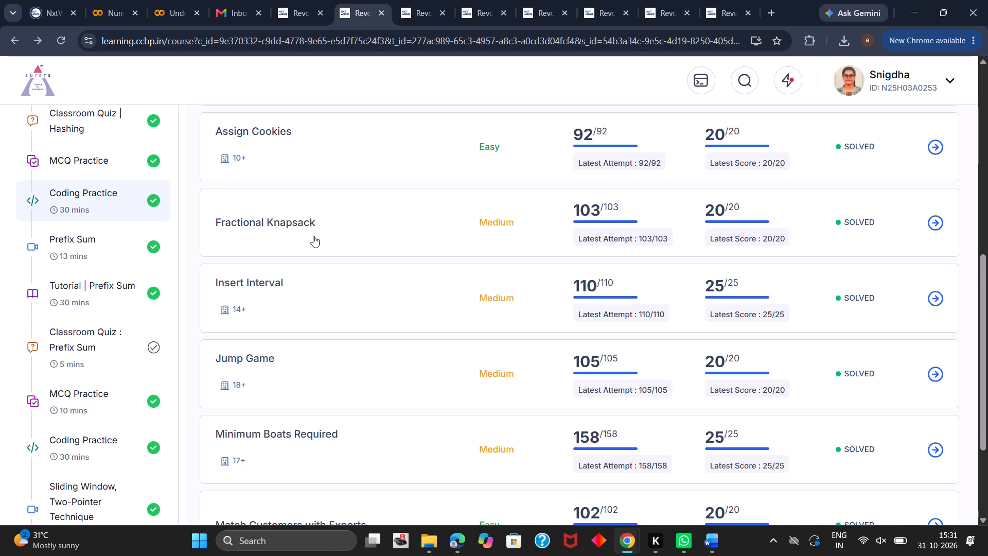
scroll(313, 236, up, 8)
scroll(113, 360, down, 1)
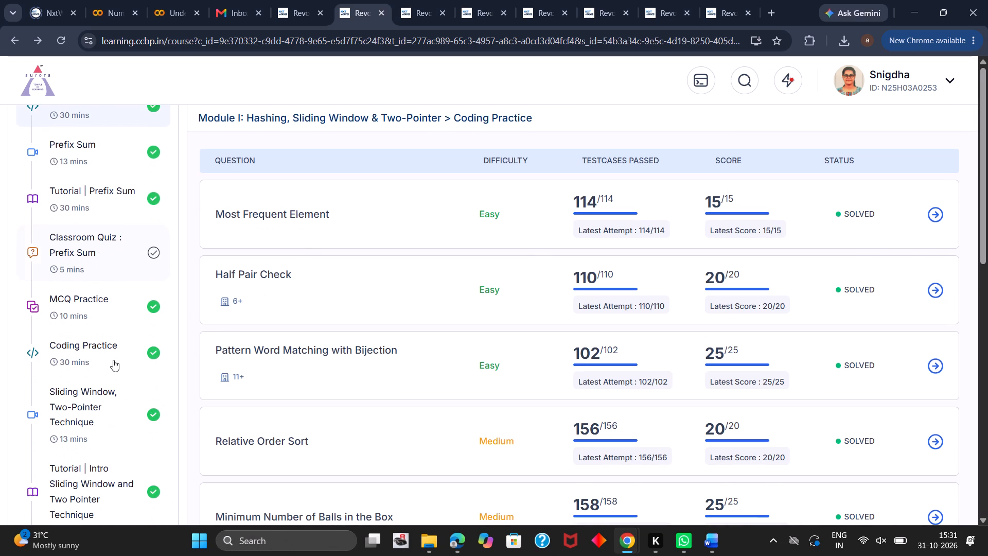
scroll(113, 360, down, 1)
click(116, 354)
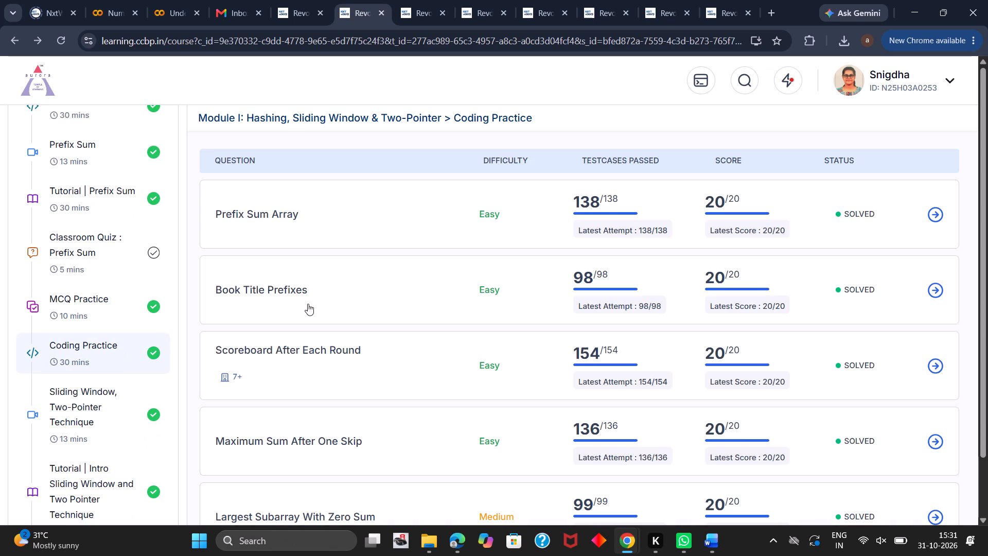
scroll(308, 304, down, 1)
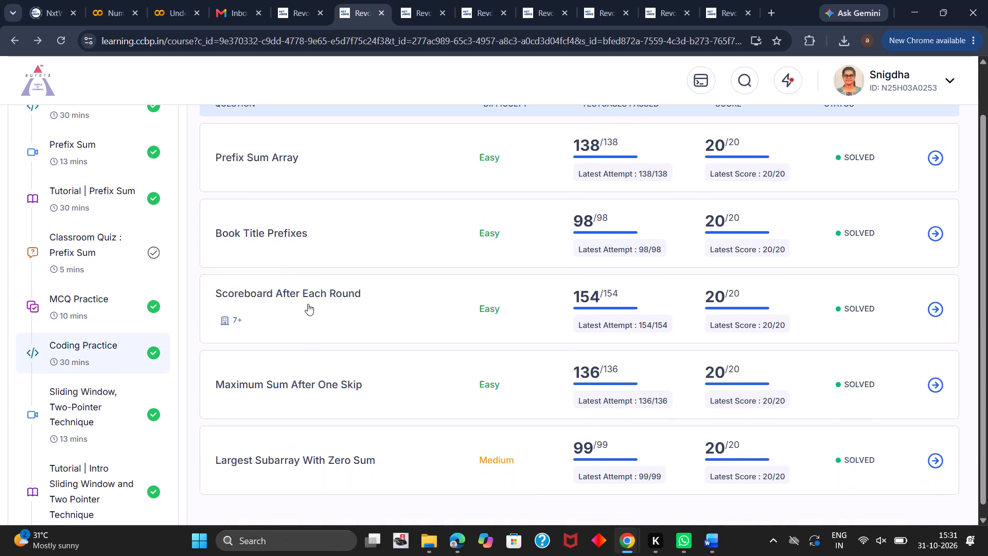
scroll(308, 304, down, 2)
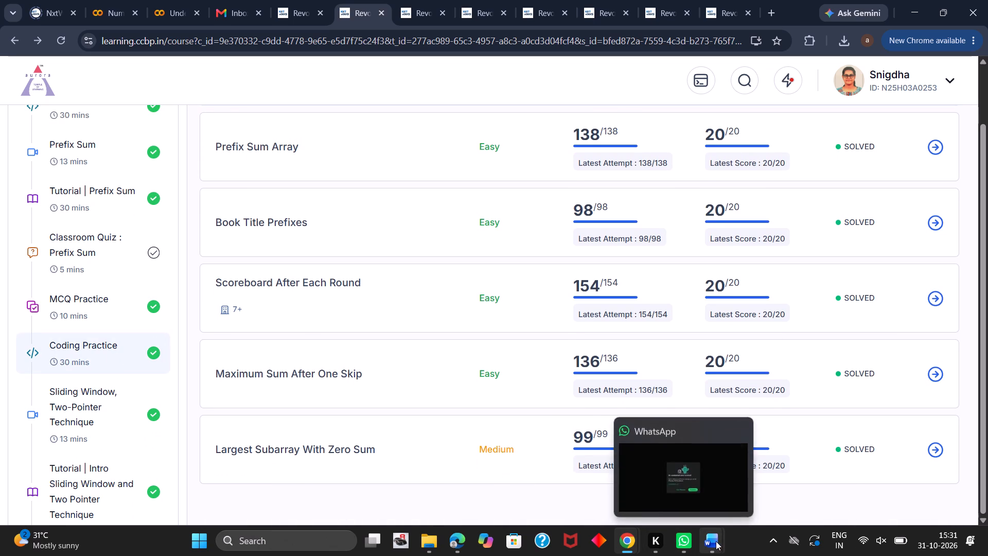
Reread experiment 2.3 in the Word report and, back in Chrome, open the coding practice set for Longest Subarray with Sum K.
click(841, 423)
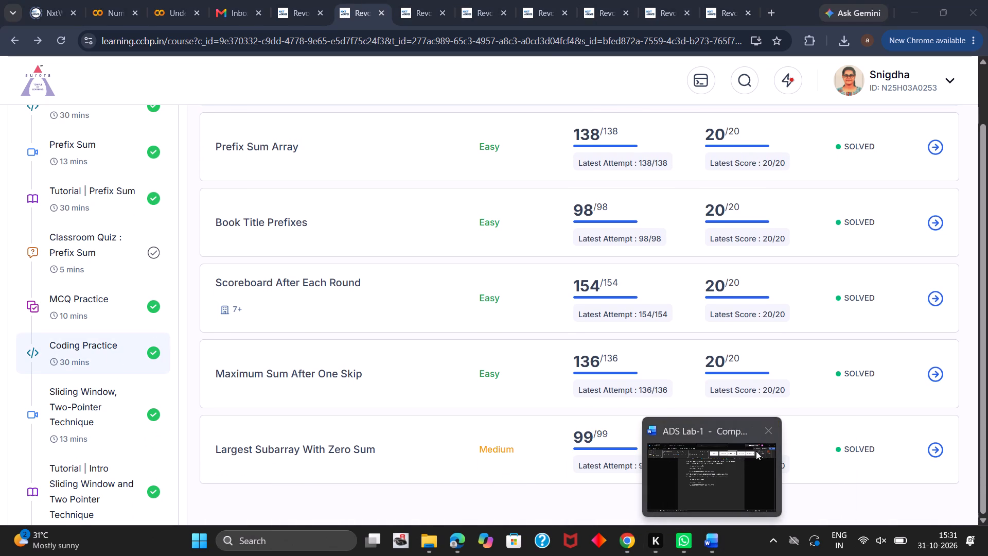
click(734, 468)
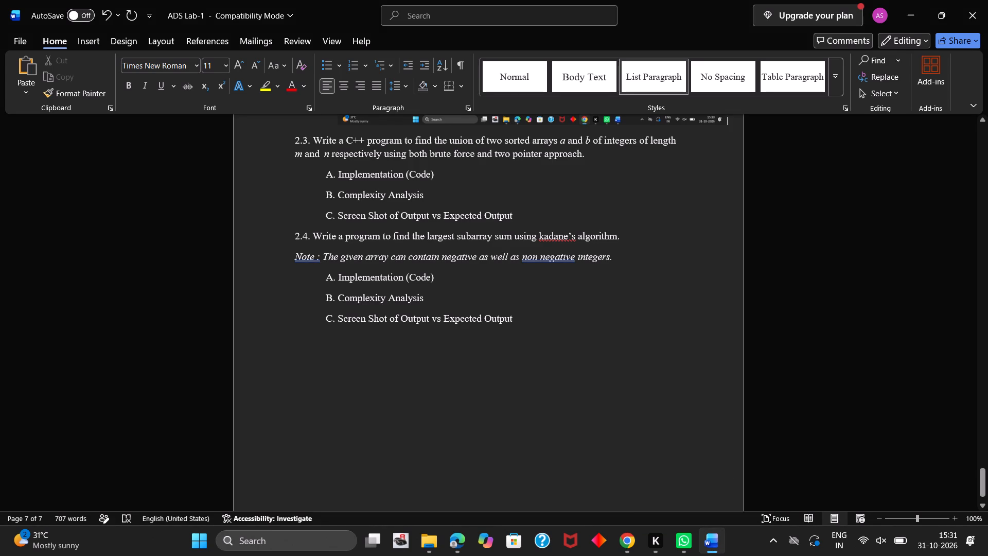
key(alt+Tab)
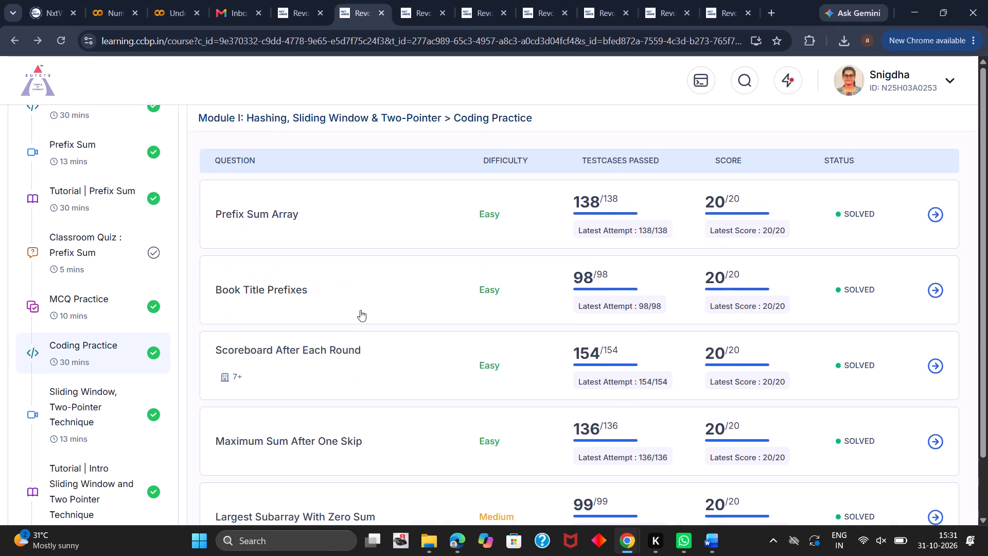
scroll(66, 485, down, 1)
scroll(89, 427, down, 1)
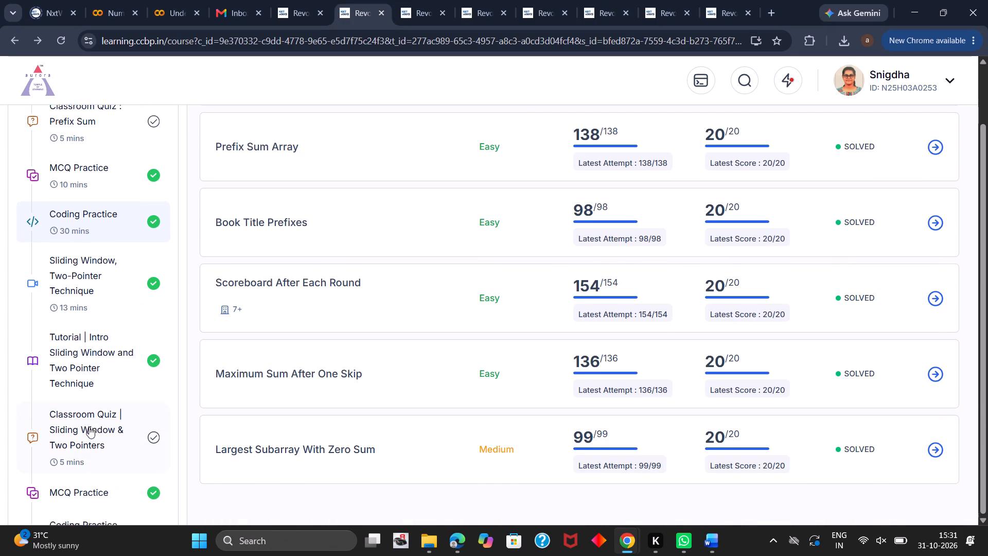
scroll(89, 427, down, 1)
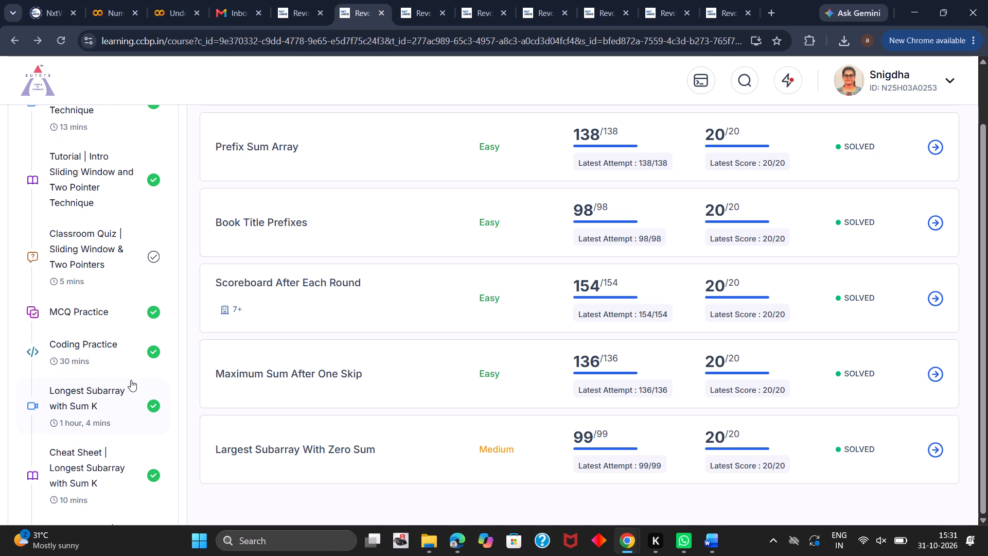
scroll(131, 380, down, 1)
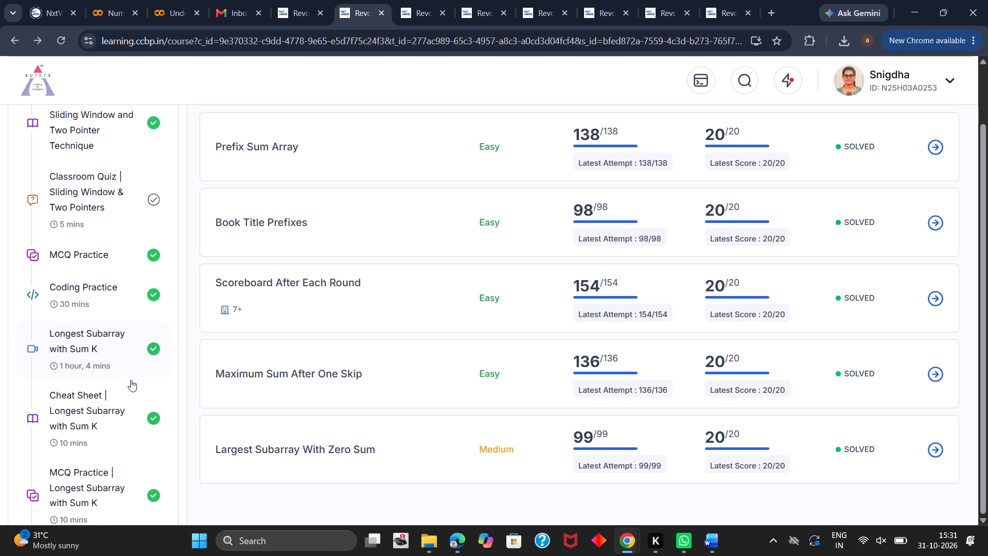
scroll(131, 380, down, 1)
scroll(126, 450, down, 1)
click(116, 427)
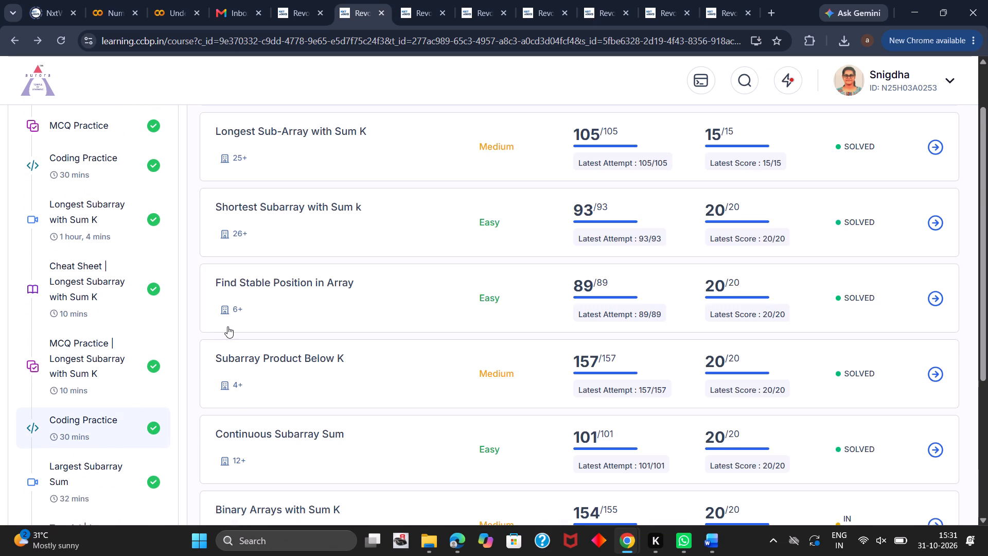
Find the Union of Two Sorted Arrays problem in the coding practice set just before the Longest Subarray with Sum K lesson and open it.
scroll(227, 326, down, 3)
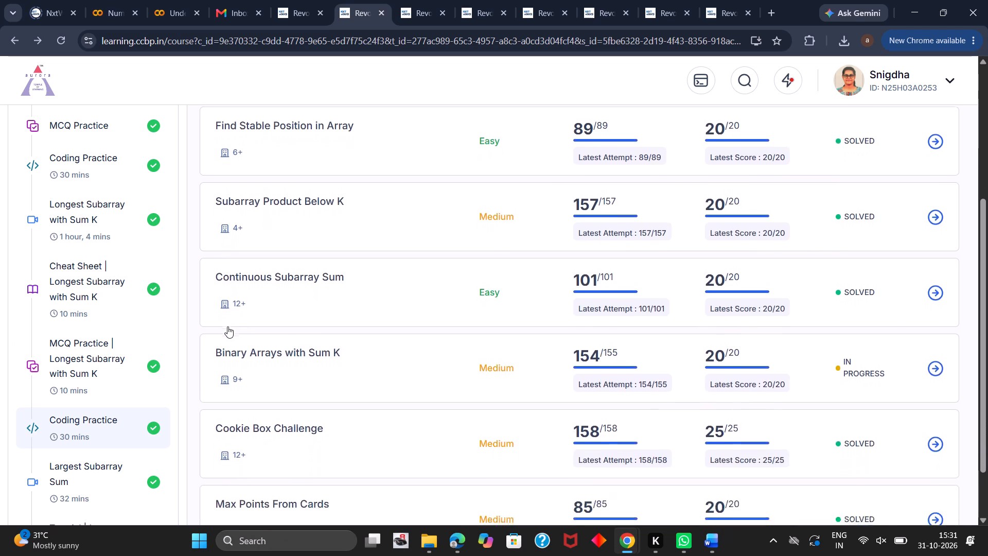
scroll(227, 326, down, 2)
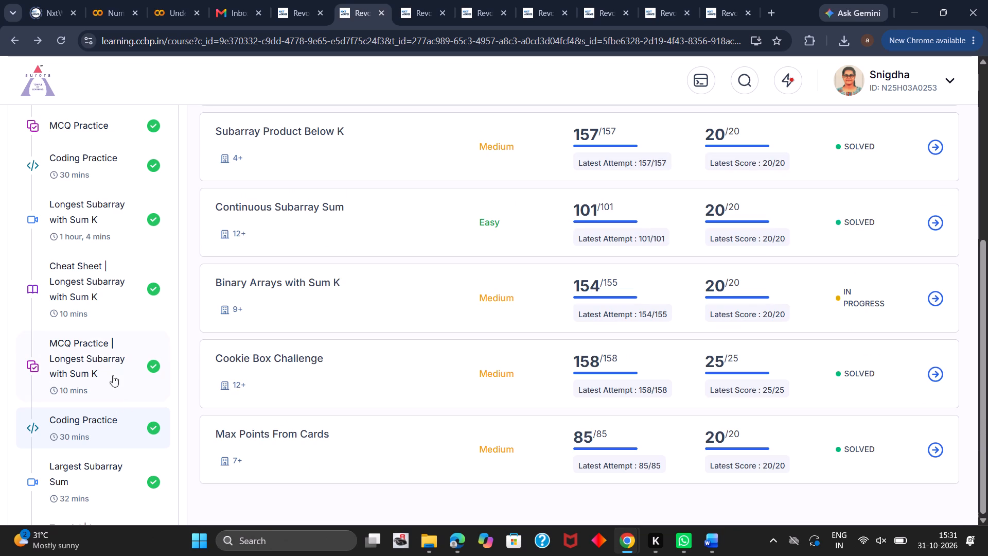
click(132, 238)
scroll(137, 211, up, 1)
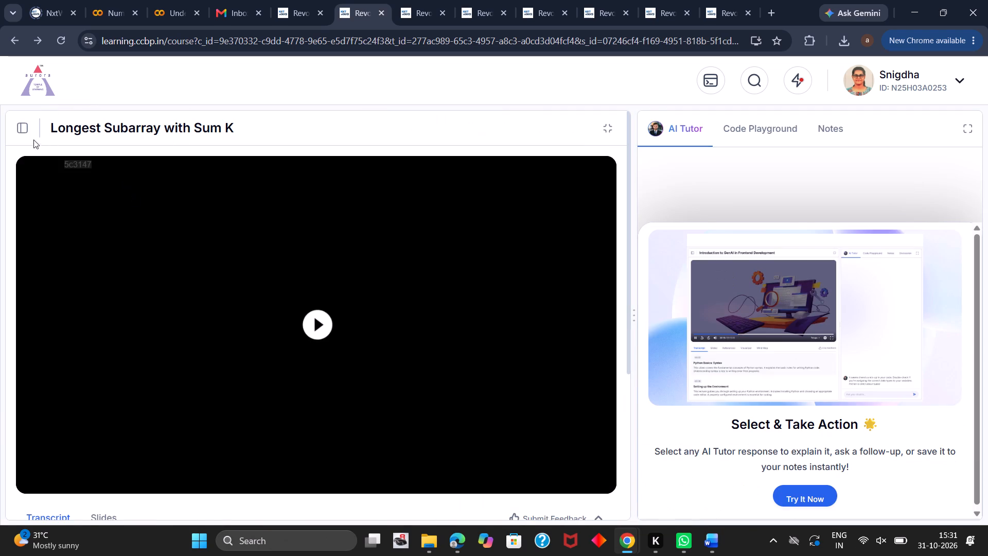
click(20, 132)
click(101, 171)
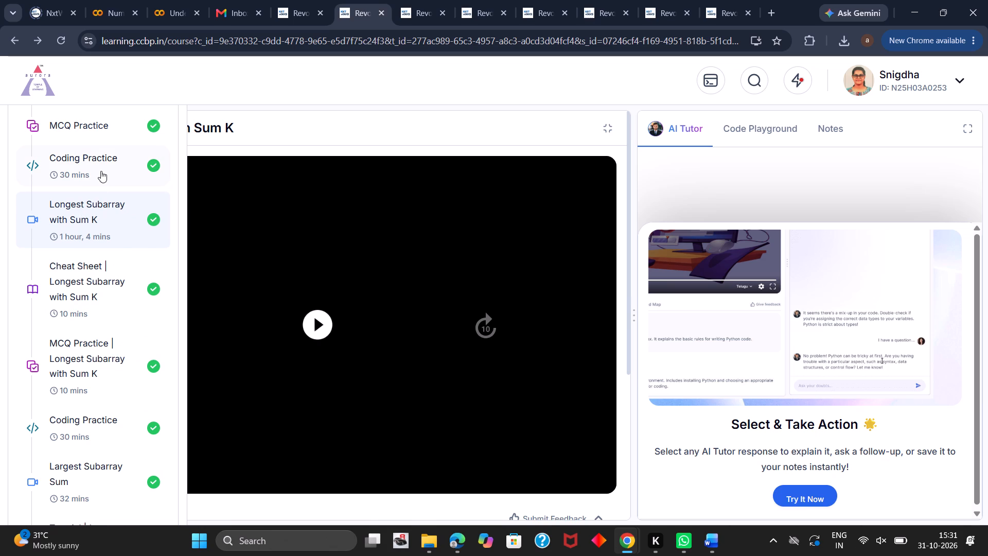
scroll(457, 403, down, 5)
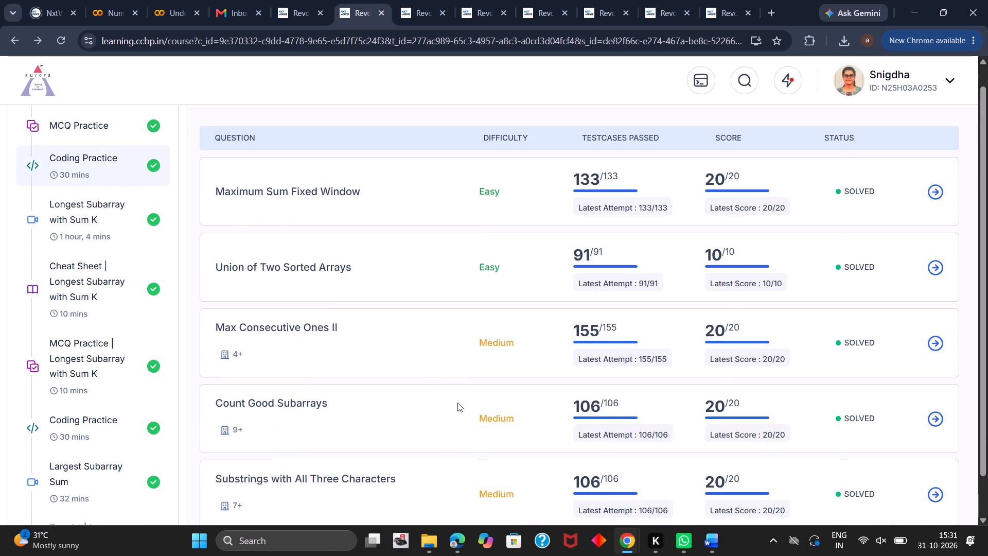
click(445, 236)
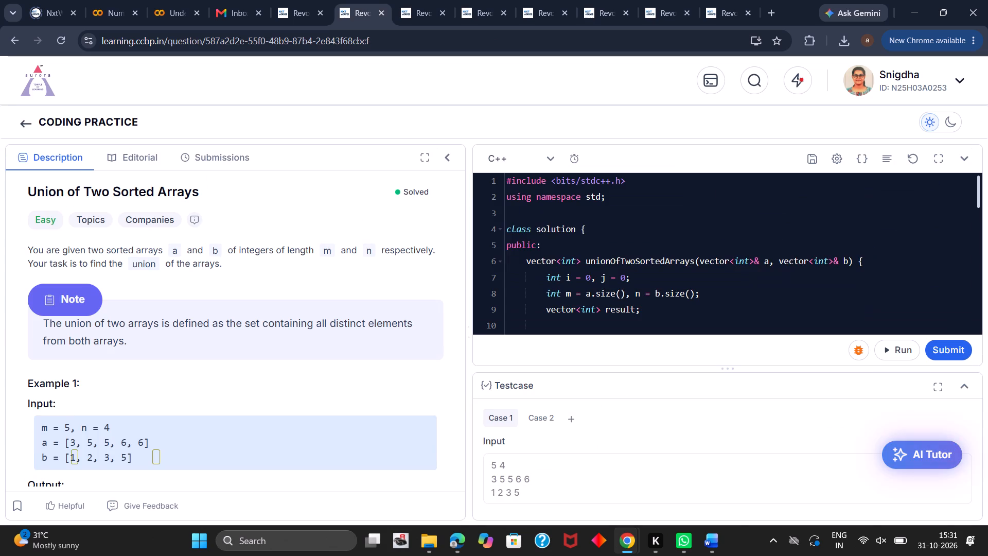
Copy the entire C++ solution of Union of Two Sorted Arrays and paste it under A. Implementation (Code) of experiment 2.3 in Word.
click(552, 219)
key(ctrl+a)
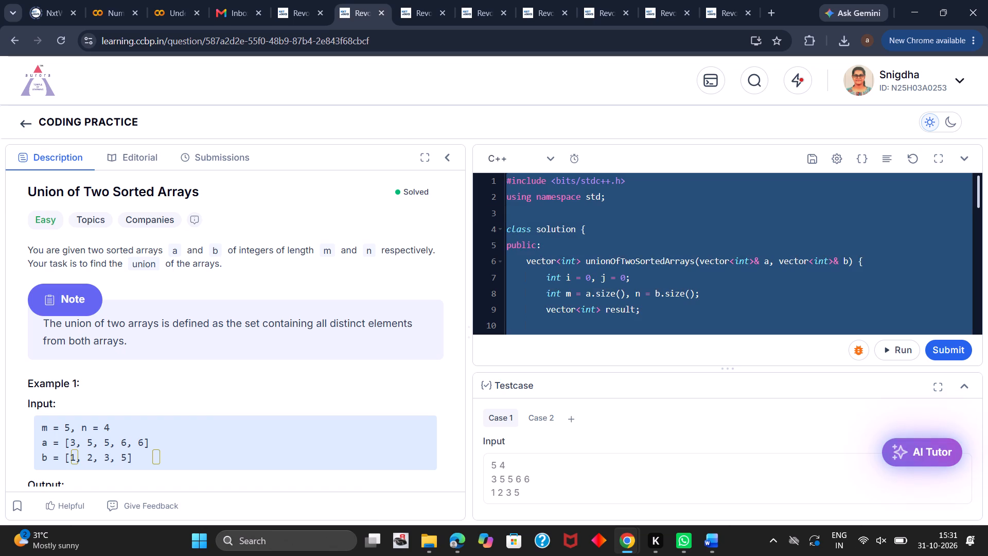
key(ctrl+c)
key(alt+Tab)
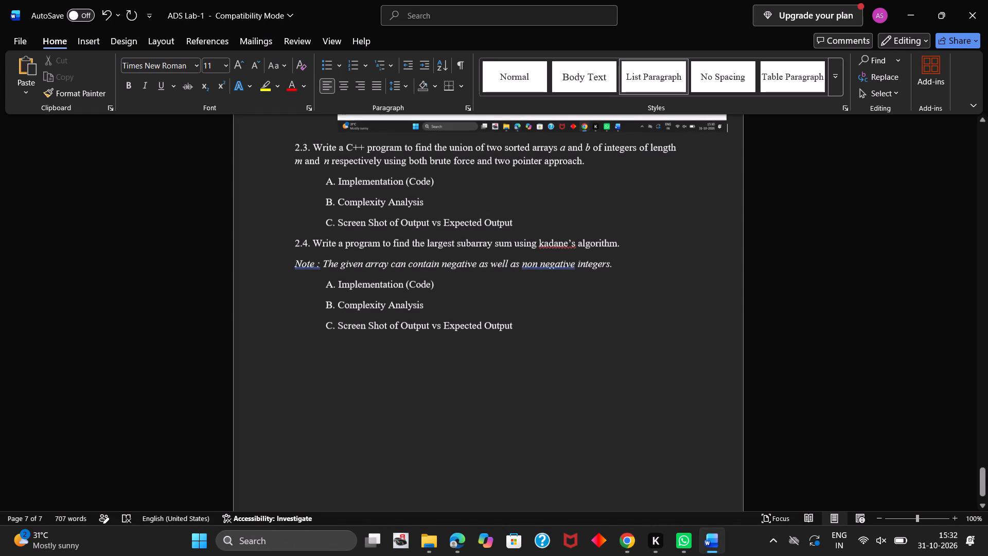
click(444, 183)
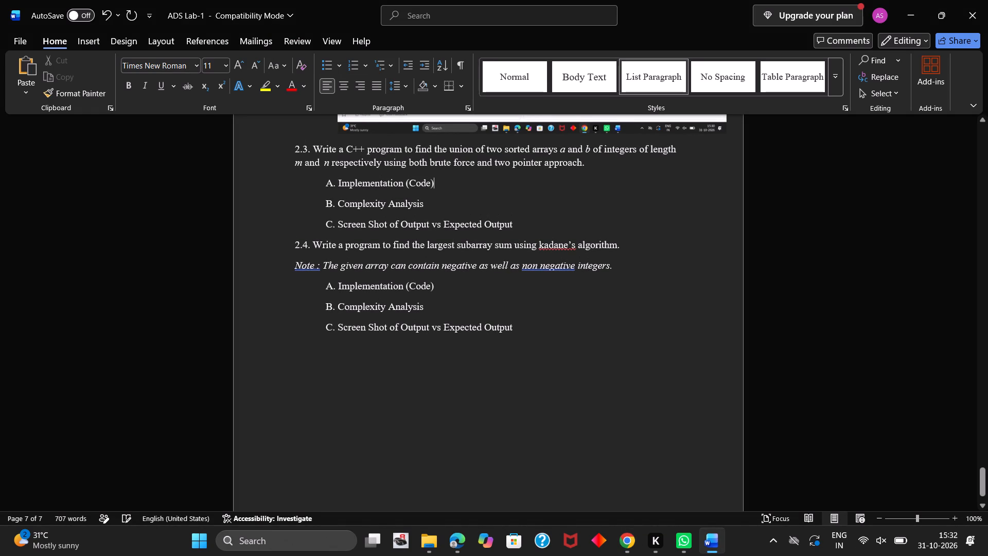
key(Return)
key(BackSpace)
key(ctrl+v)
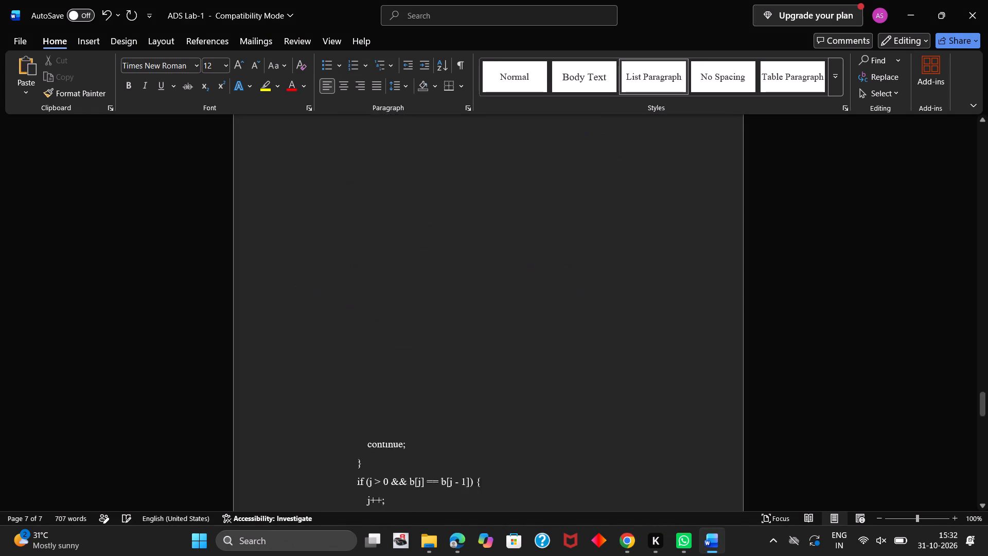
Delete the blank lines before the while (i < m) loop, the while (j < n) loop and return result in the pasted code.
click(368, 155)
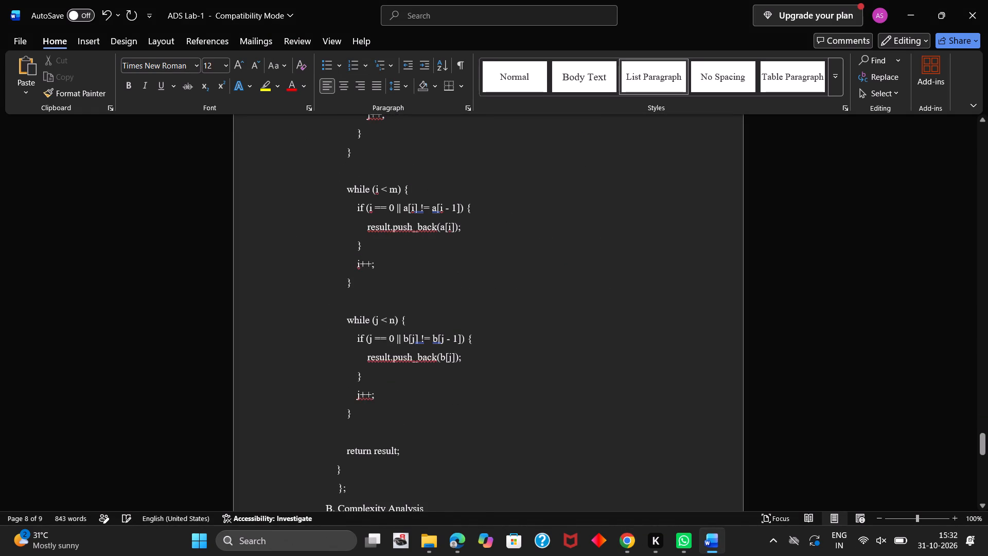
key(Delete)
click(364, 264)
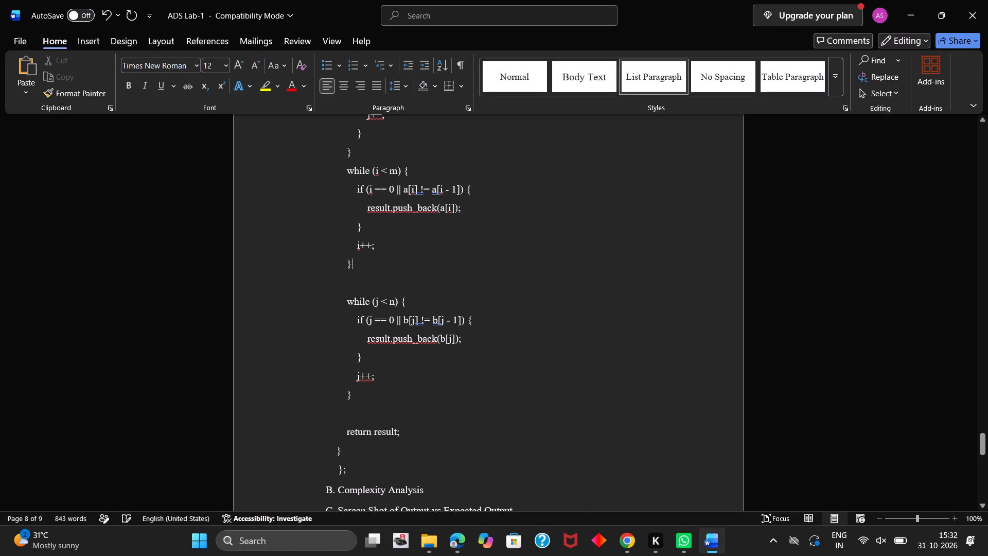
key(Delete)
click(361, 381)
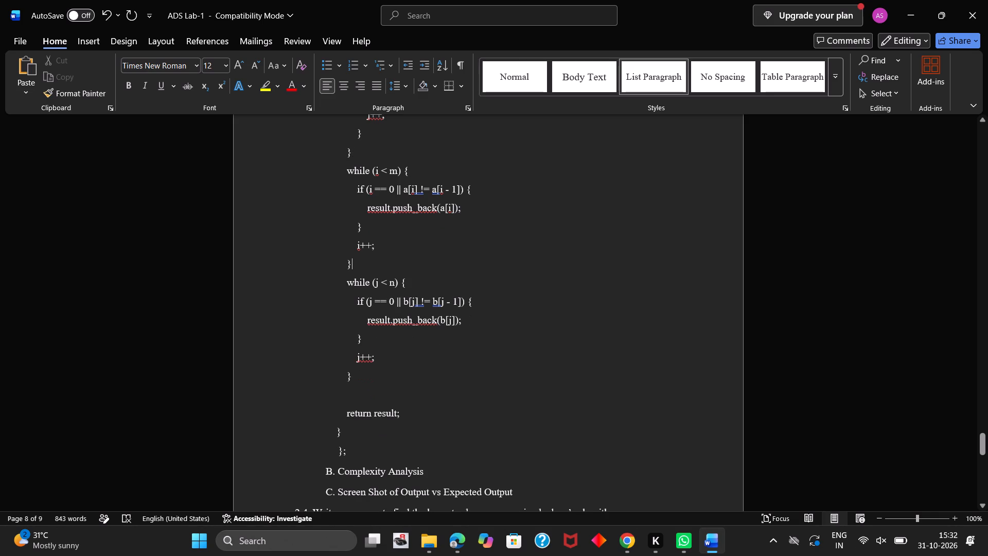
key(Delete)
Delete the blank lines before if (a[i] < b[j]), while (i < m && j < n) and class solution in the experiment 2.3 code.
scroll(361, 381, up, 1)
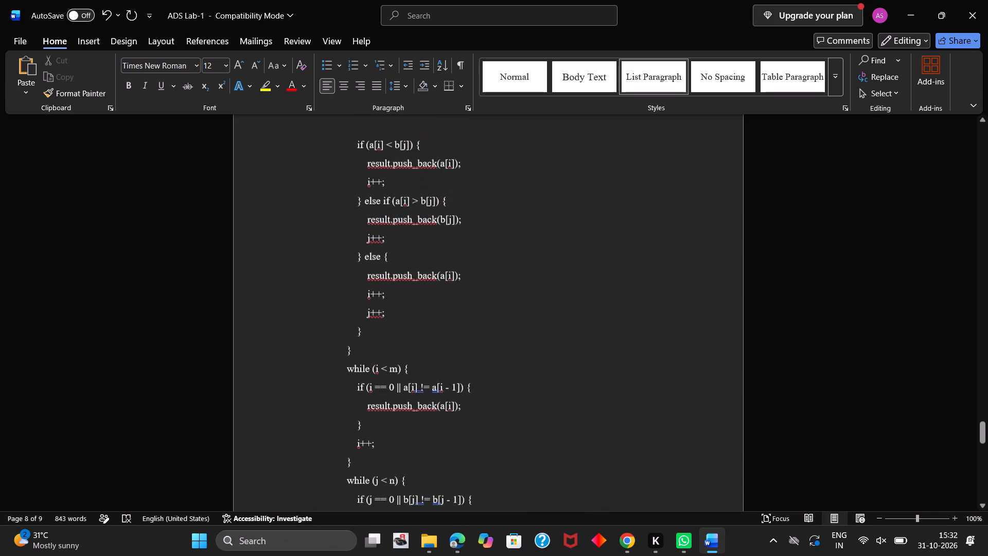
scroll(361, 381, up, 1)
scroll(370, 245, up, 2)
click(372, 222)
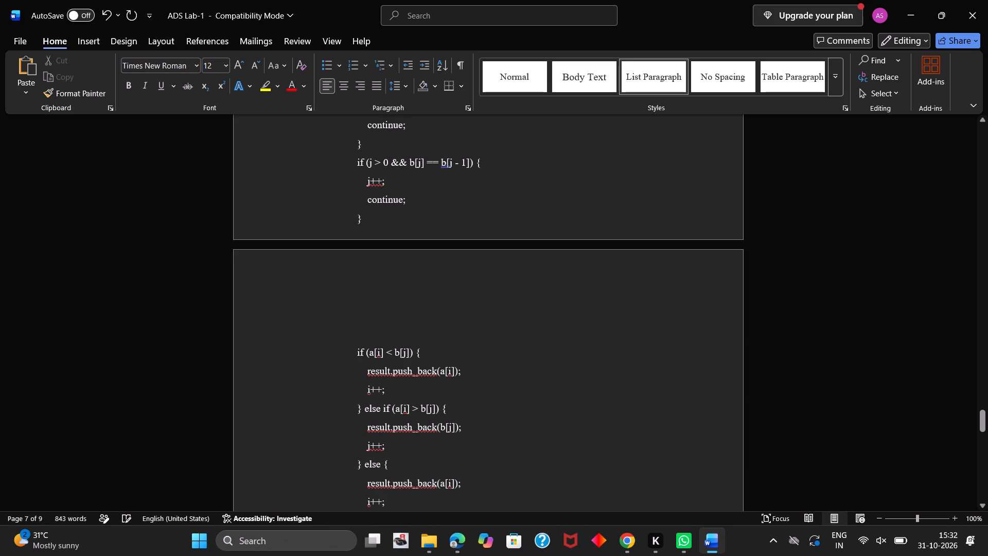
key(Delete)
key(Delete)
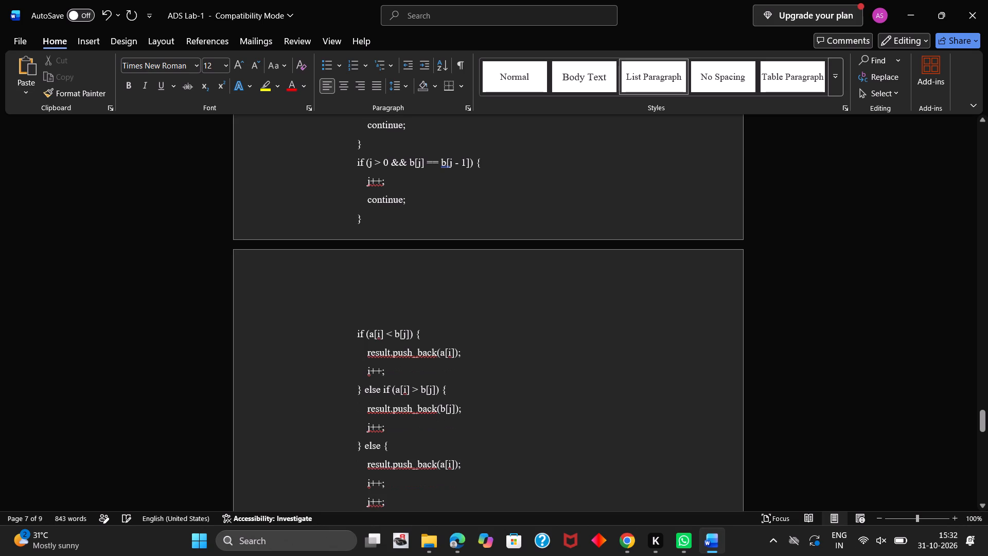
scroll(372, 222, up, 1)
click(431, 206)
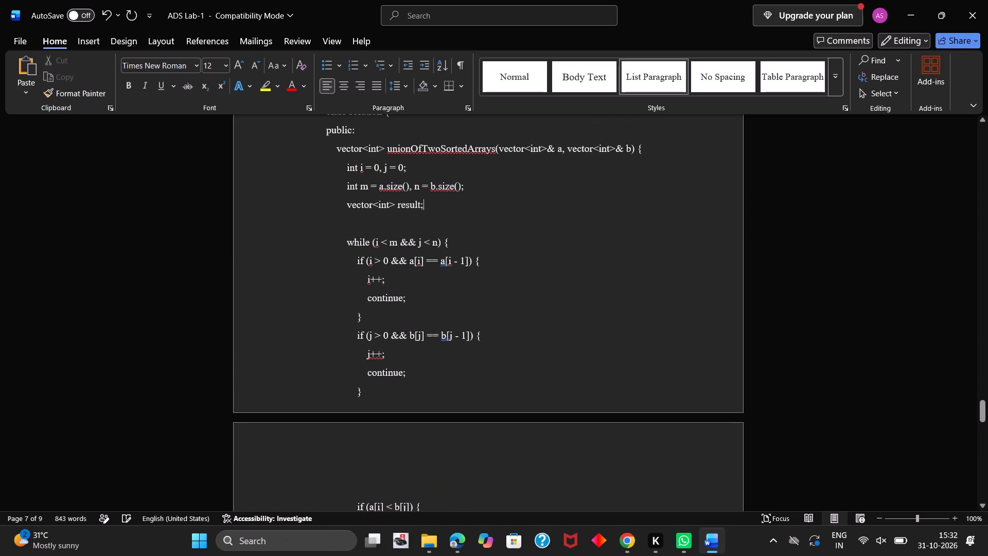
key(Delete)
scroll(431, 206, up, 2)
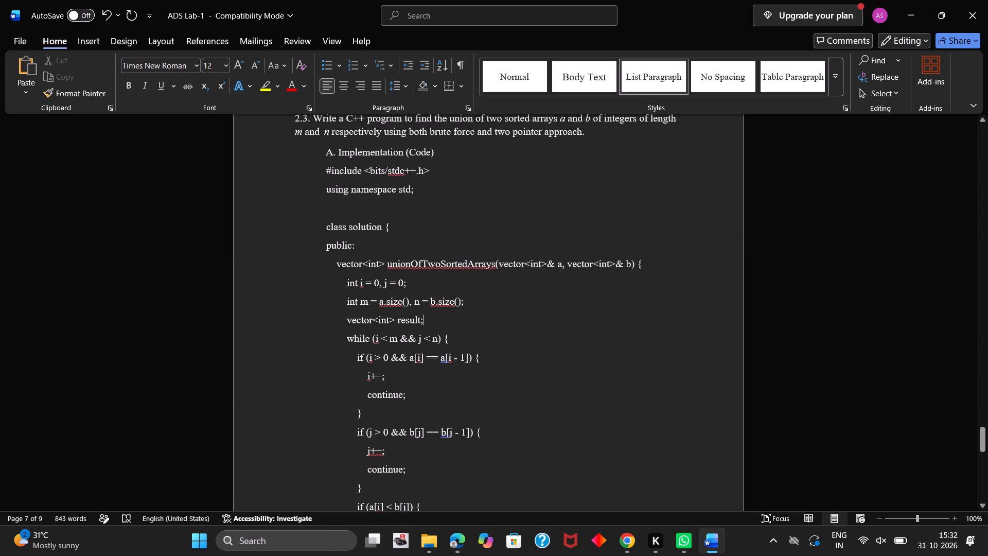
click(420, 192)
key(Delete)
Copy experiment 2.3's Complexity Analysis heading and ask Gemini in Chrome for "B. Complexity Analysis of this question" on the union problem.
scroll(420, 192, down, 5)
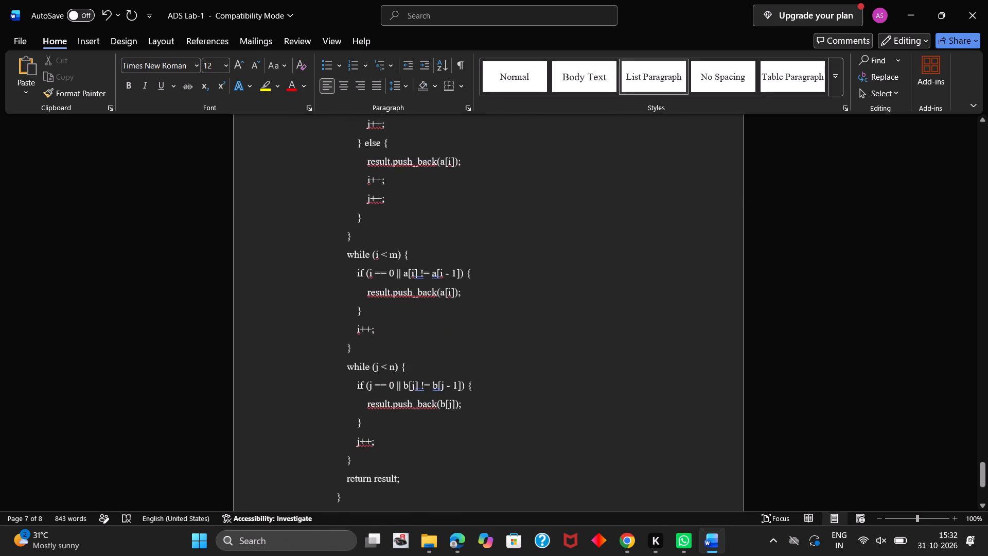
scroll(420, 192, down, 4)
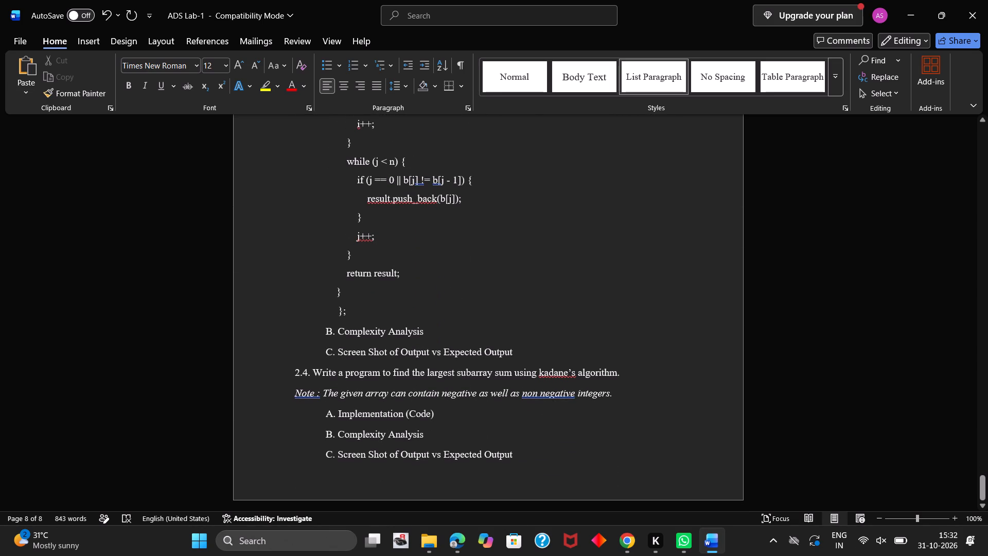
drag(426, 331, 319, 336)
key(ctrl+c)
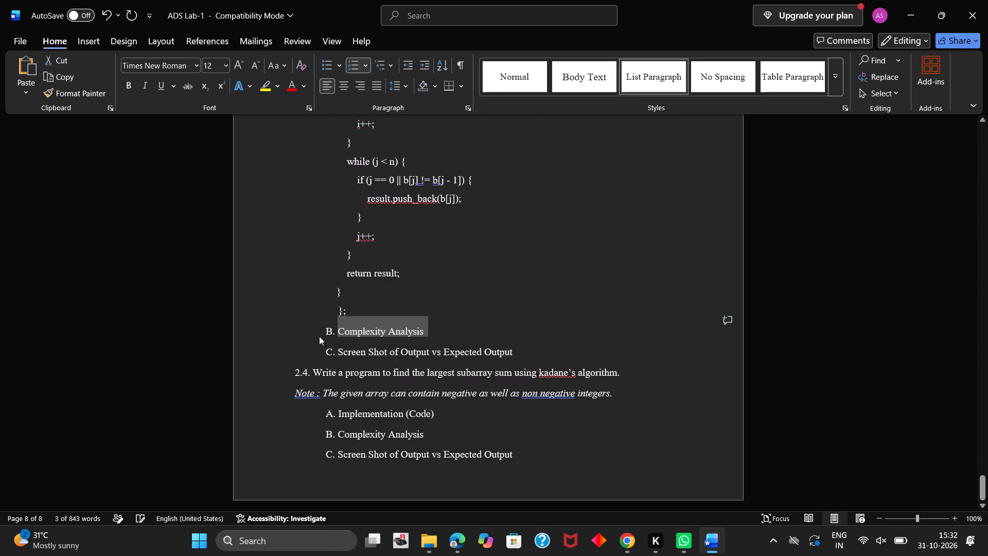
key(alt+Tab)
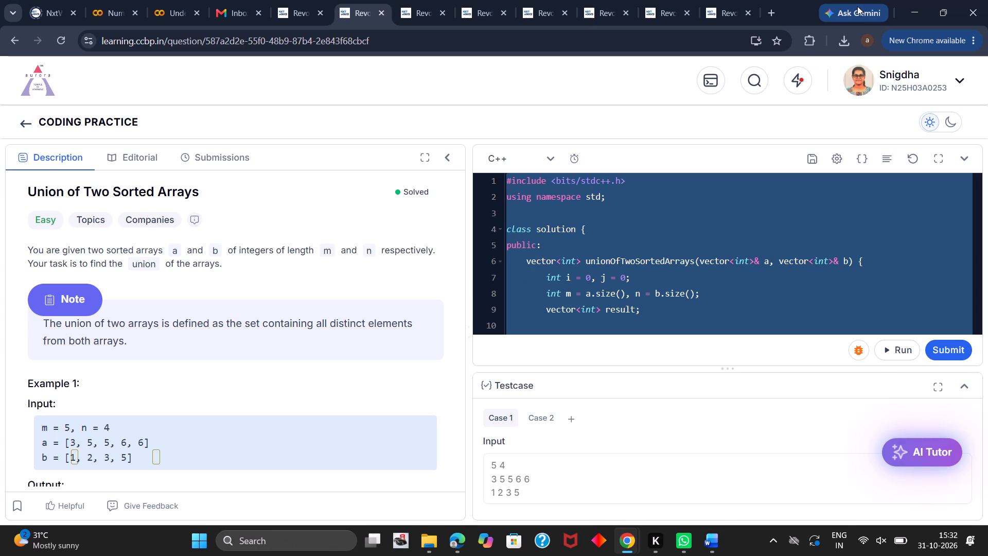
click(858, 8)
click(869, 499)
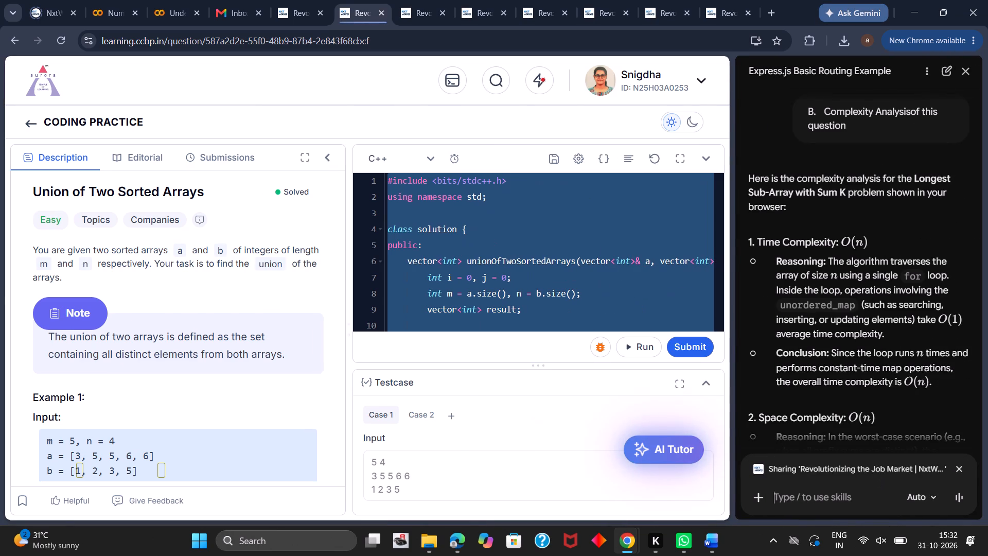
key(ctrl+v)
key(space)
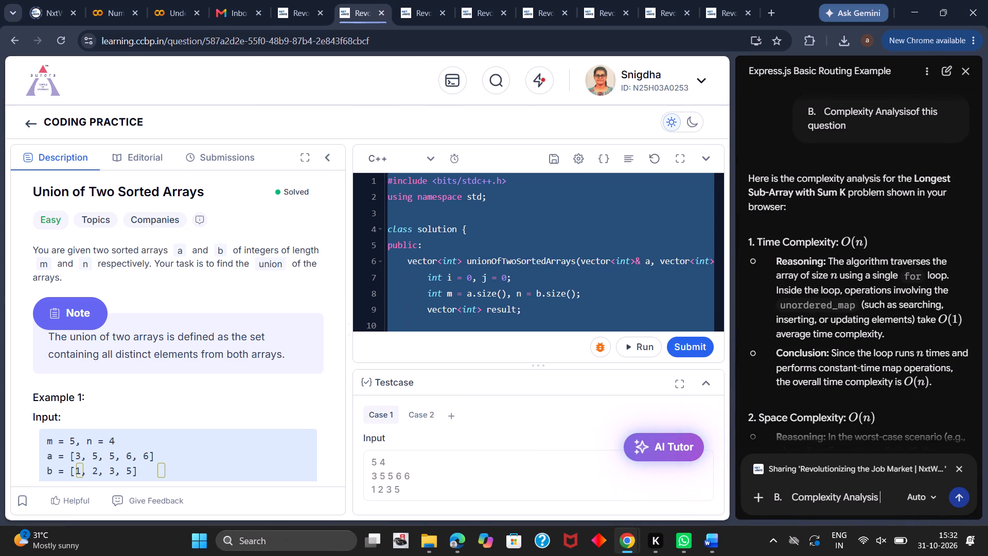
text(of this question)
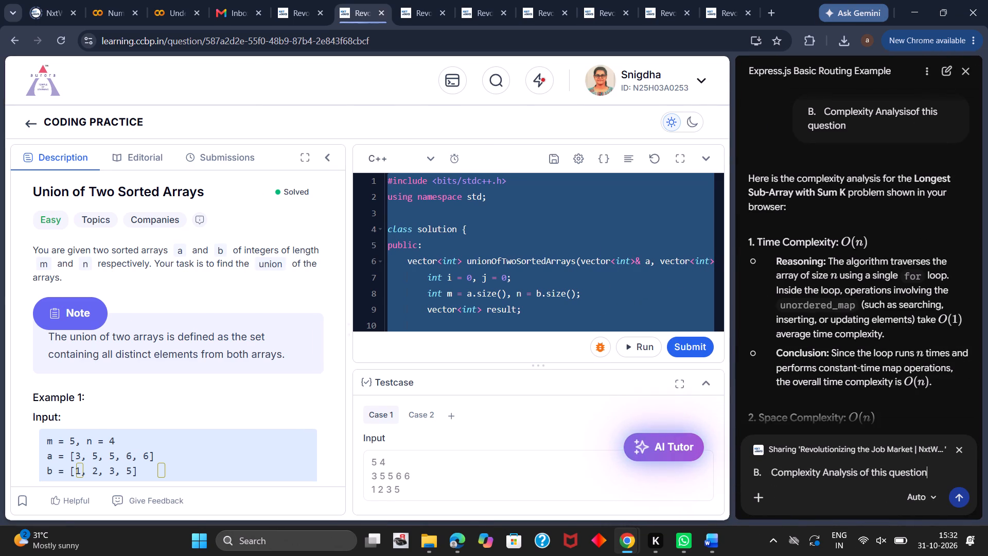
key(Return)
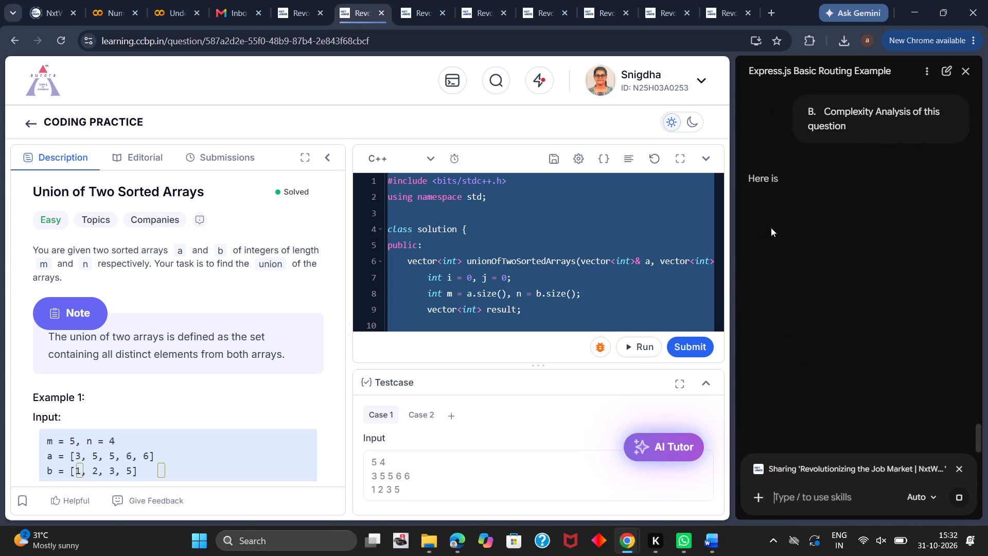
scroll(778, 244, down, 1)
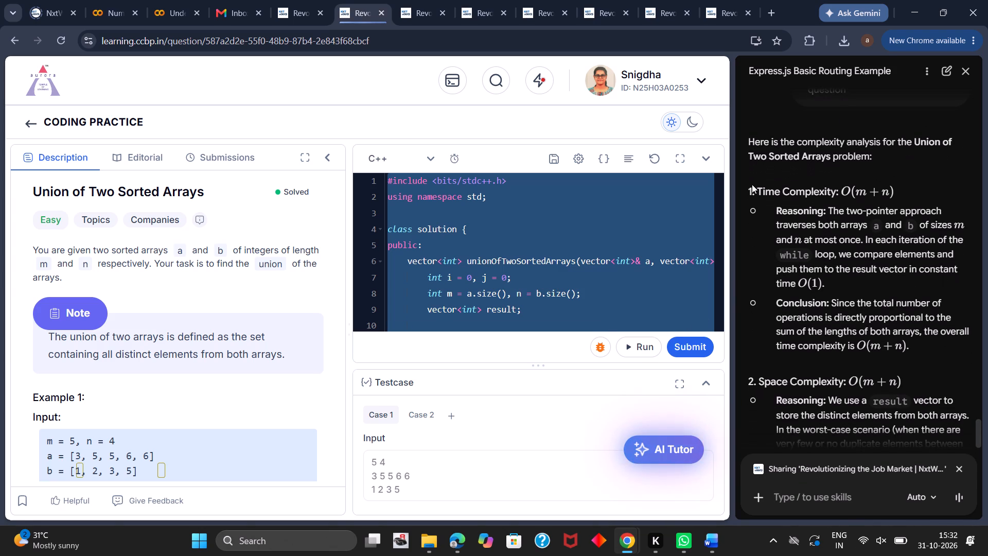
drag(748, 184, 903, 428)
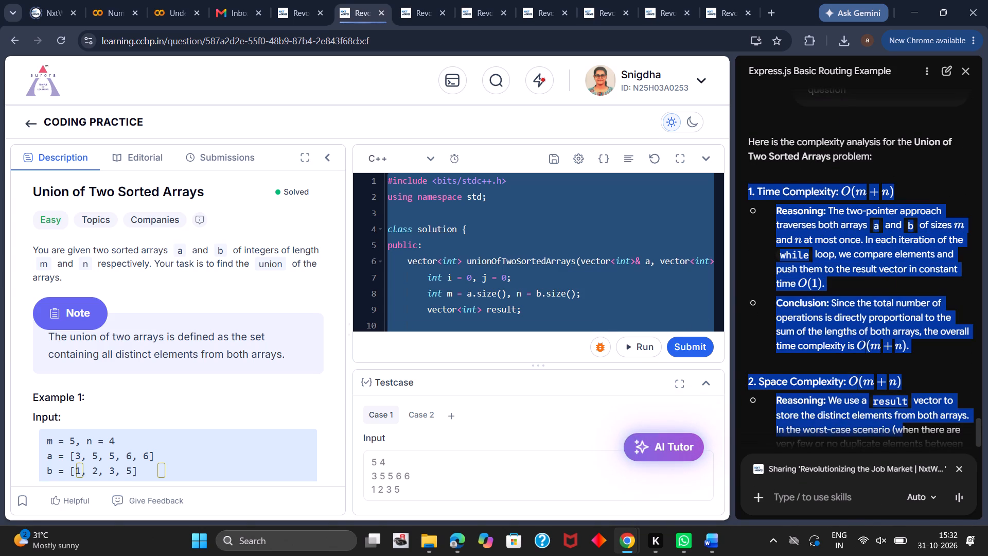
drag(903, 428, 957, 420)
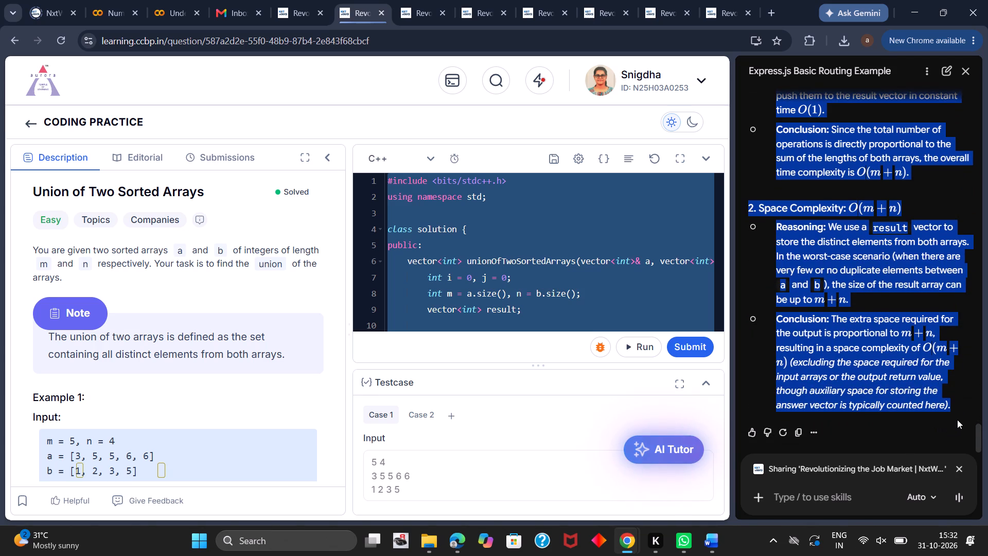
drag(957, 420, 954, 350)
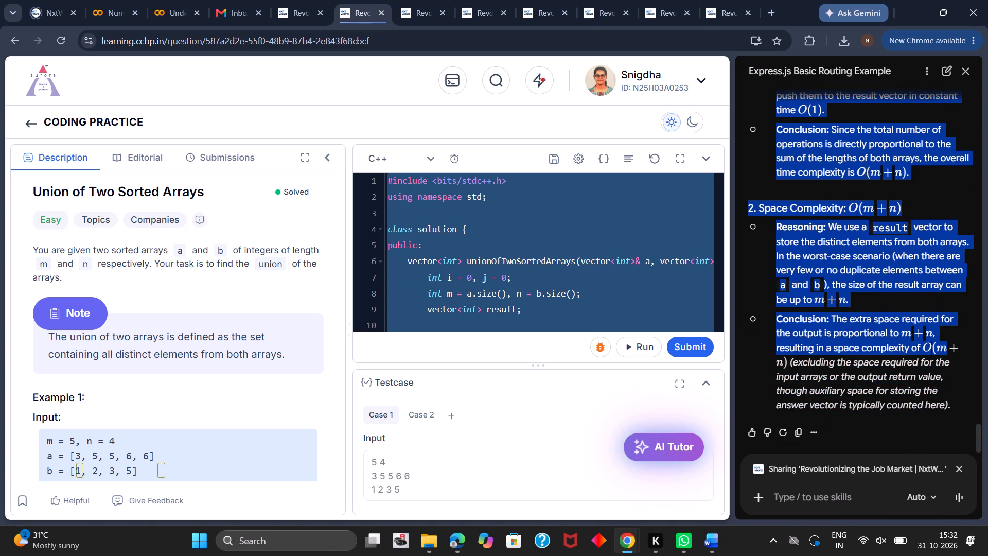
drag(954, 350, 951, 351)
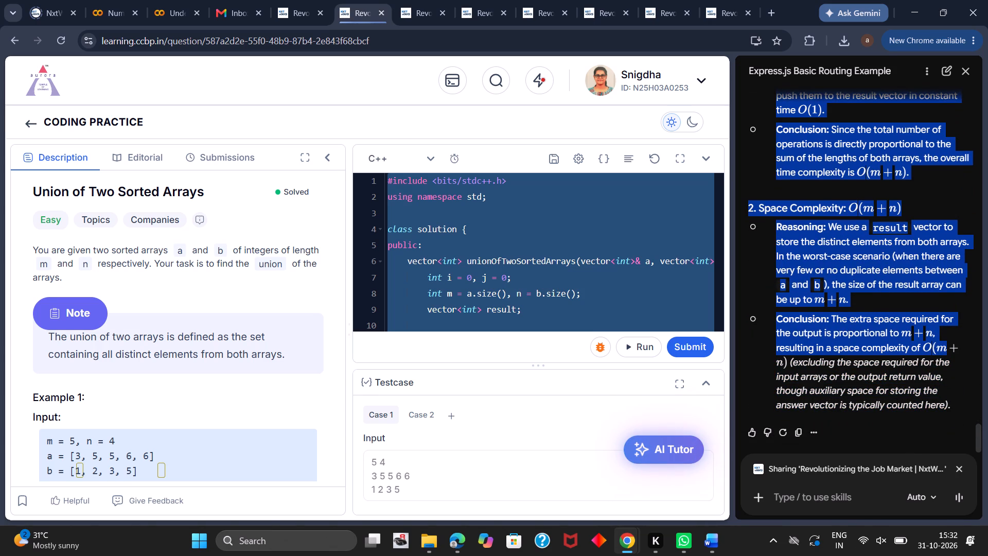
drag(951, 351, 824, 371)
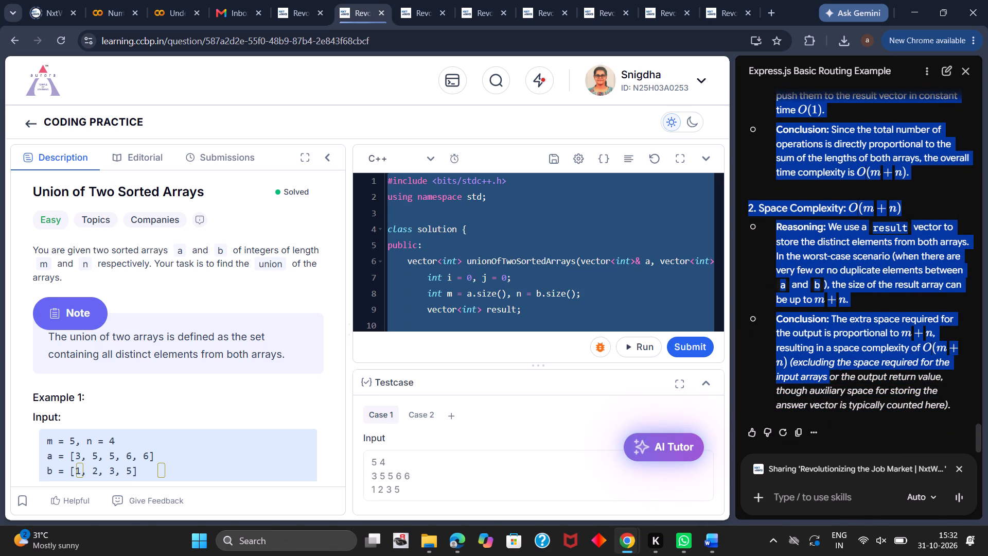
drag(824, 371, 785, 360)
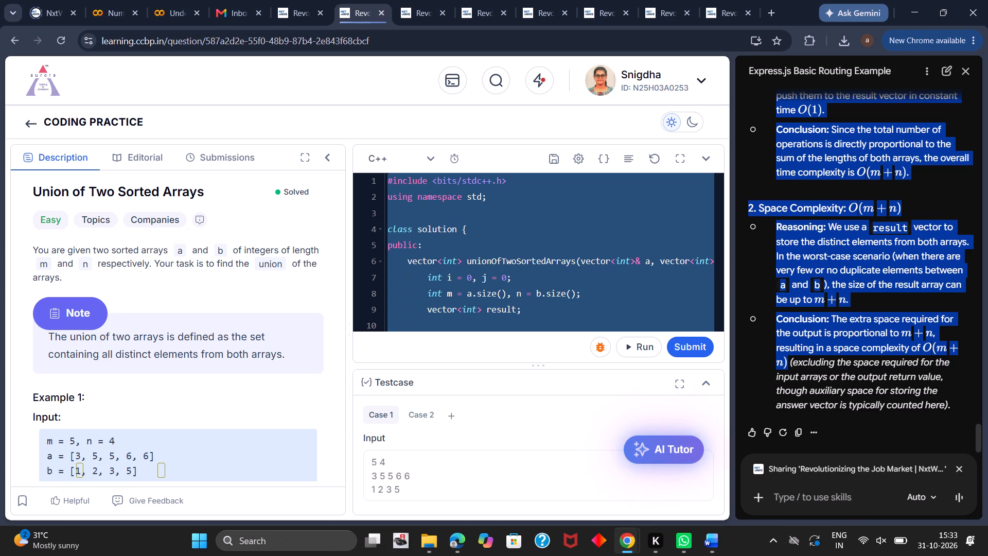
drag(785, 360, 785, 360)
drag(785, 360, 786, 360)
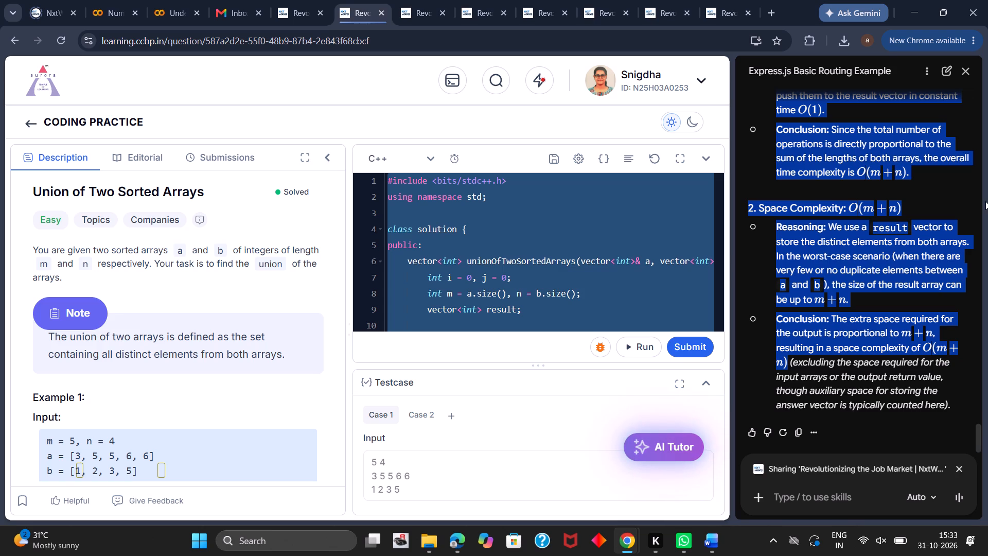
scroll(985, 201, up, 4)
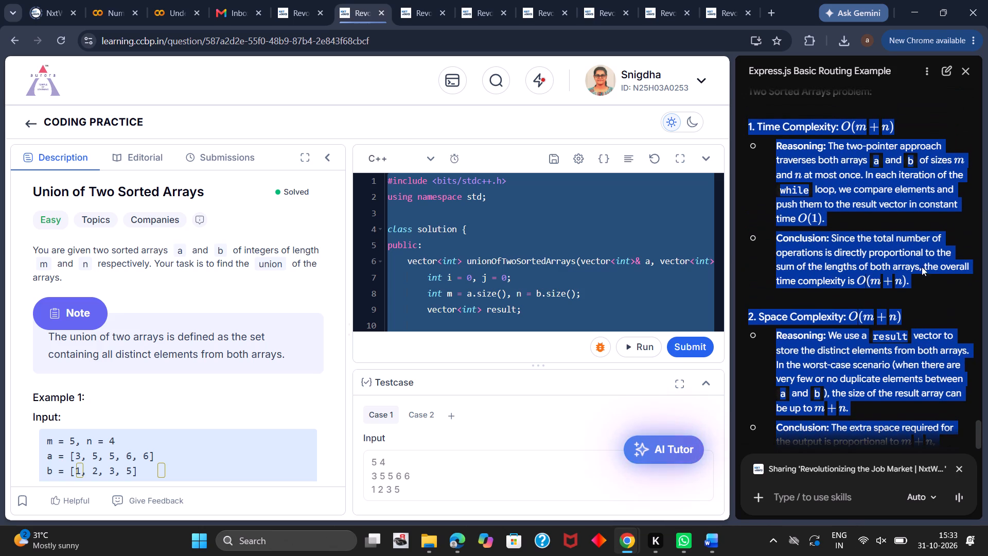
Send Gemini the follow-up "give me like O(1) or O(n)" about the union problem's complexity.
click(844, 493)
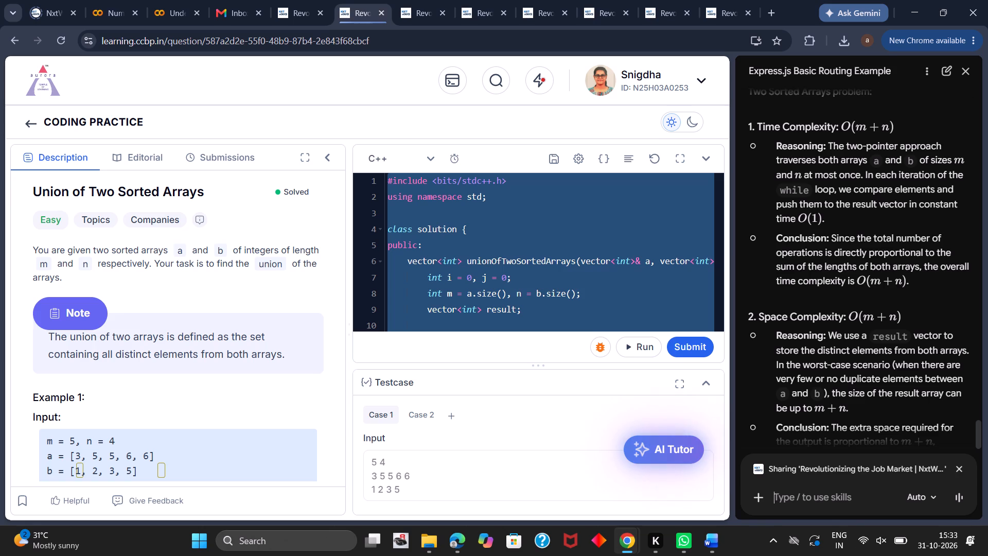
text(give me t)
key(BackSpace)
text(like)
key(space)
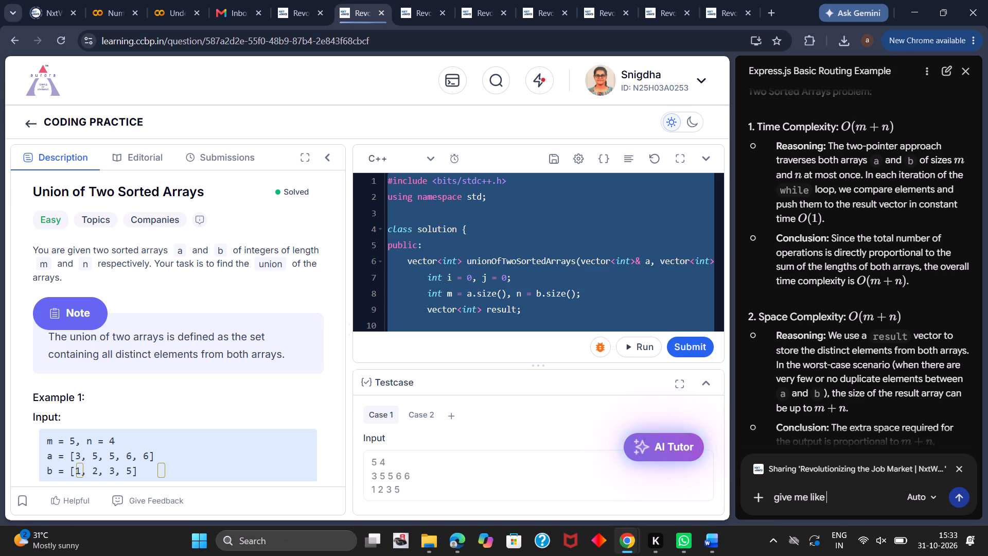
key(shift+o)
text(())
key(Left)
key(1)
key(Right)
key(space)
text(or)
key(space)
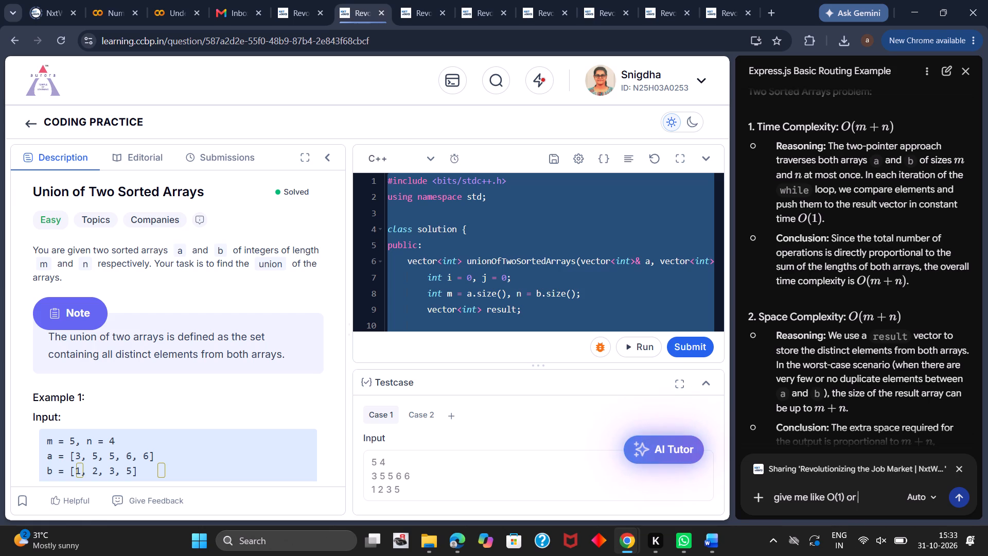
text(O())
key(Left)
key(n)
click(957, 496)
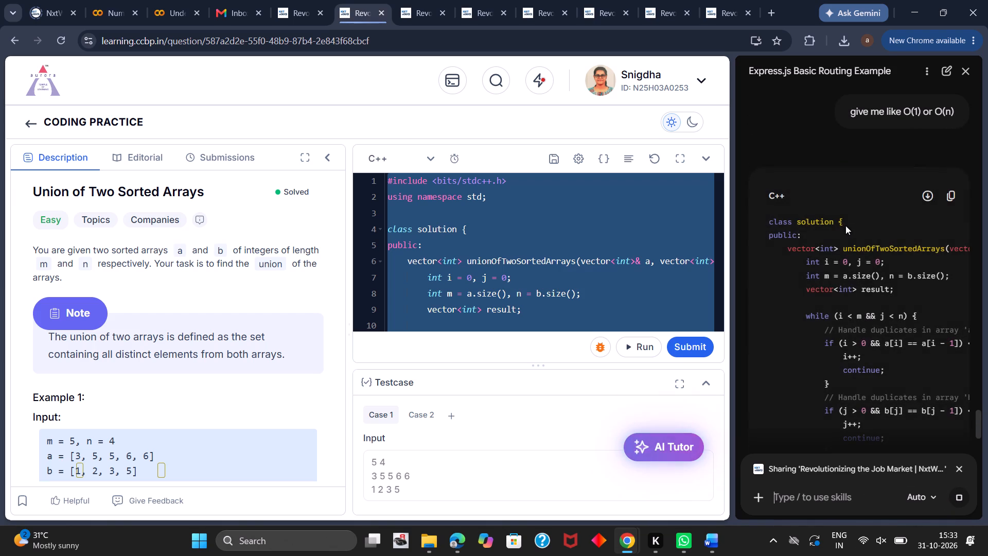
Copy the earlier request "B. Complexity Analysis of this question" from the Gemini chat and paste it as a new prompt.
scroll(847, 228, down, 6)
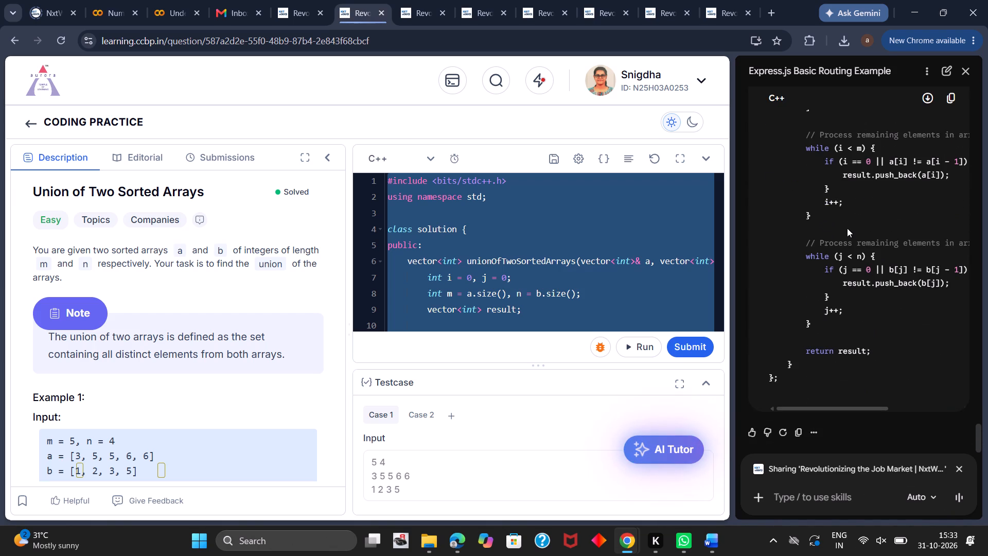
scroll(847, 228, down, 2)
scroll(847, 228, up, 6)
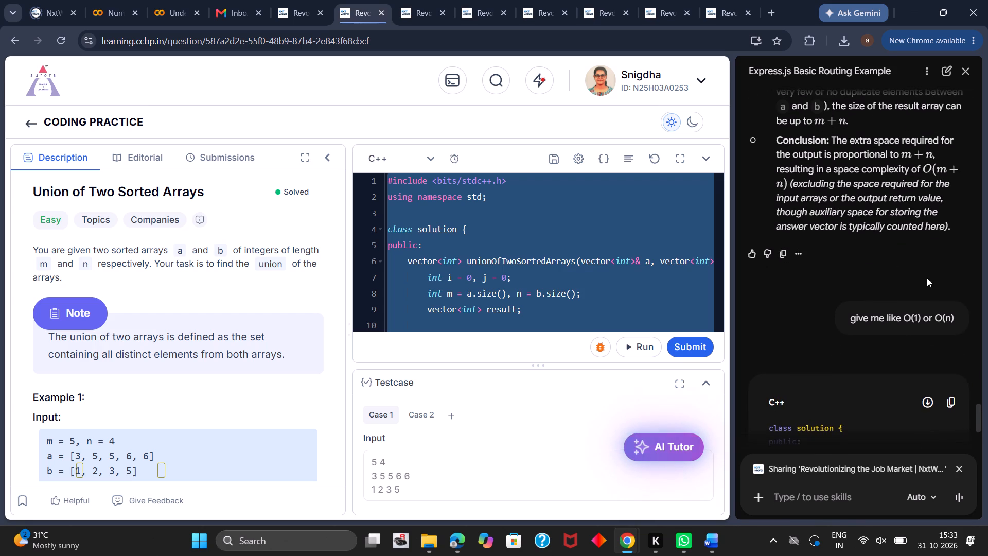
scroll(927, 277, up, 2)
scroll(939, 193, up, 2)
scroll(950, 134, up, 1)
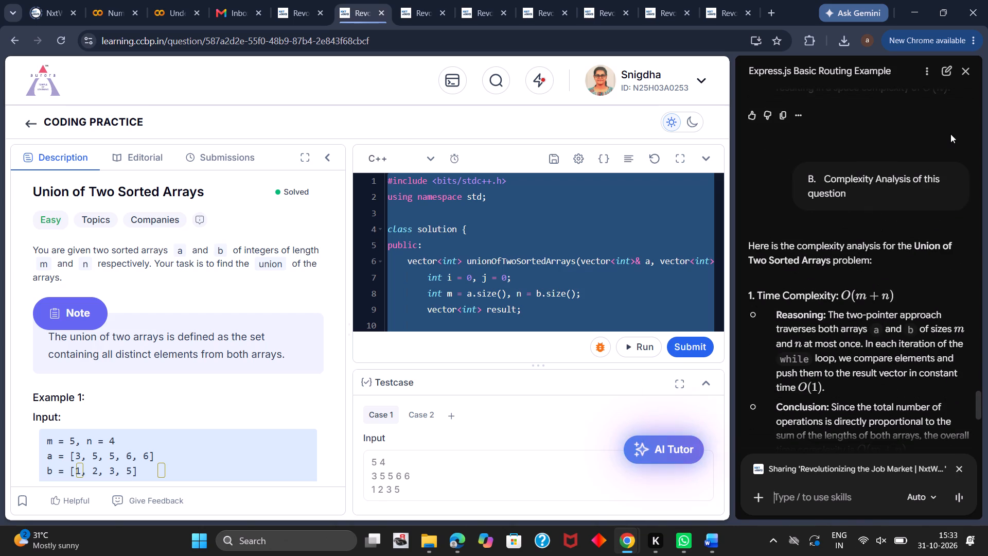
click(934, 184)
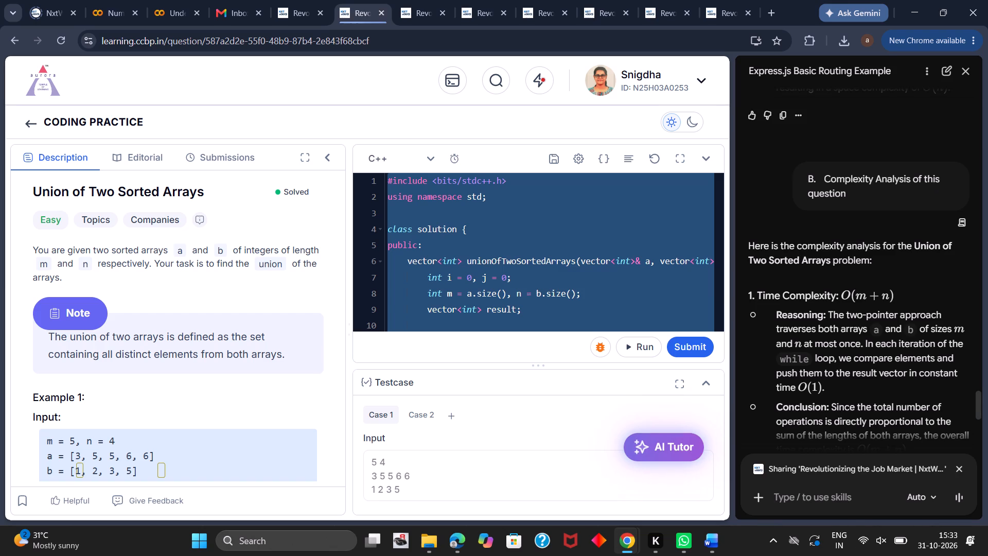
drag(857, 195, 810, 175)
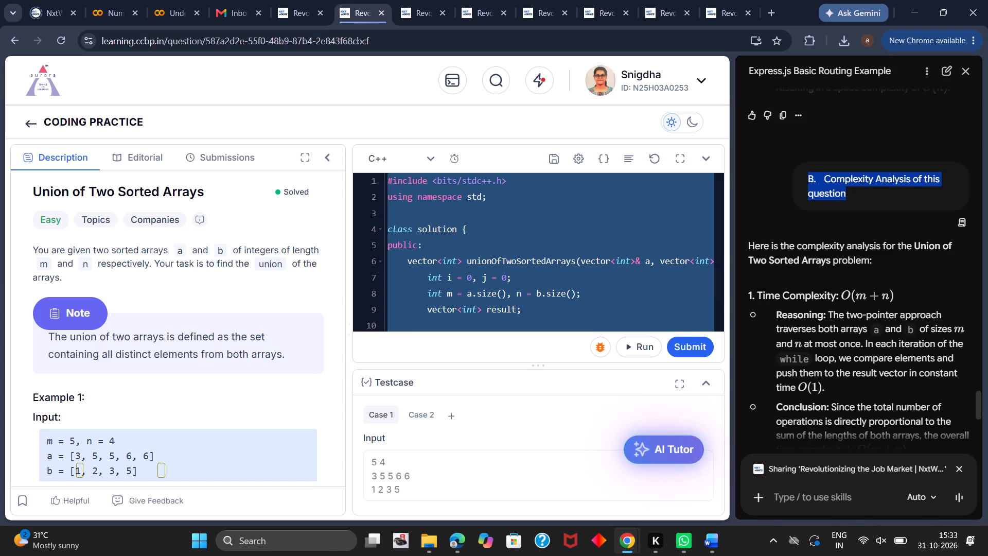
key(ctrl+c)
click(833, 504)
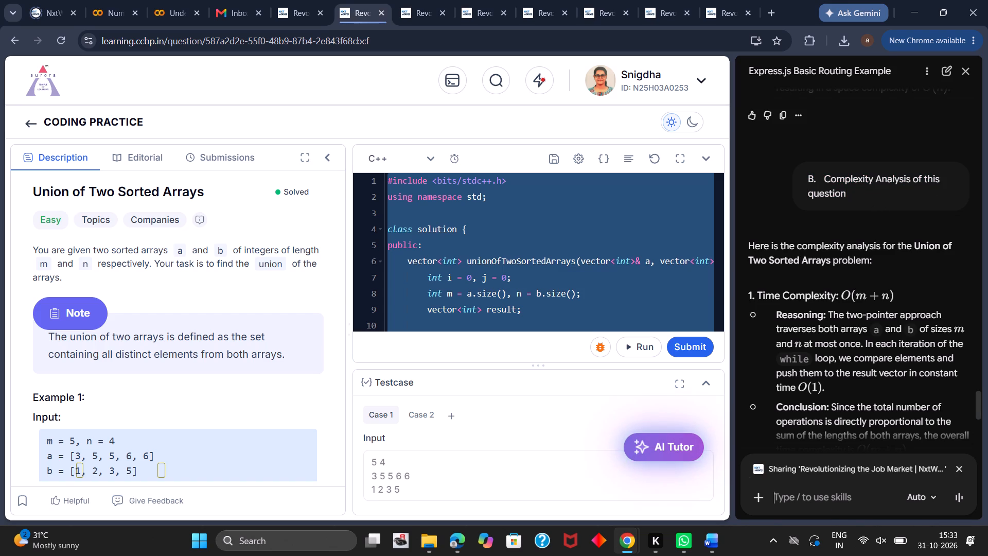
key(ctrl+v)
scroll(857, 377, down, 3)
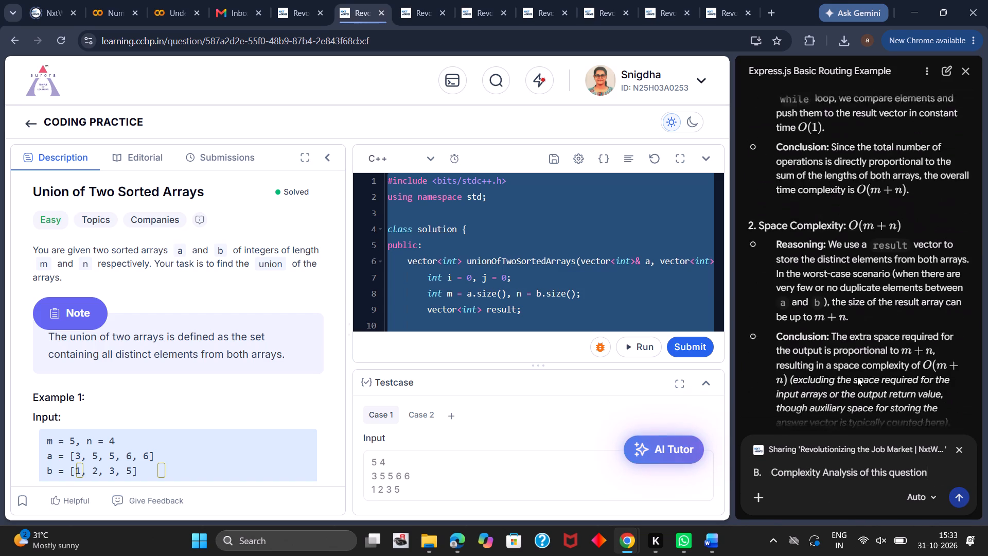
scroll(857, 377, down, 2)
drag(957, 332, 884, 346)
key(ctrl+v)
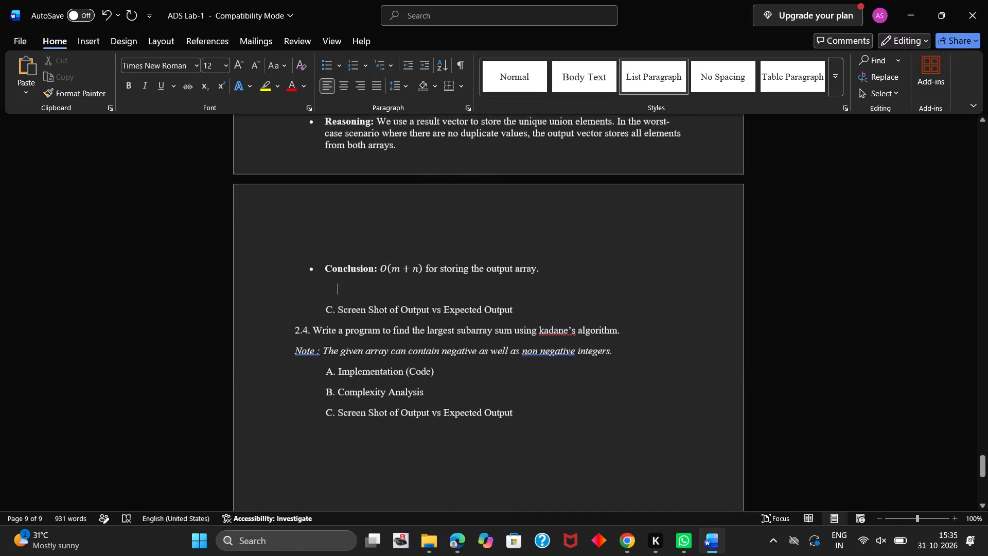
click(526, 307)
key(Return)
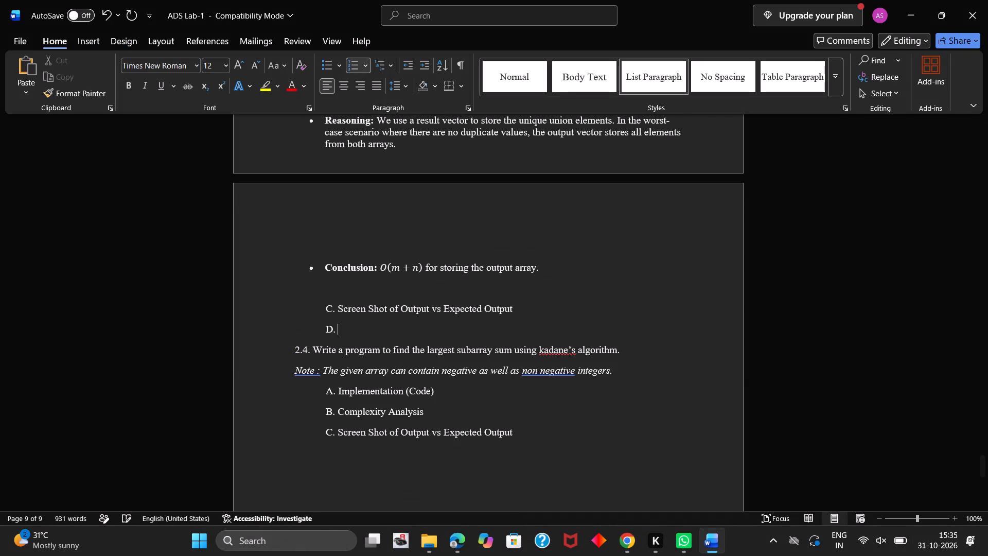
key(BackSpace)
key(ctrl+v)
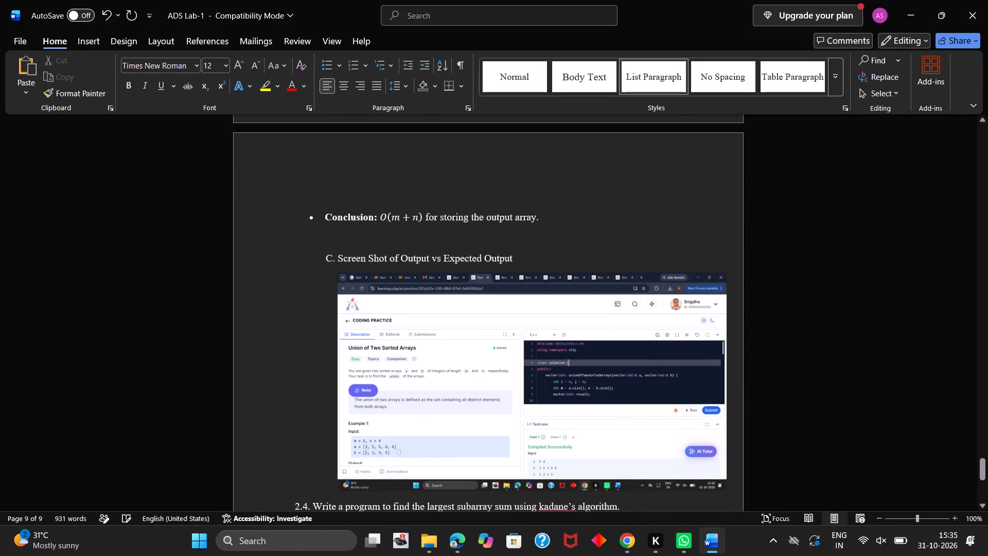
Capture the full screen showing the union test case's Your Output and Expected values, and paste it after the first screenshot in Word.
key(alt+Tab)
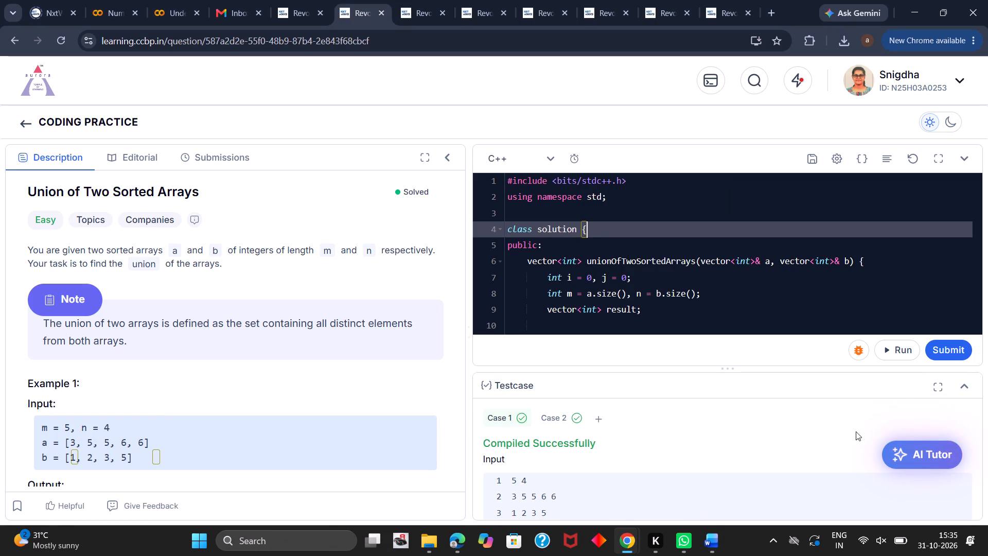
scroll(847, 441, down, 3)
scroll(740, 227, down, 2)
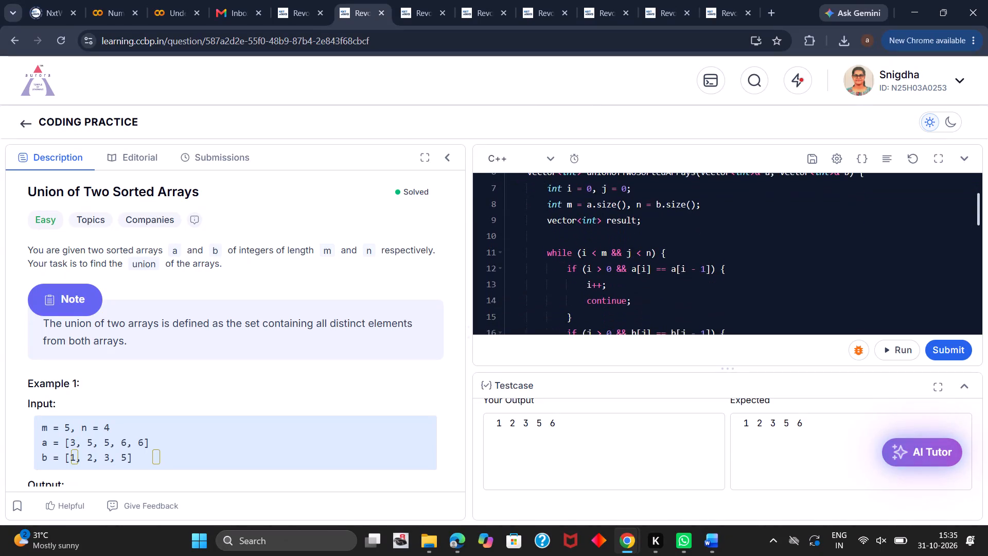
scroll(740, 227, down, 5)
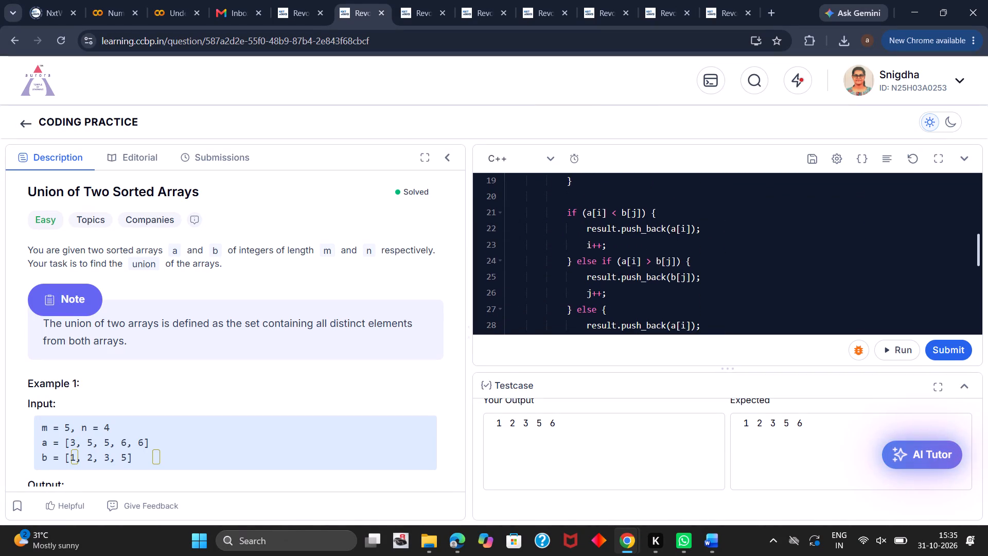
scroll(740, 227, down, 3)
scroll(740, 227, up, 2)
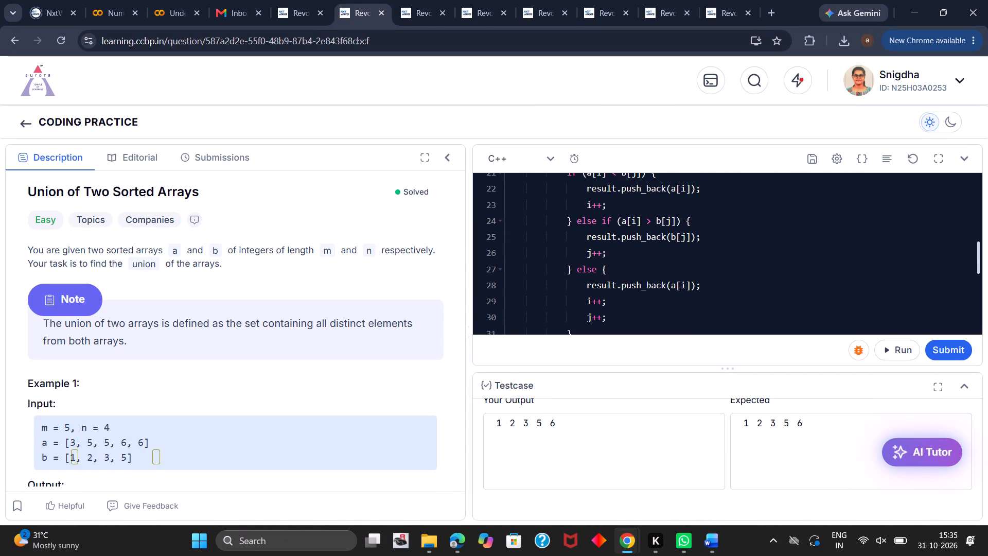
scroll(740, 227, up, 1)
scroll(726, 282, up, 1)
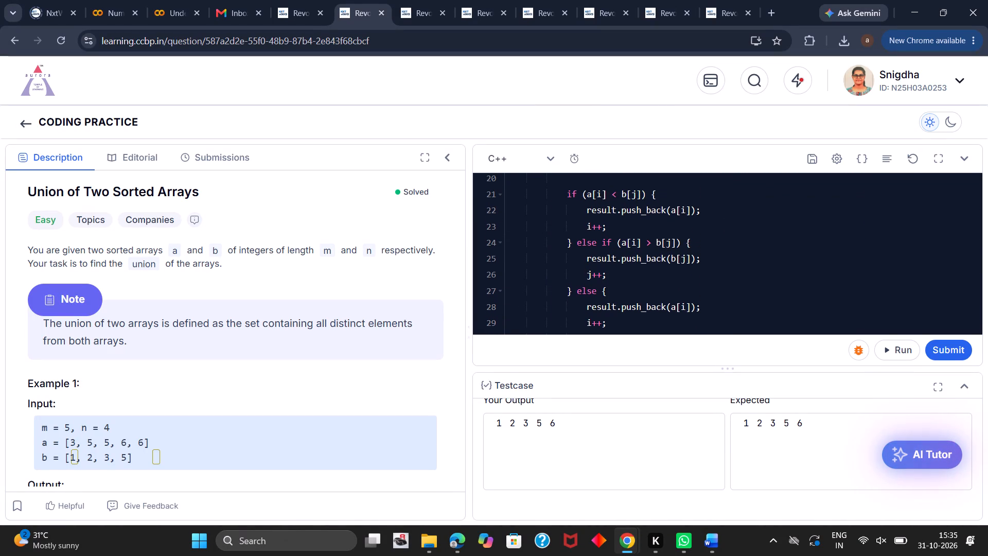
scroll(729, 437, up, 1)
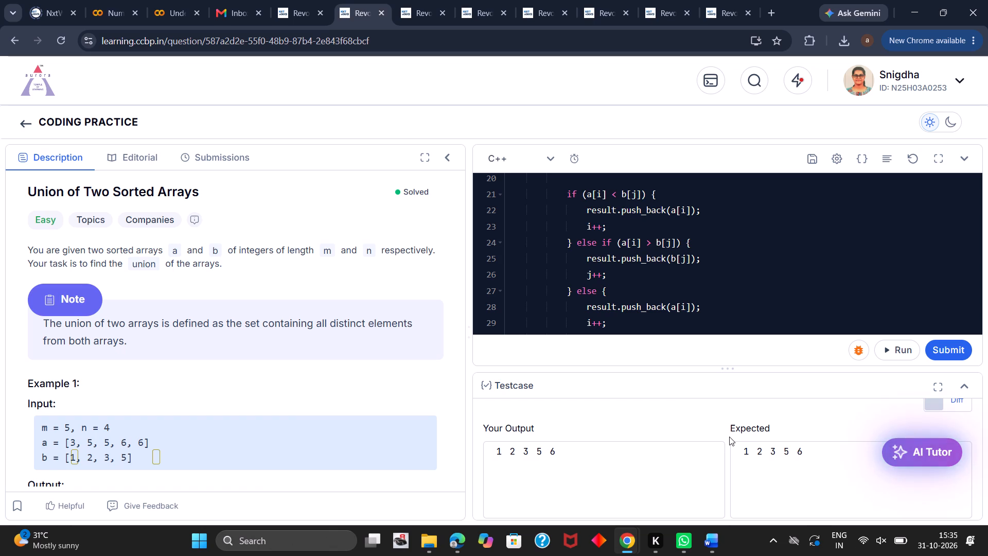
key(Print)
drag(0, 0, 987, 555)
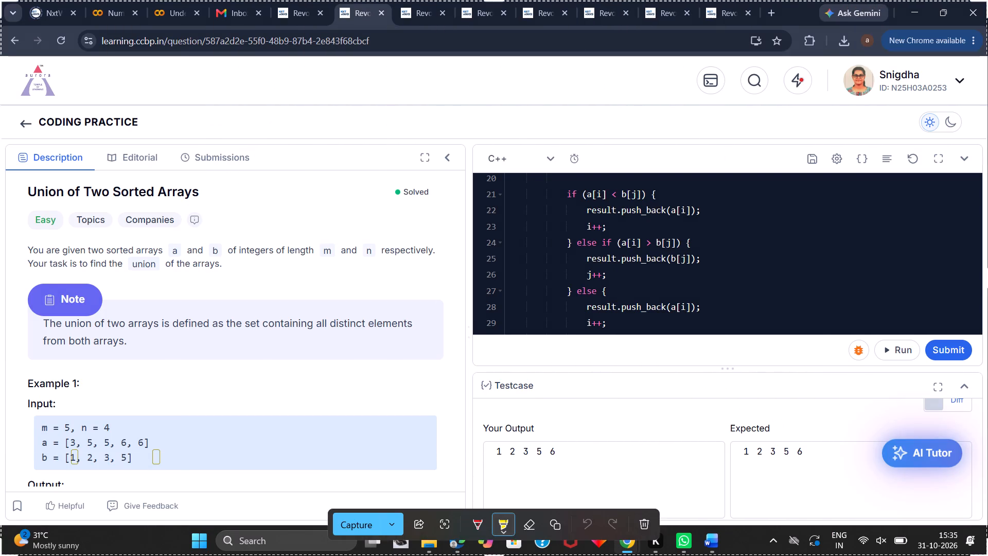
key(ctrl+c)
key(alt+Tab)
key(ctrl+v)
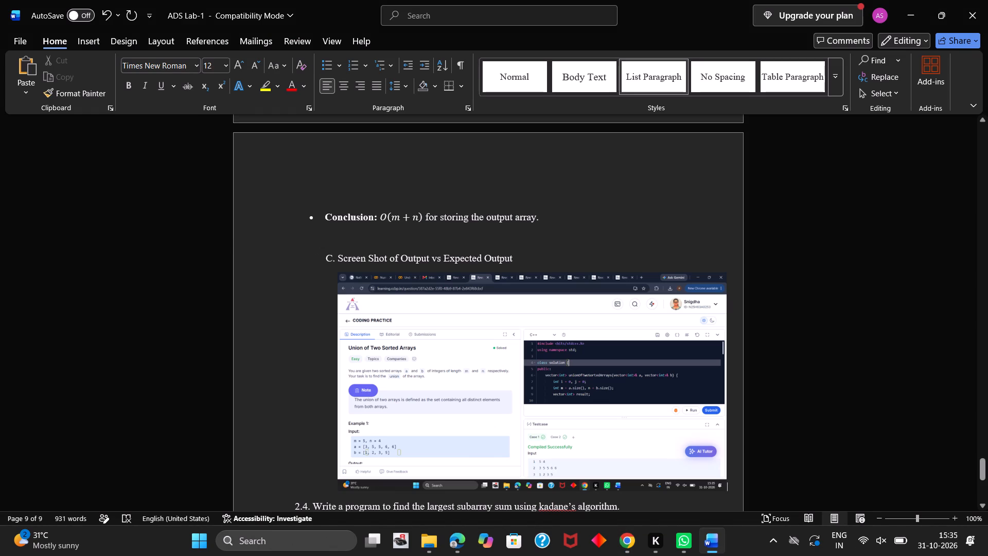
Insert six blank lines after the second union screenshot to move experiment 2.4 onto a new page.
scroll(644, 395, down, 2)
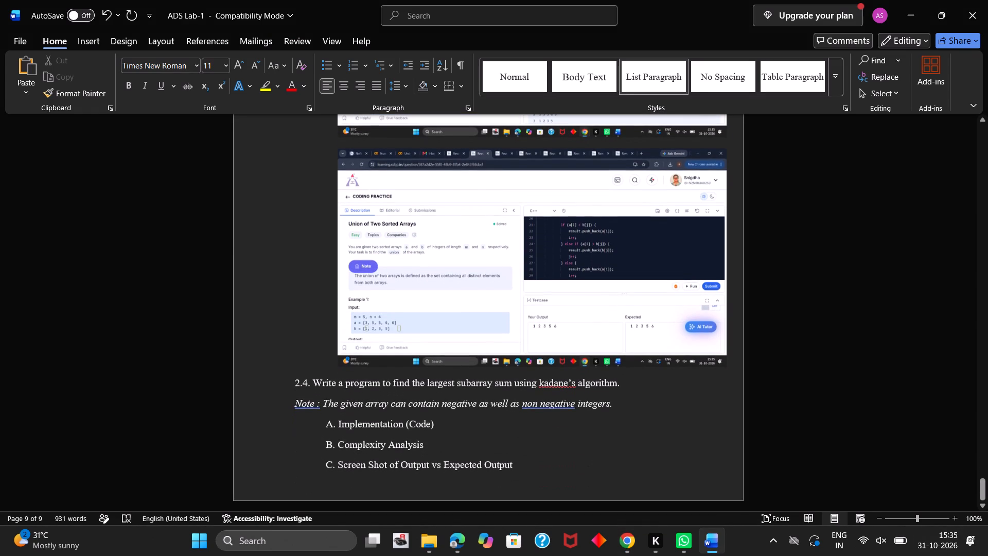
key(Return)
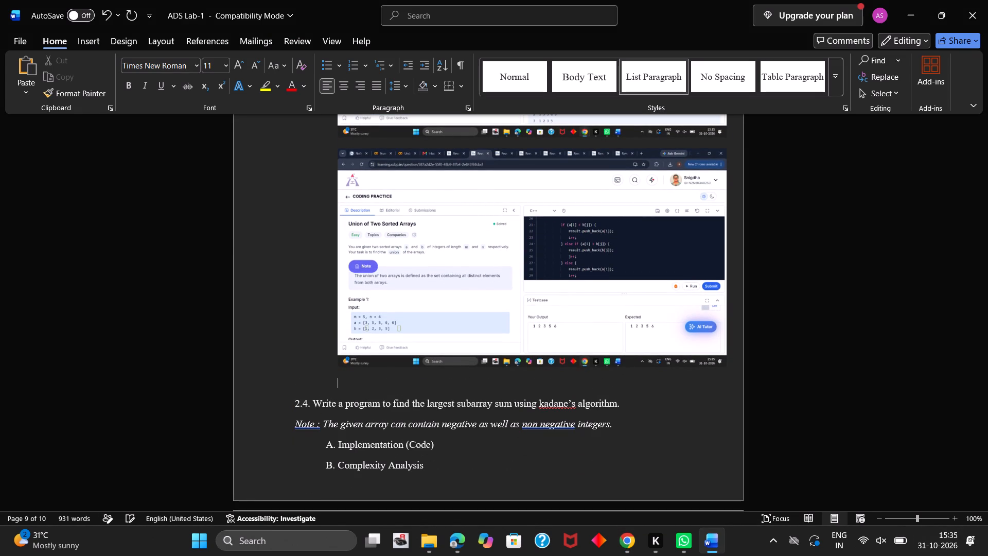
key(Return)
key(Return)
key(Return)
key(Return)
key(Return)
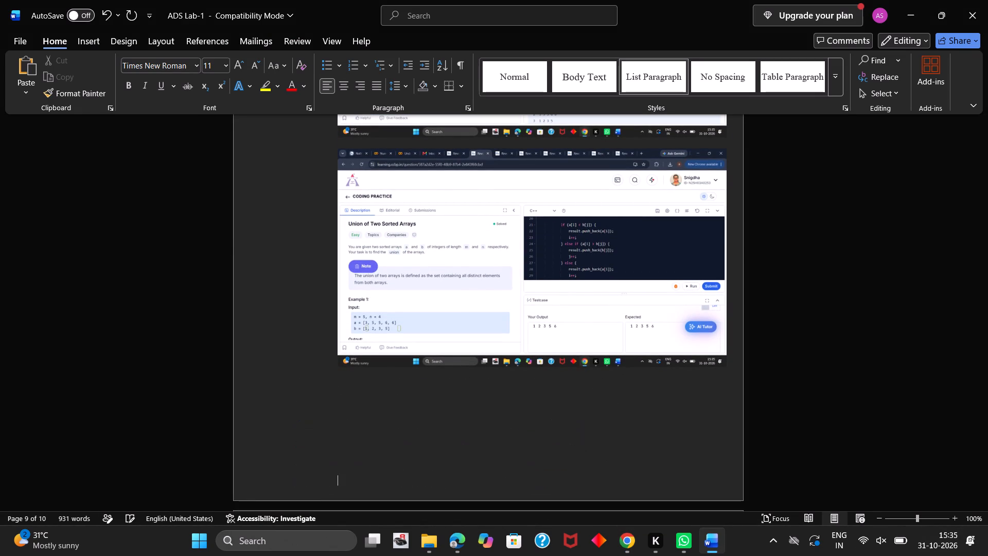
Add an unlettered blank line under "A. Implementation (Code)" of experiment 2.4 on Kadane's algorithm.
scroll(644, 395, down, 4)
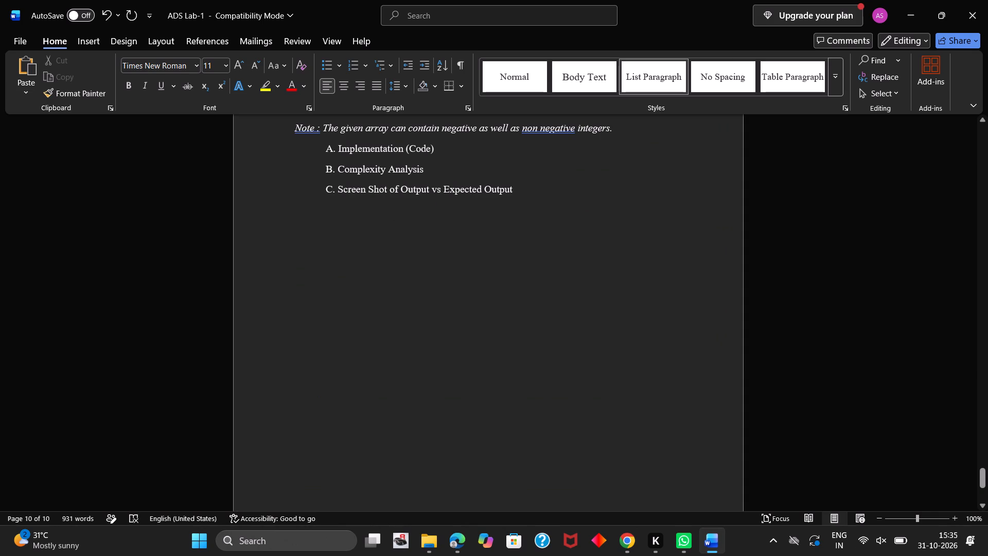
click(451, 149)
key(Return)
scroll(451, 149, up, 1)
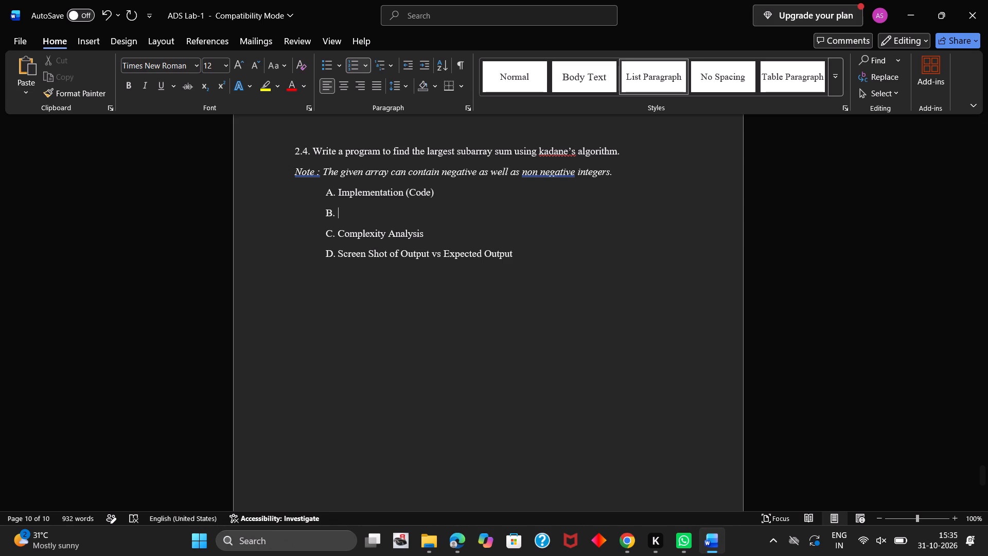
key(BackSpace)
In Chrome, open the "Largest Subarray With Zero Sum" problem from the Prefix Sum section's Coding Practice.
key(alt+Tab)
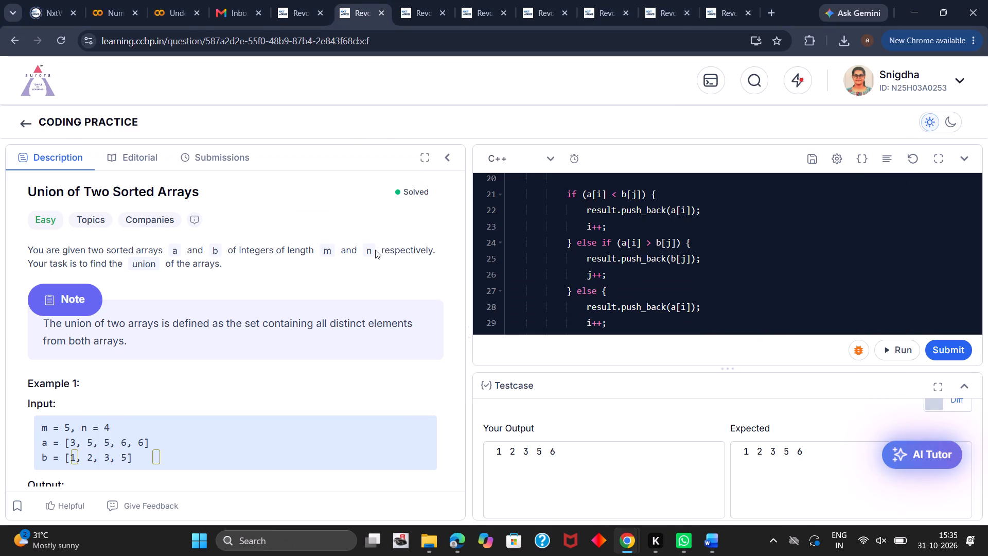
scroll(375, 250, right, 8)
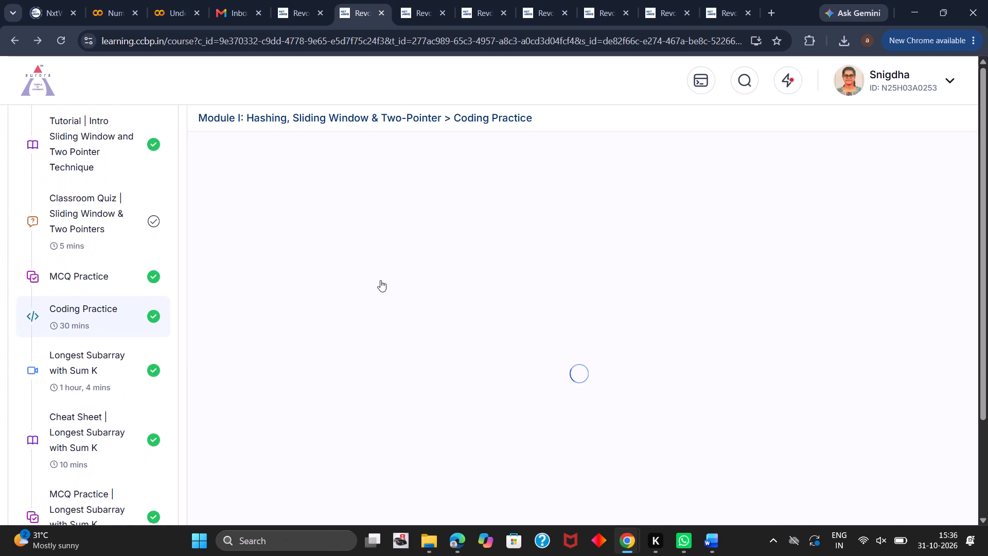
scroll(383, 302, down, 3)
scroll(388, 433, up, 1)
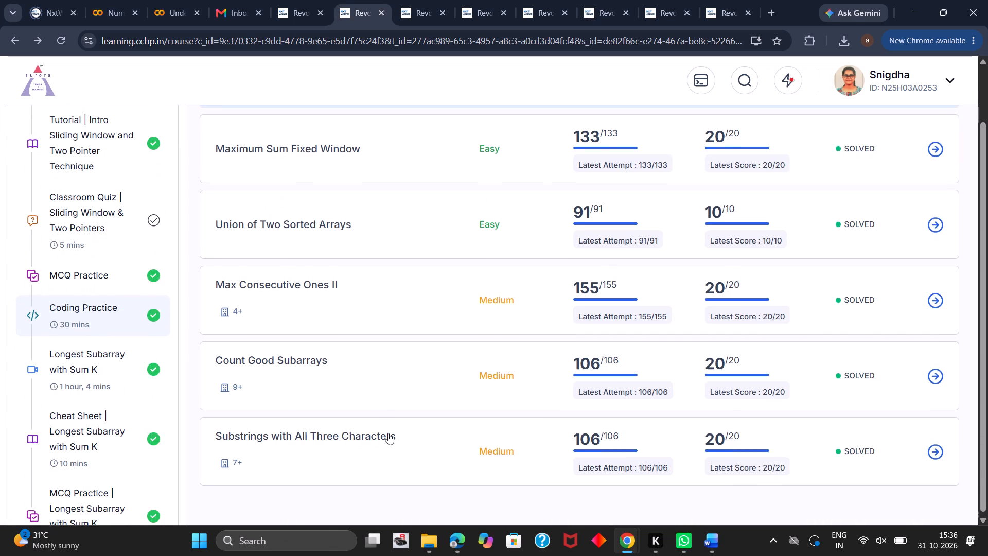
scroll(388, 433, up, 2)
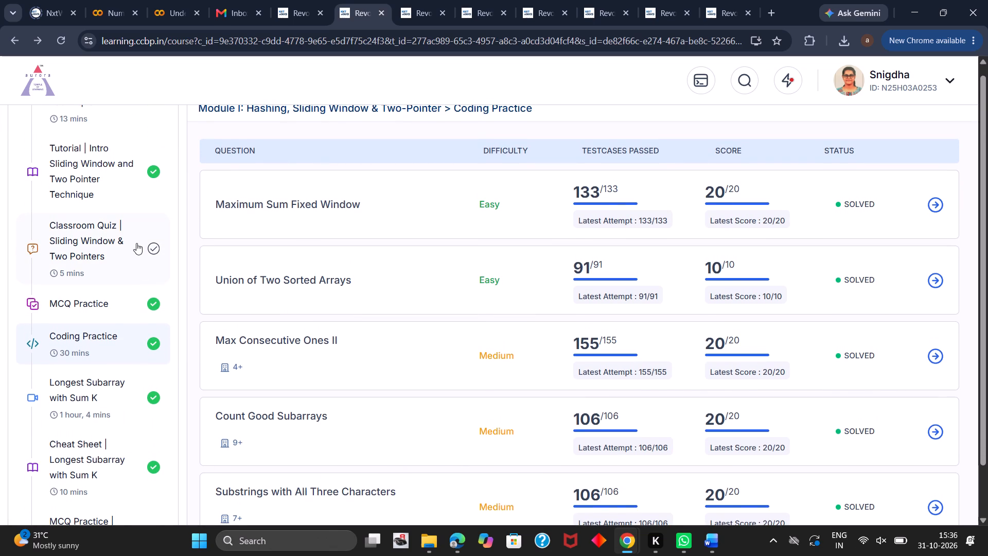
scroll(136, 243, up, 1)
scroll(136, 191, up, 1)
click(136, 213)
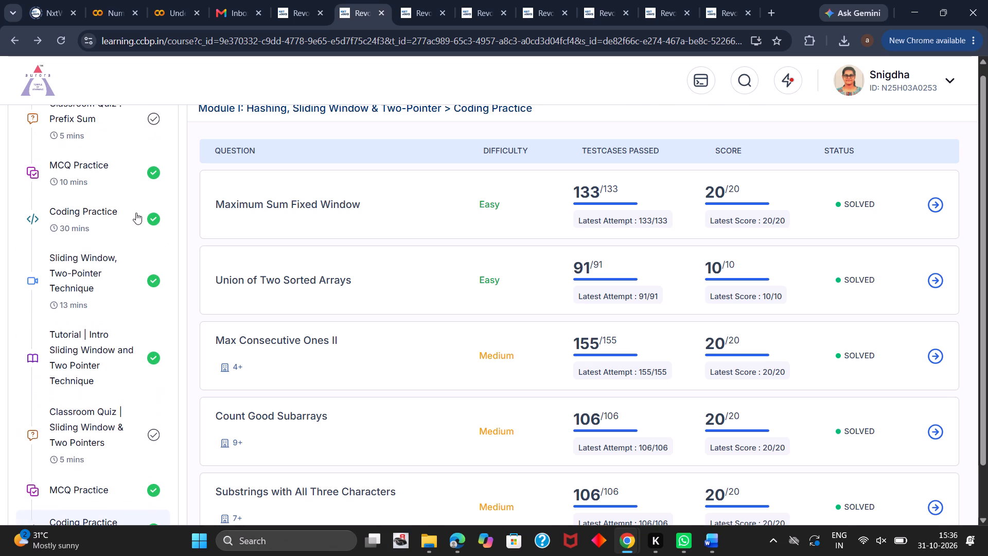
scroll(317, 341, down, 4)
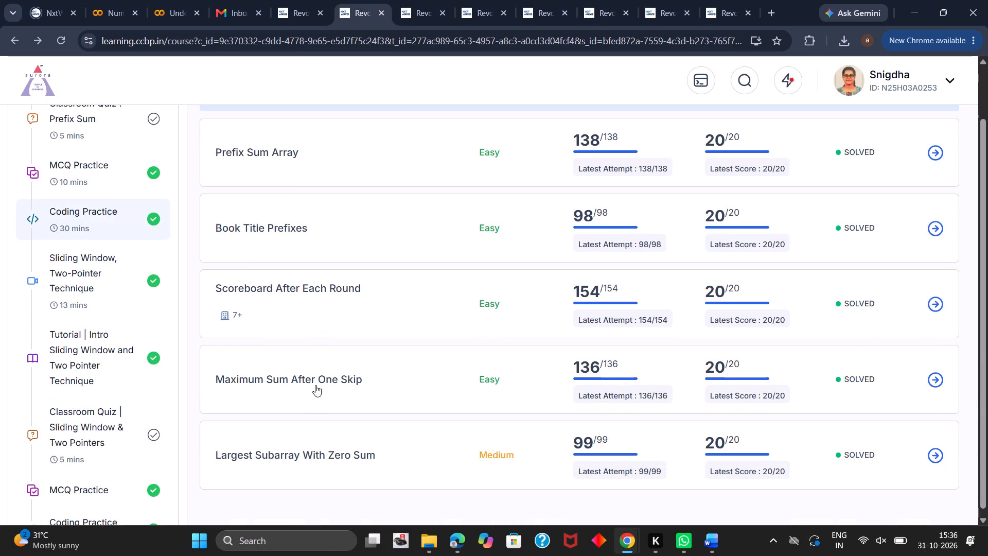
click(341, 458)
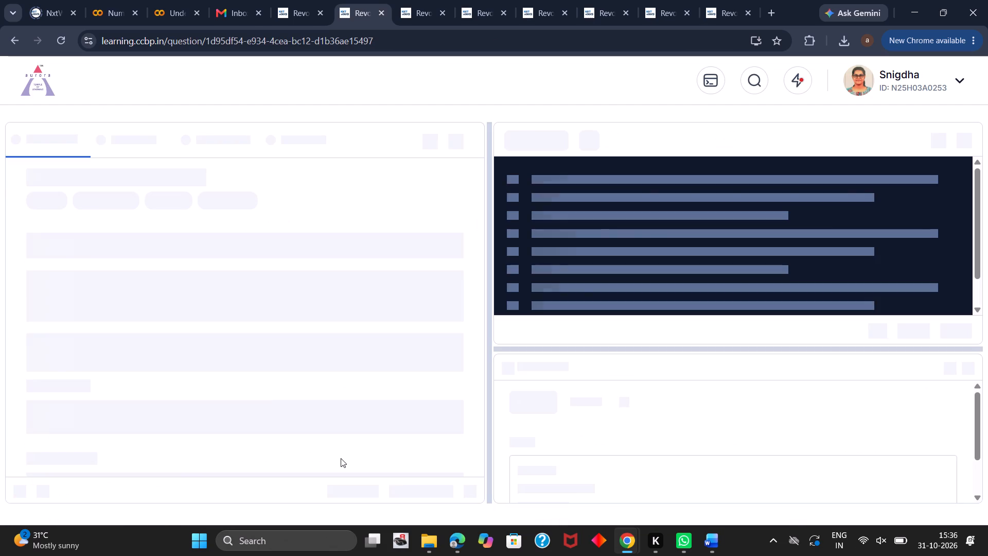
Review the problem description, copy its entire C++ solution, and paste it under "A. Implementation (Code)" of experiment 2.4 in Word.
scroll(341, 458, down, 2)
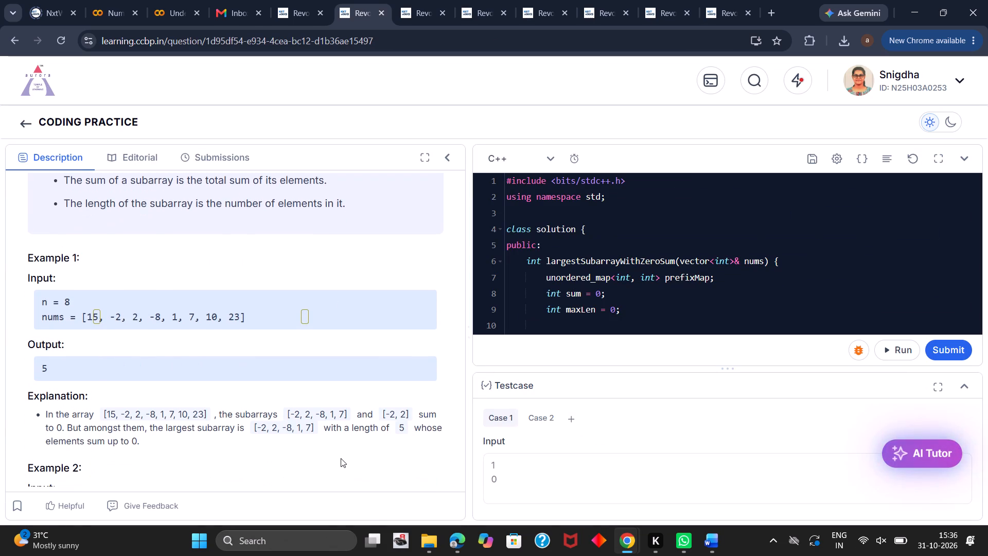
scroll(341, 458, down, 2)
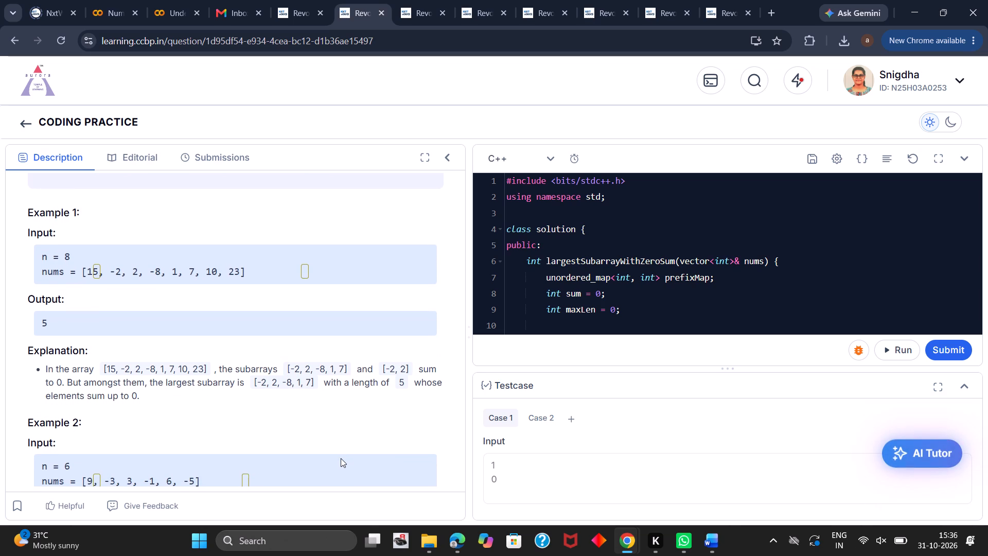
scroll(341, 458, down, 5)
scroll(341, 458, up, 7)
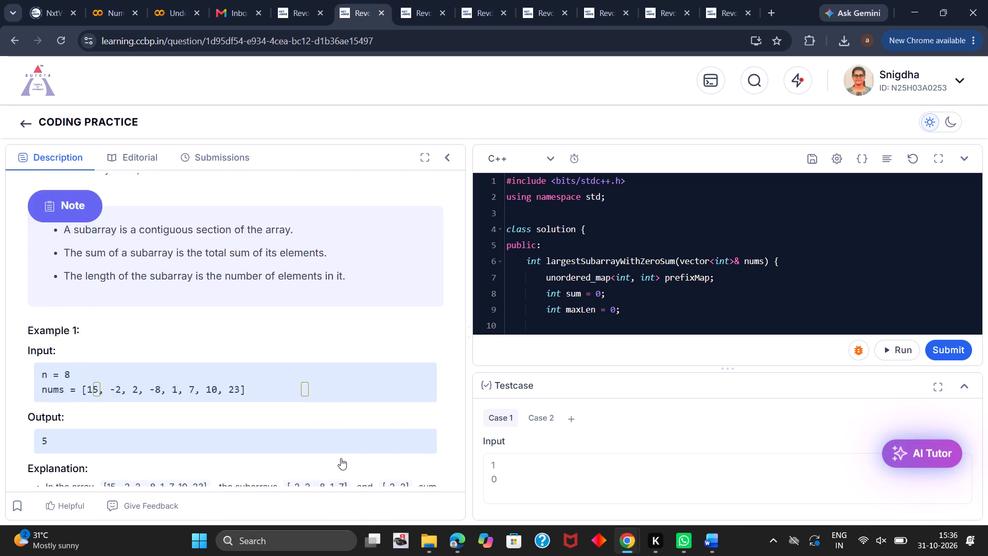
click(635, 286)
key(ctrl+a)
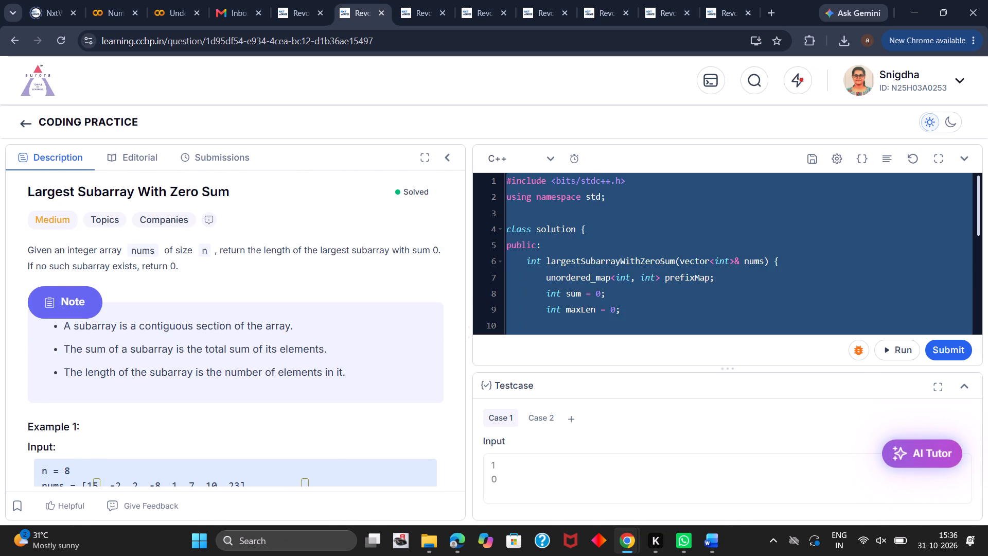
key(alt+Tab)
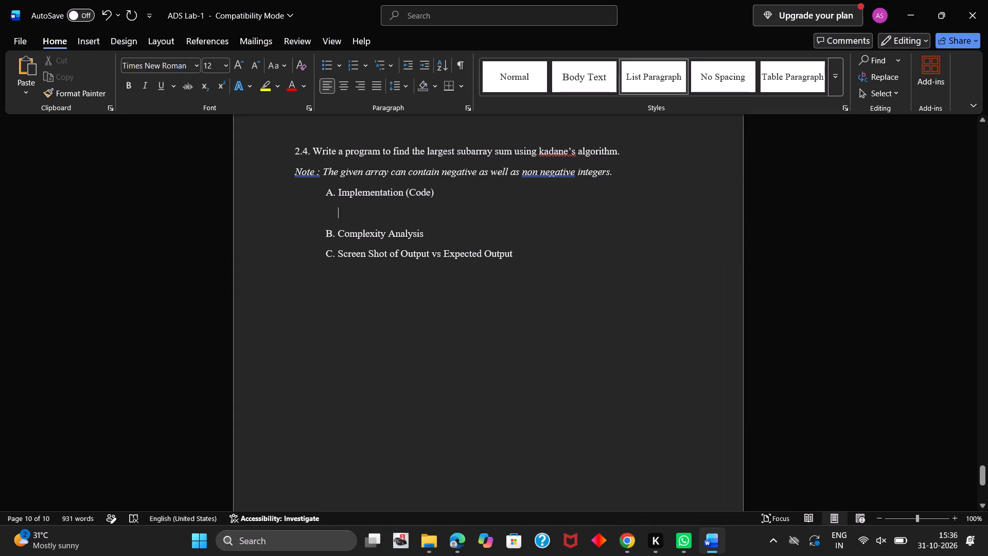
key(alt+Tab)
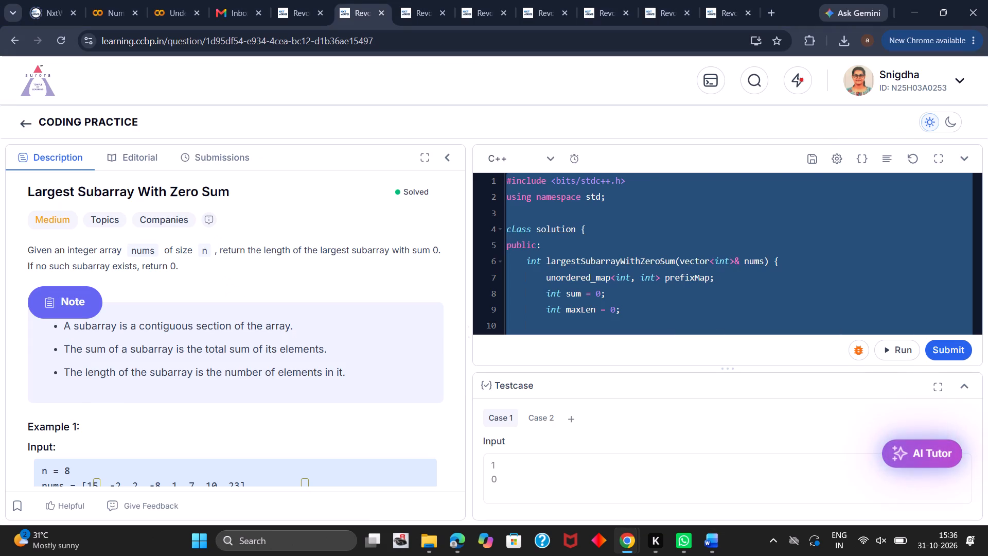
key(ctrl+c)
key(alt+Tab)
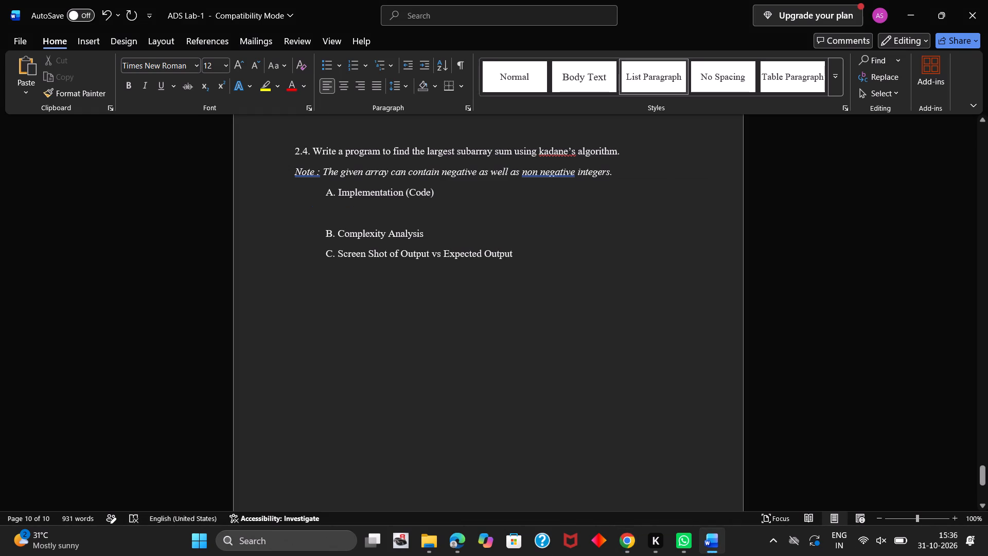
key(ctrl+v)
Delete the blank lines before the prefixMap.find check, the return statement, the for loop and "class solution" in the pasted code.
click(397, 260)
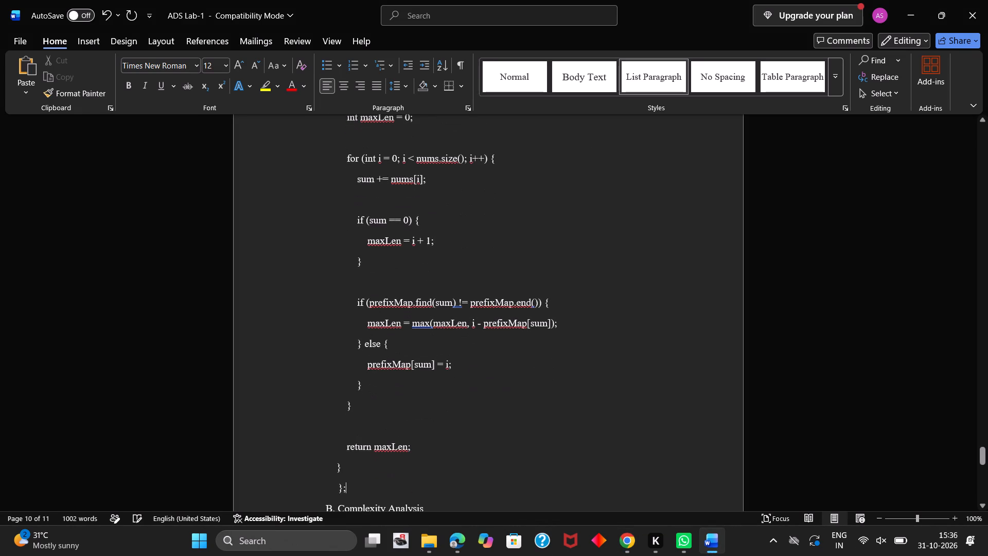
key(Delete)
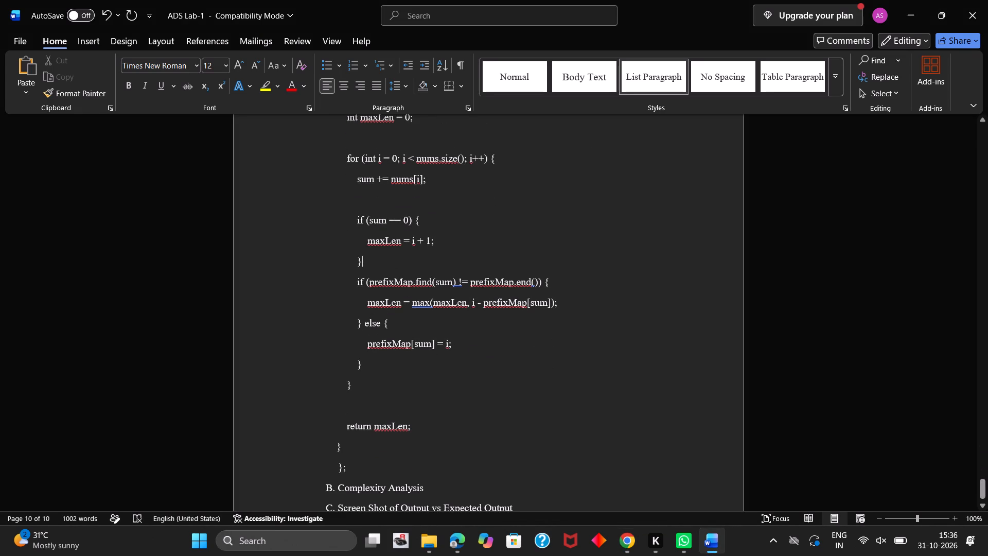
click(354, 387)
key(Delete)
scroll(375, 166, up, 1)
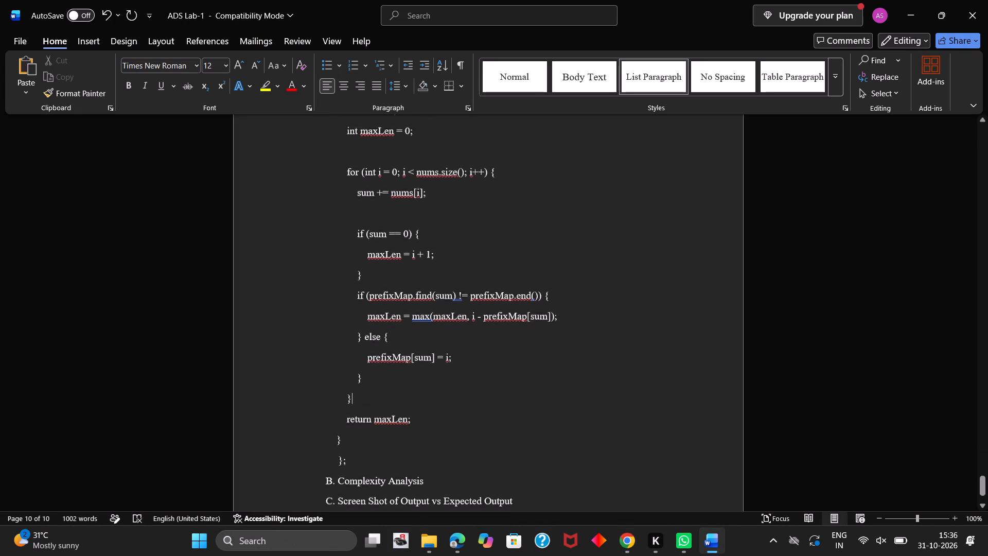
scroll(375, 166, up, 1)
click(424, 357)
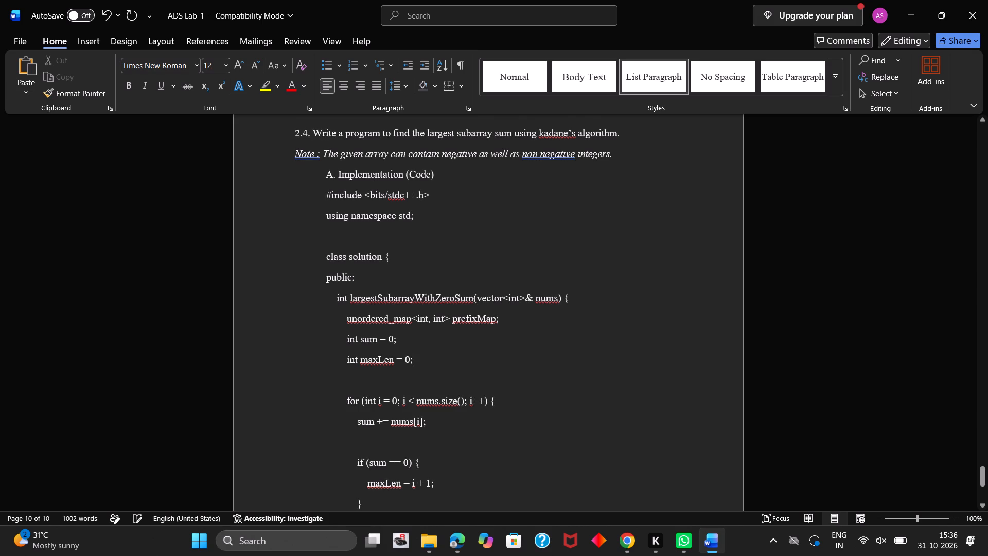
key(Delete)
scroll(424, 357, up, 1)
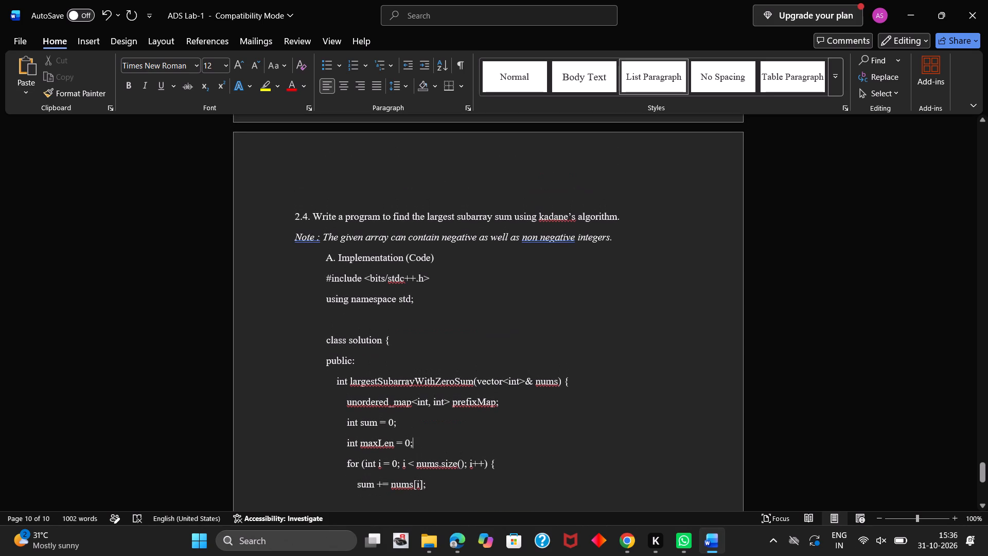
click(419, 309)
key(Delete)
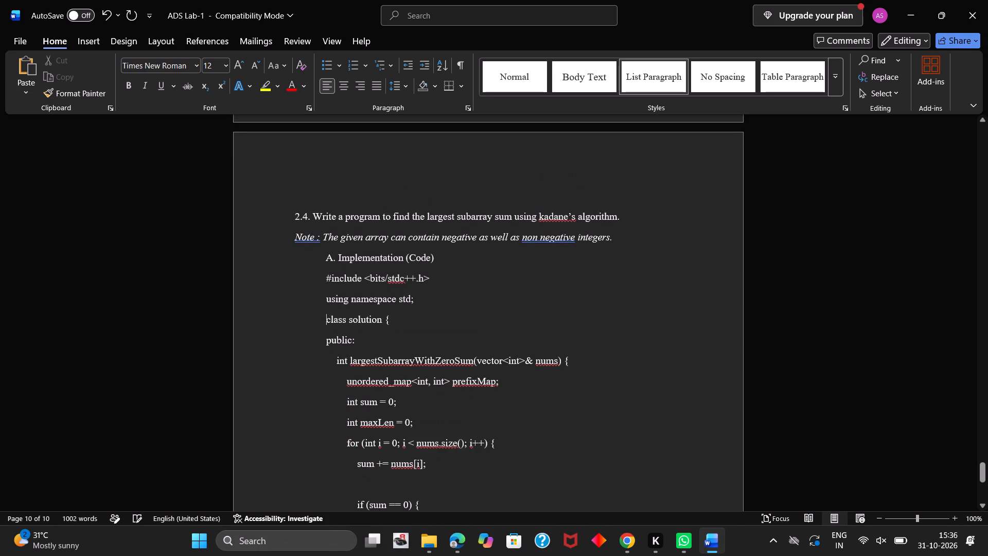
Copy experiment 2.4's "Complexity Analysis" heading, run the problem's code in Chrome, and ask Gemini for "B. Complexity Analysis of this question".
scroll(419, 309, down, 4)
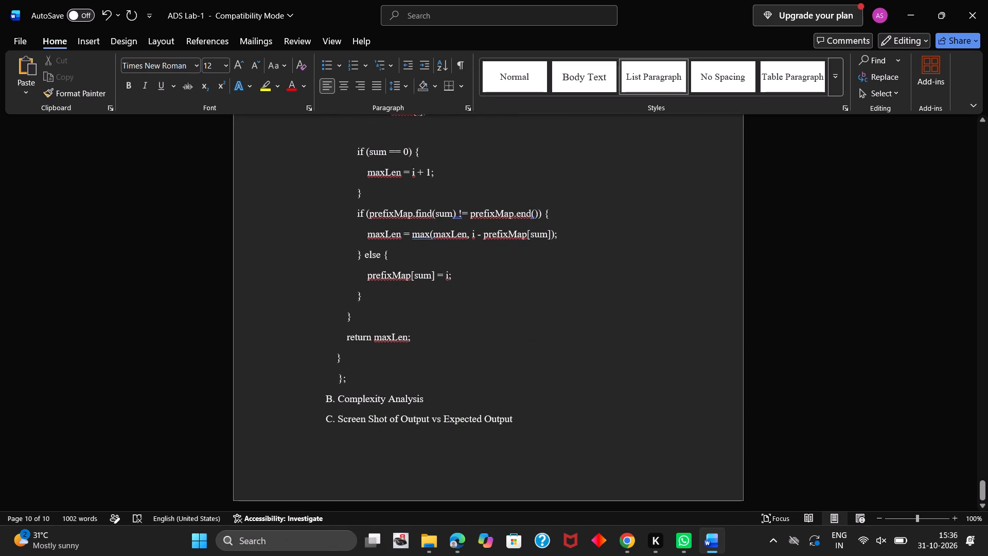
drag(425, 396, 298, 395)
key(ctrl+c)
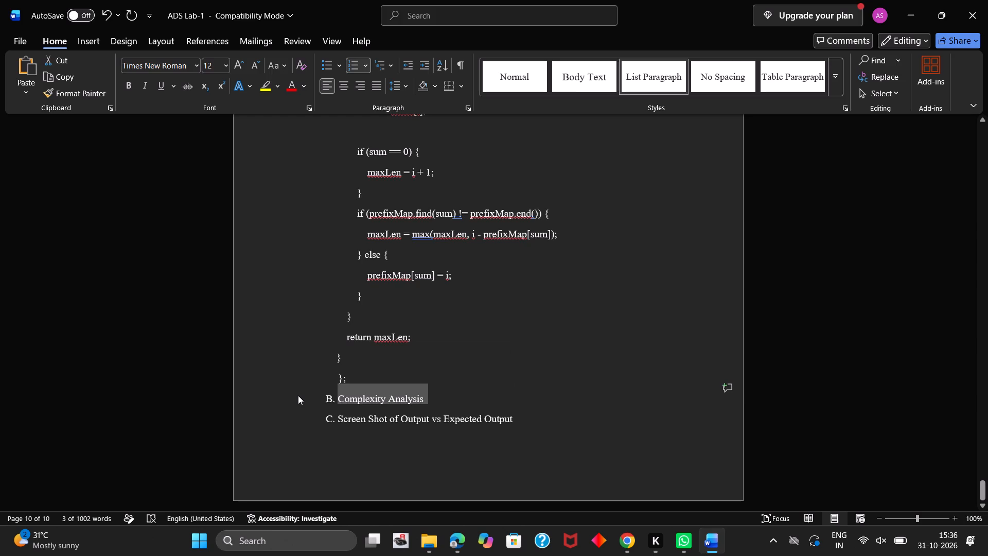
key(alt+Tab)
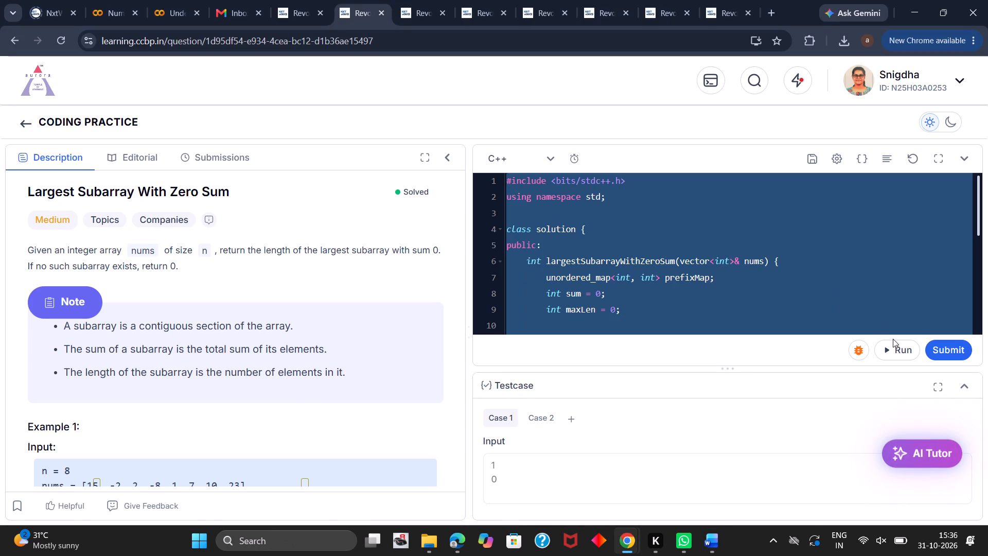
click(897, 345)
click(814, 218)
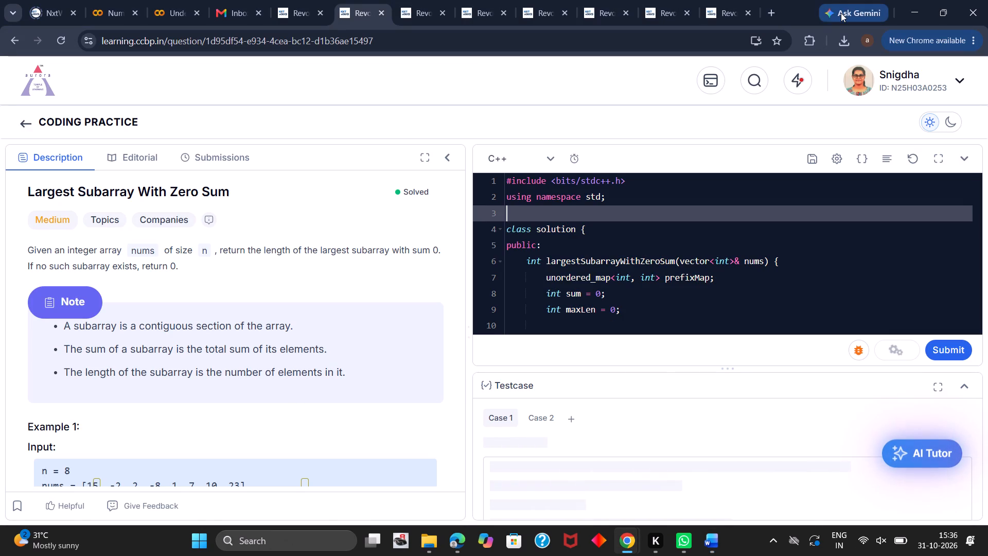
click(841, 13)
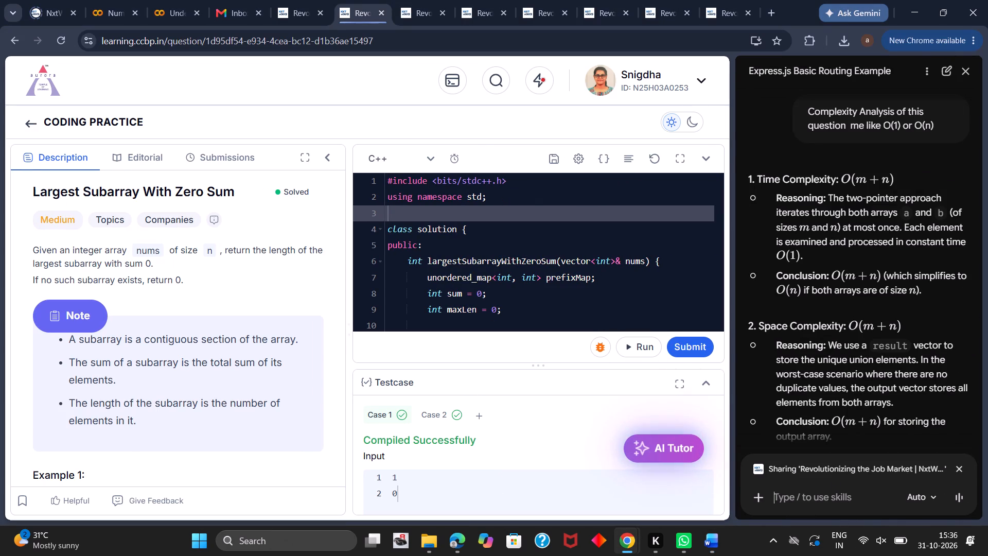
click(832, 494)
key(ctrl+v)
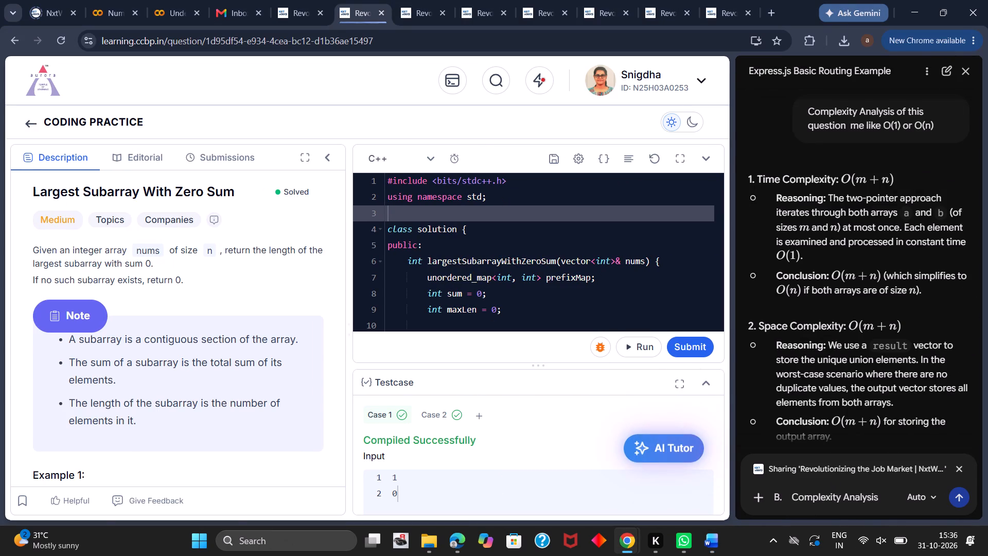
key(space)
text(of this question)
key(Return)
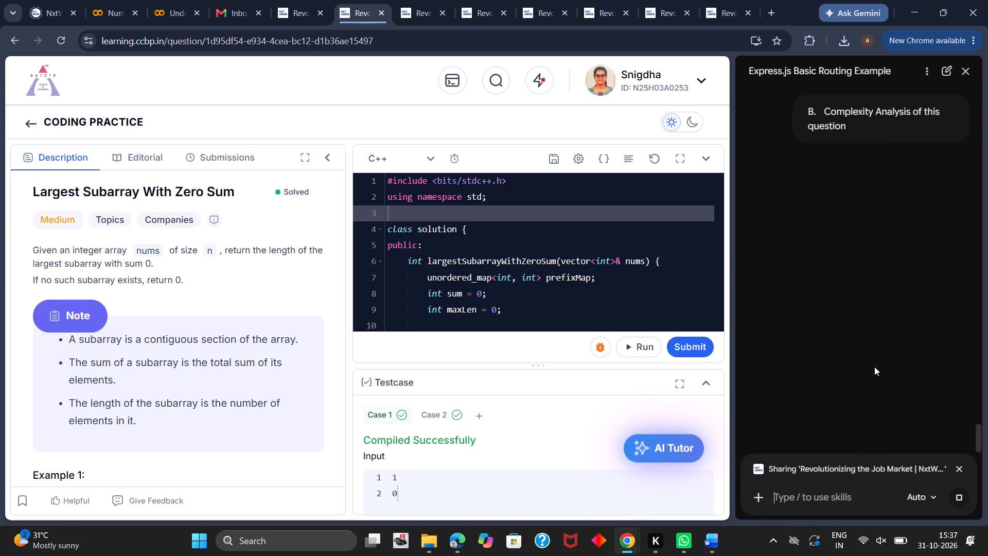
Copy Gemini's time and space complexity answer and paste it on an unlettered line under "B. Complexity Analysis" of experiment 2.4 in Word.
scroll(873, 364, down, 1)
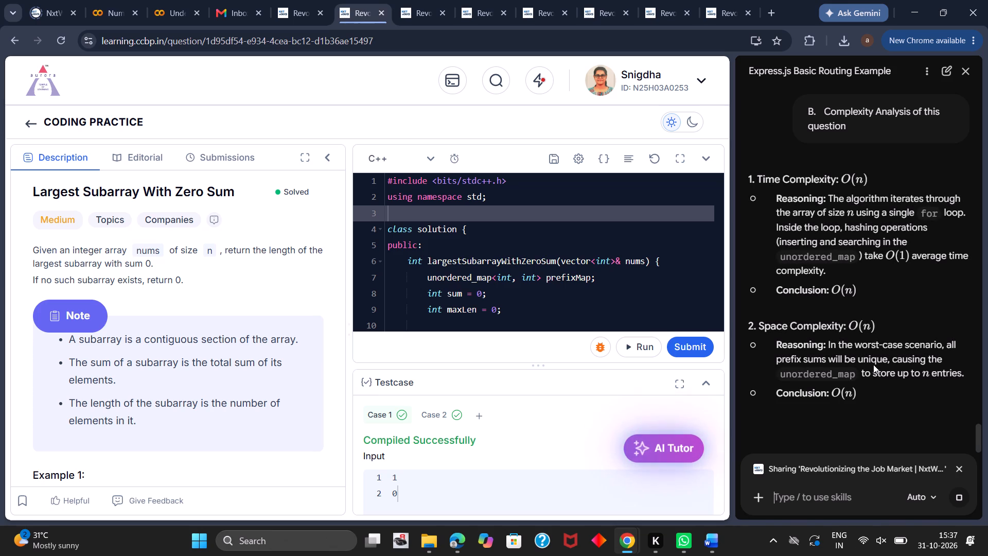
drag(746, 175, 944, 417)
key(ctrl+c)
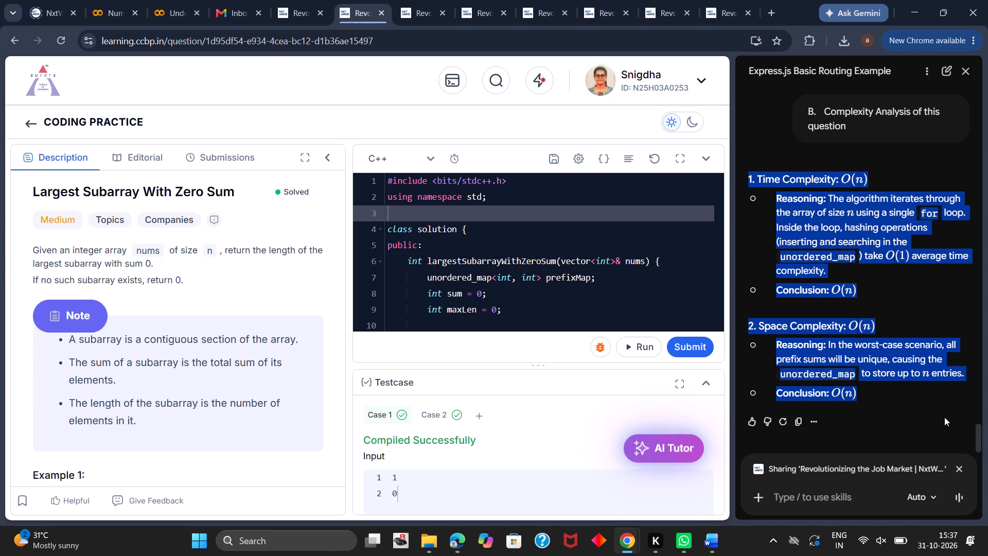
key(alt+Tab)
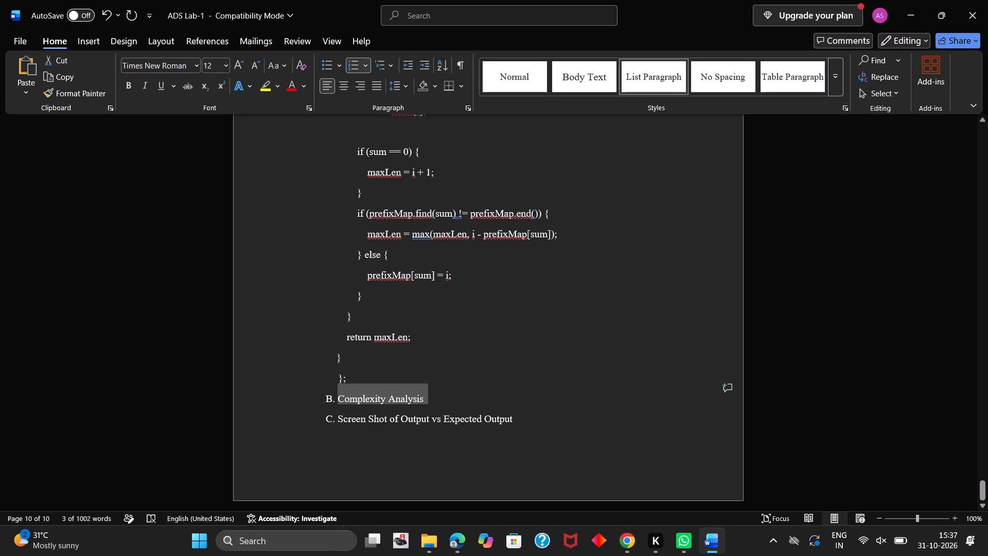
click(470, 399)
key(Return)
key(BackSpace)
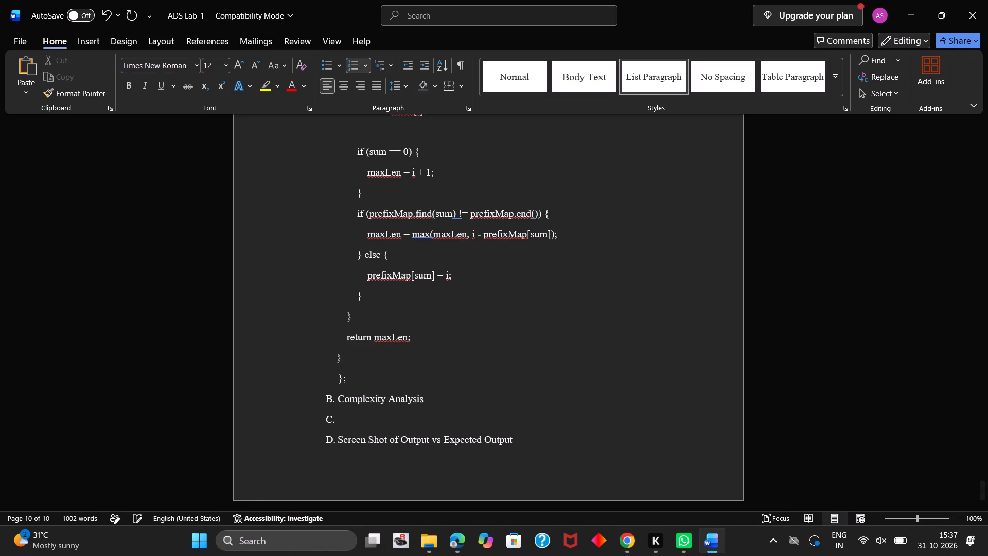
key(ctrl+v)
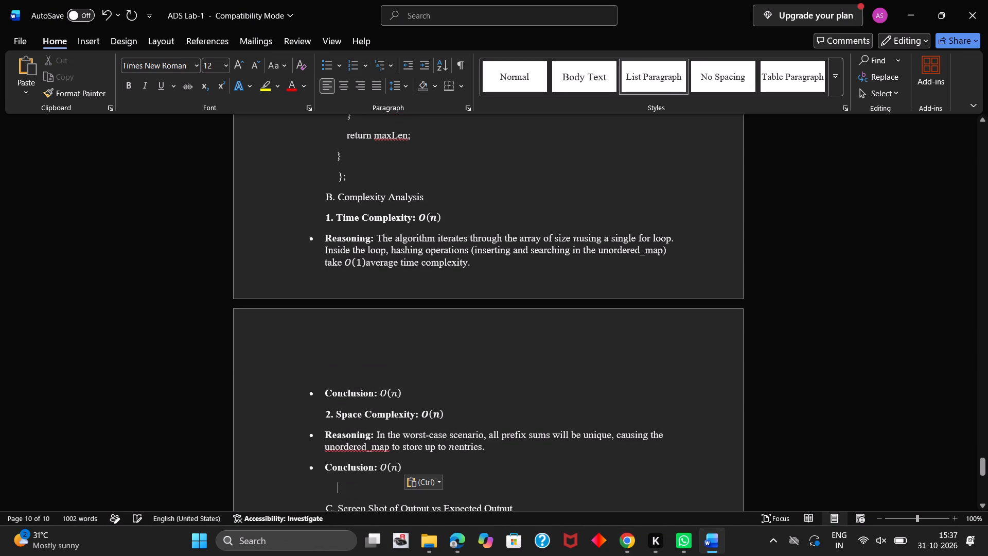
Add an unlettered blank line under experiment 2.4's "C. Screen Shot of Output vs Expected Output" and switch back to Chrome.
scroll(482, 378, down, 1)
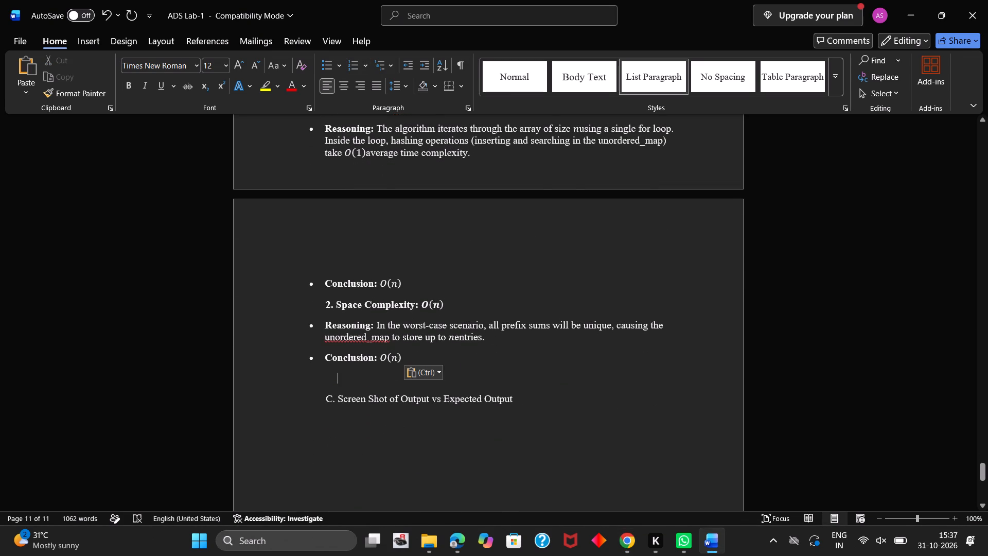
click(512, 408)
key(Return)
key(BackSpace)
key(alt+Tab)
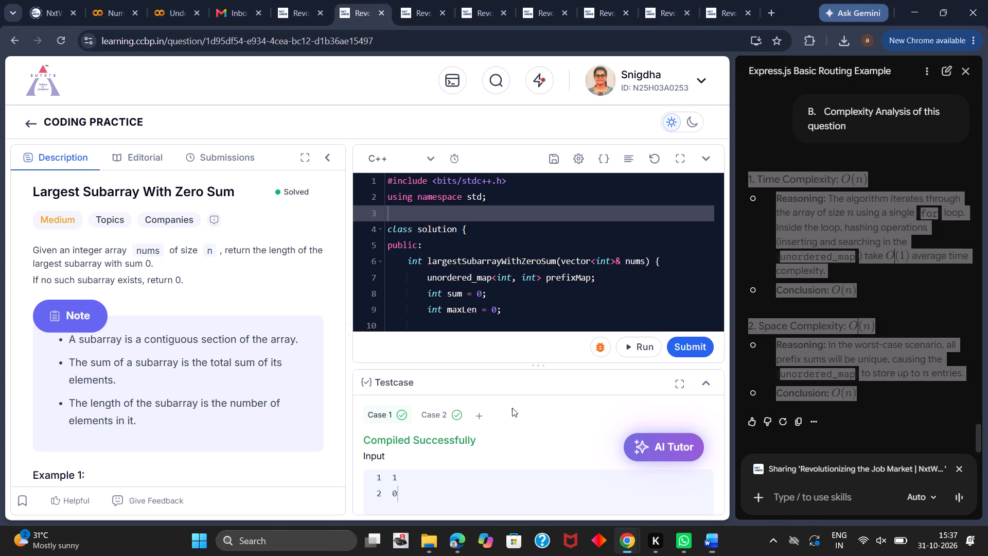
Capture the full Largest Subarray With Zero Sum screen without the Gemini panel and paste it under experiment 2.4's output screenshot heading in Word.
click(851, 5)
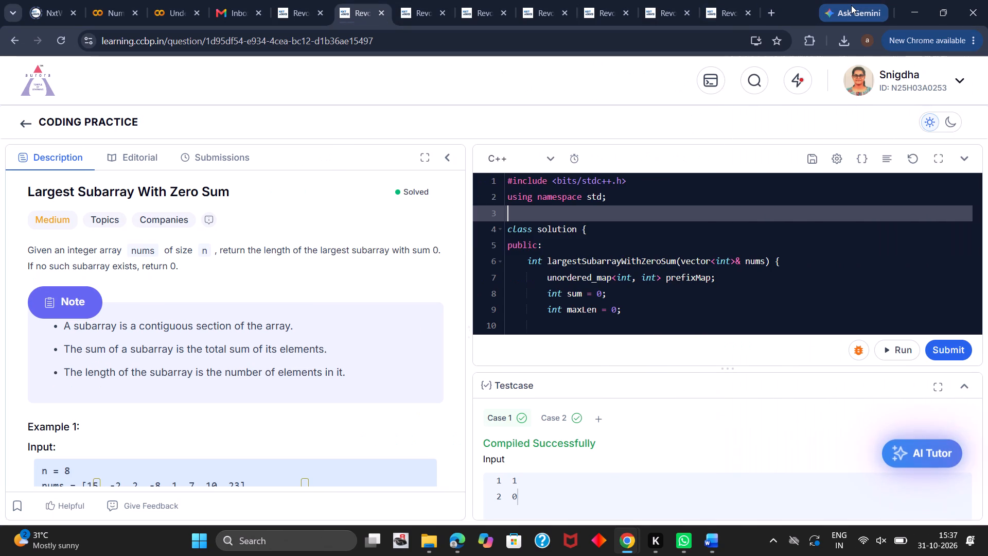
key(Print)
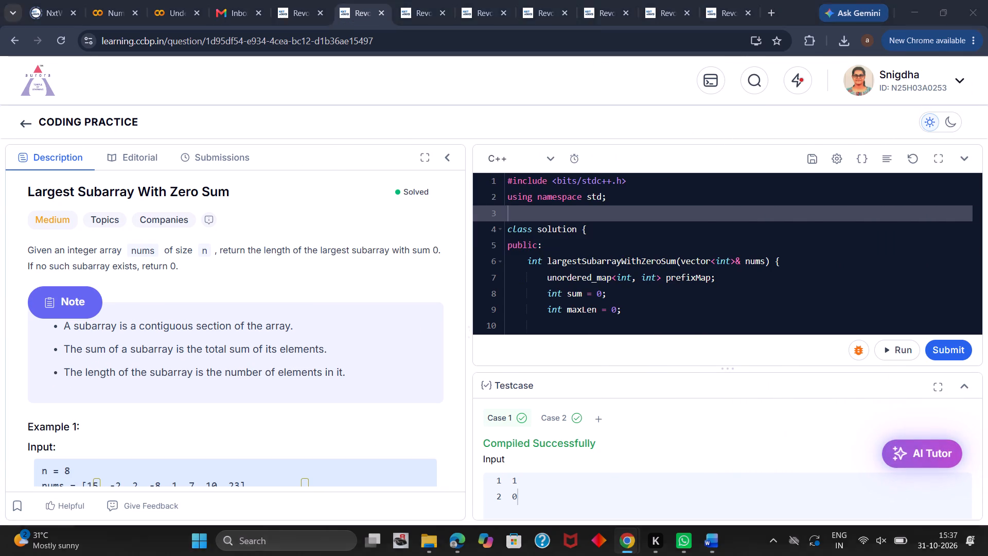
drag(0, 0, 599, 555)
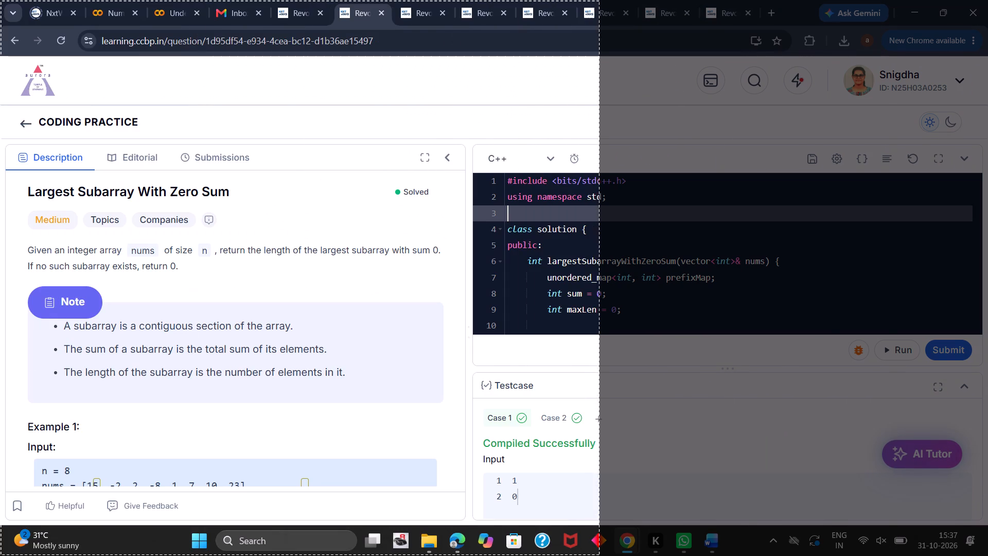
drag(599, 555, 987, 555)
key(ctrl+c)
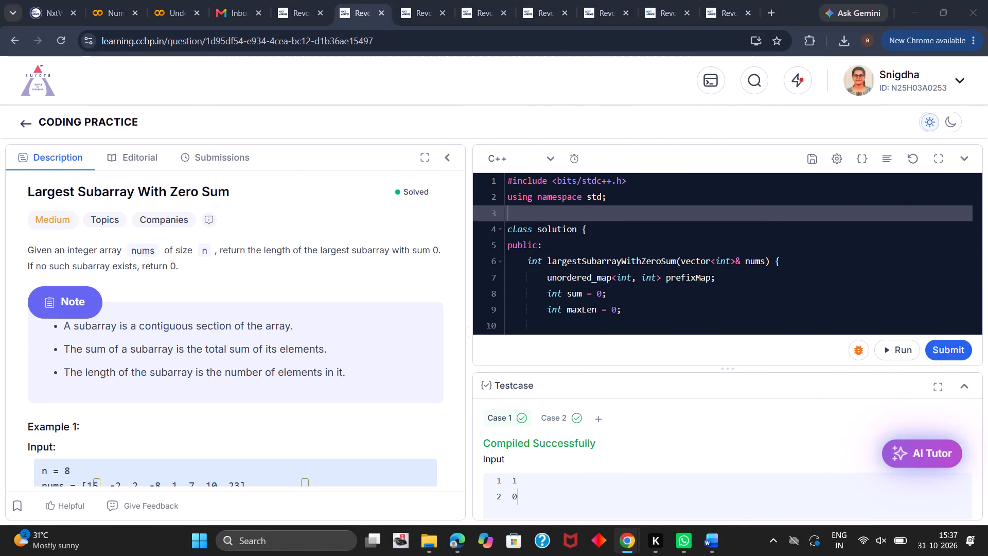
key(alt+Tab)
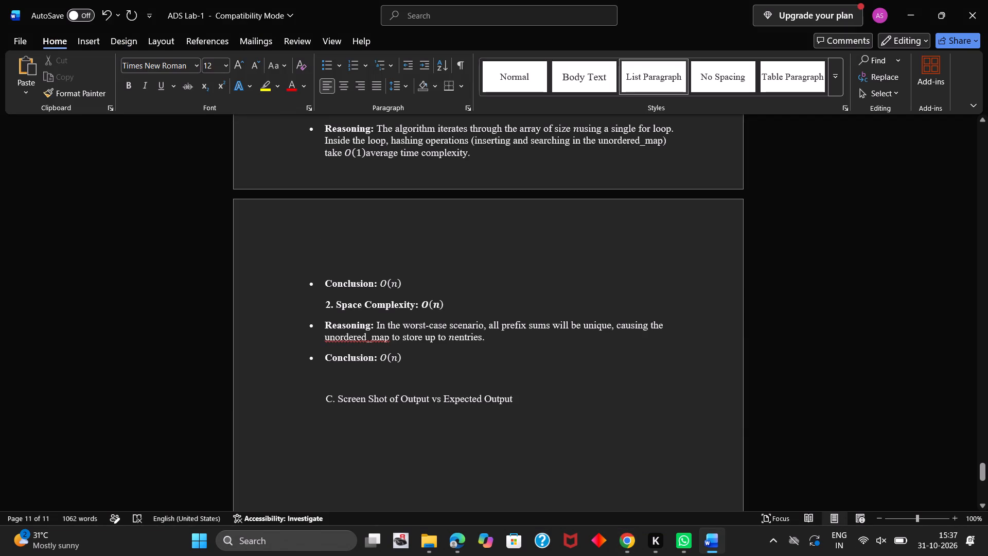
key(ctrl+v)
Capture the full Chrome screen showing the end of the code with Your Output and Expected, and paste it below the first screenshot in Word.
key(alt+Tab)
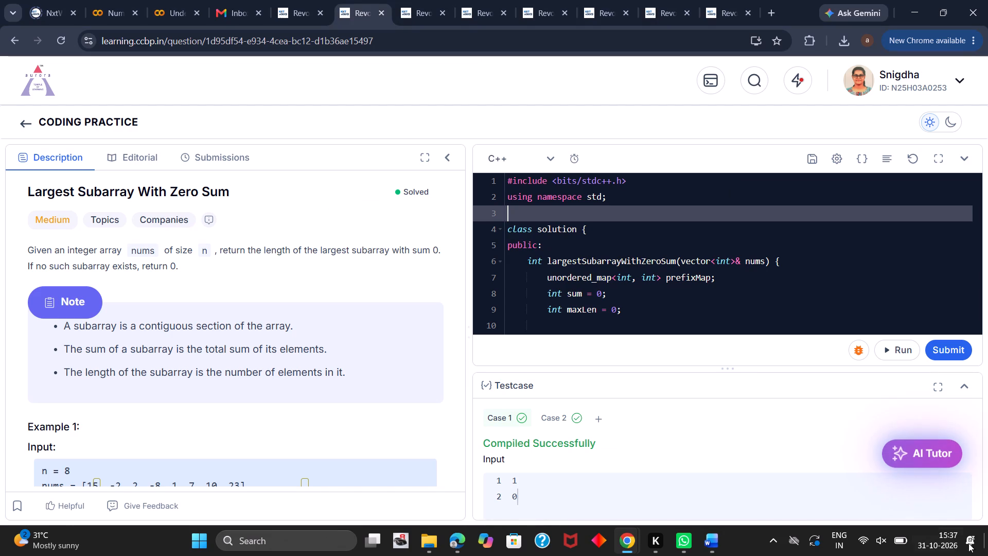
scroll(801, 458, down, 1)
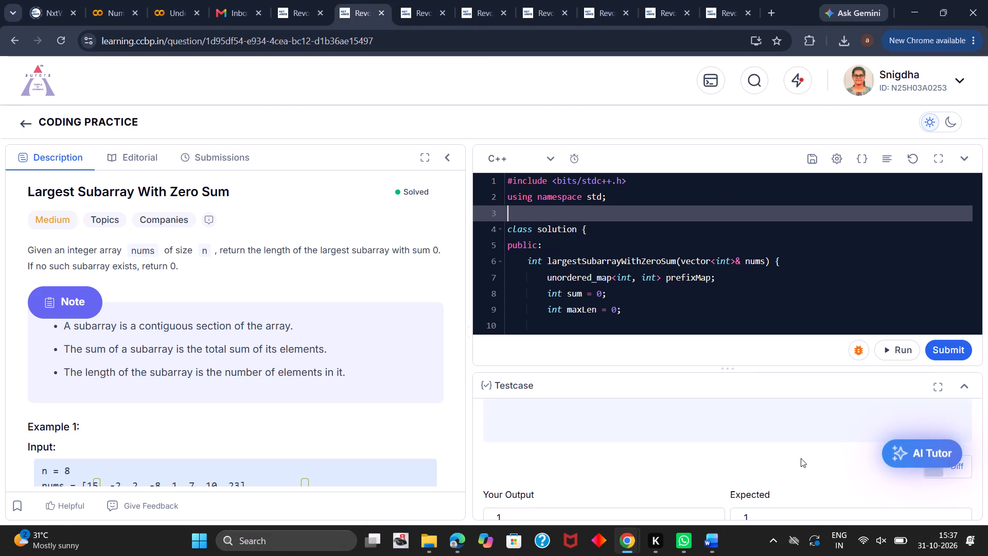
scroll(801, 458, down, 1)
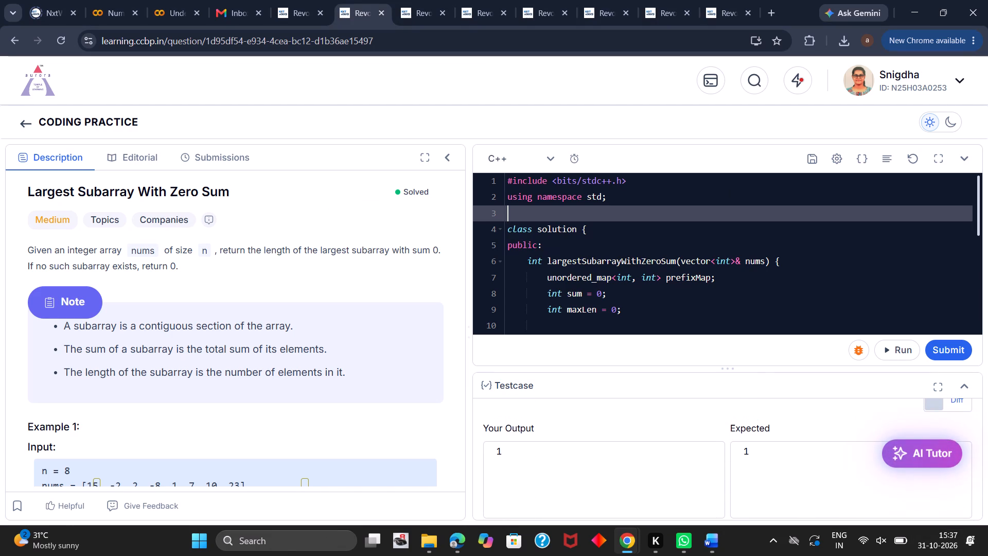
scroll(708, 208, down, 6)
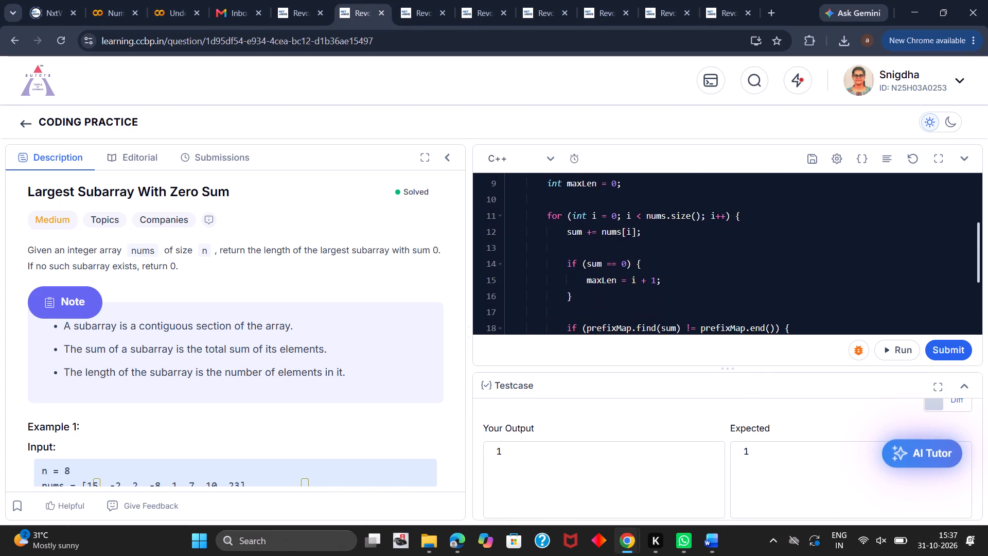
scroll(708, 208, down, 2)
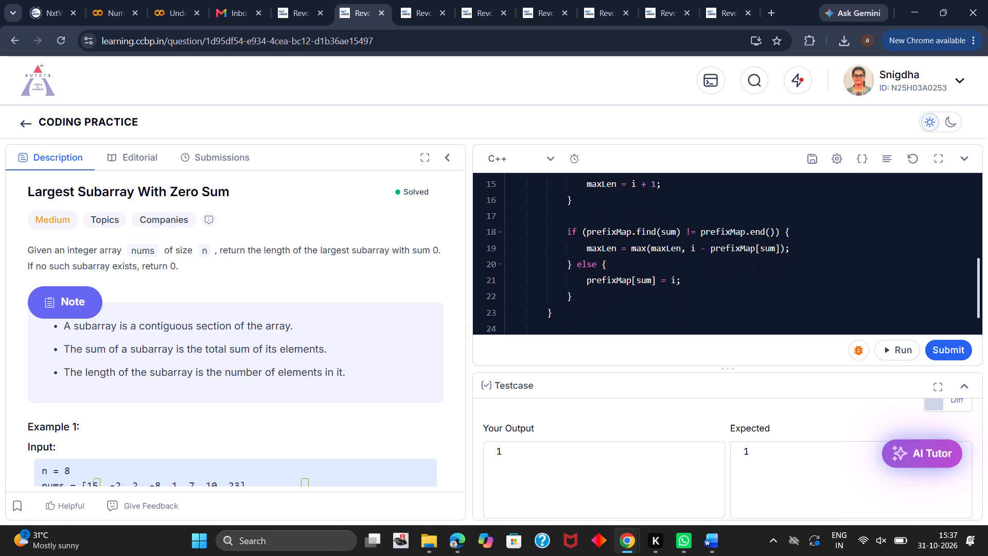
scroll(708, 208, down, 2)
key(Print)
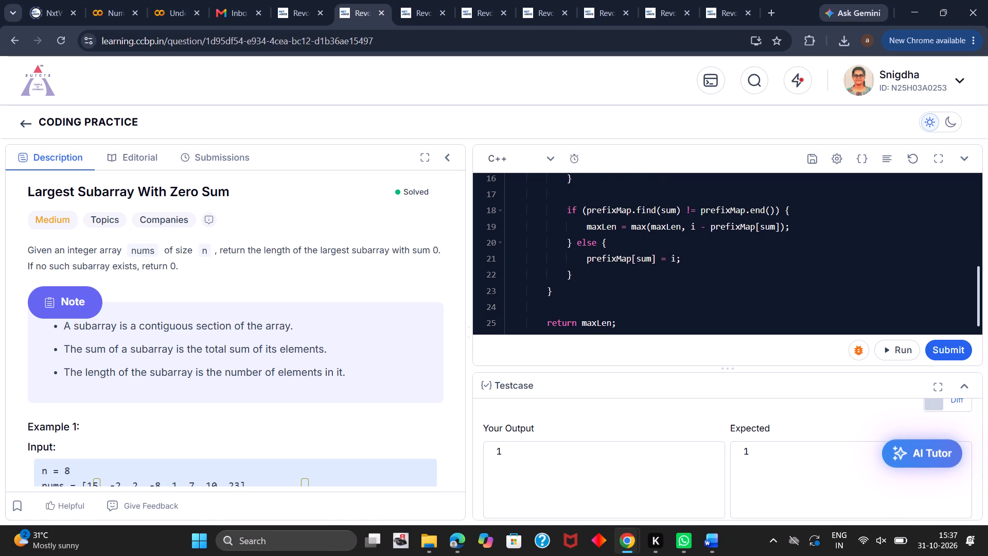
drag(0, 0, 786, 555)
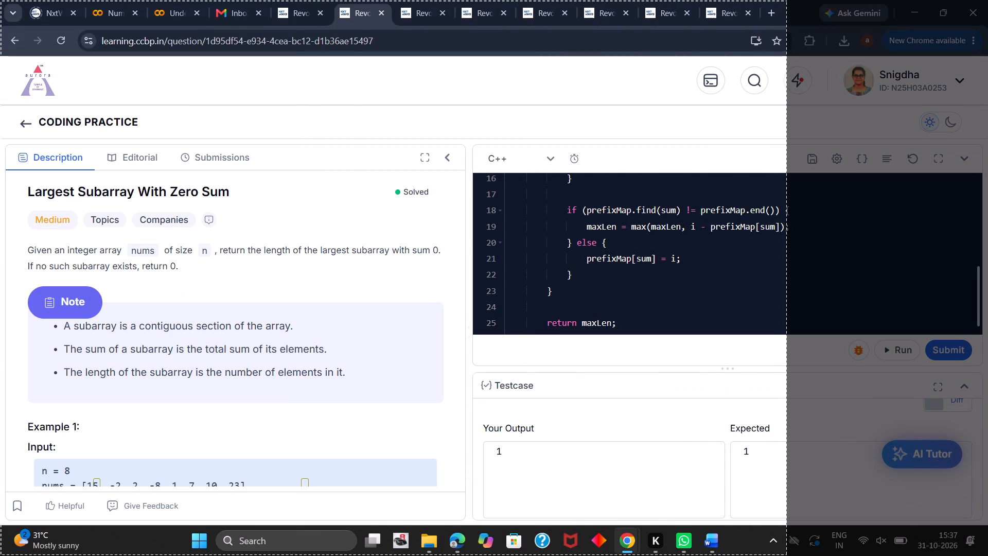
drag(786, 555, 985, 555)
key(ctrl+c)
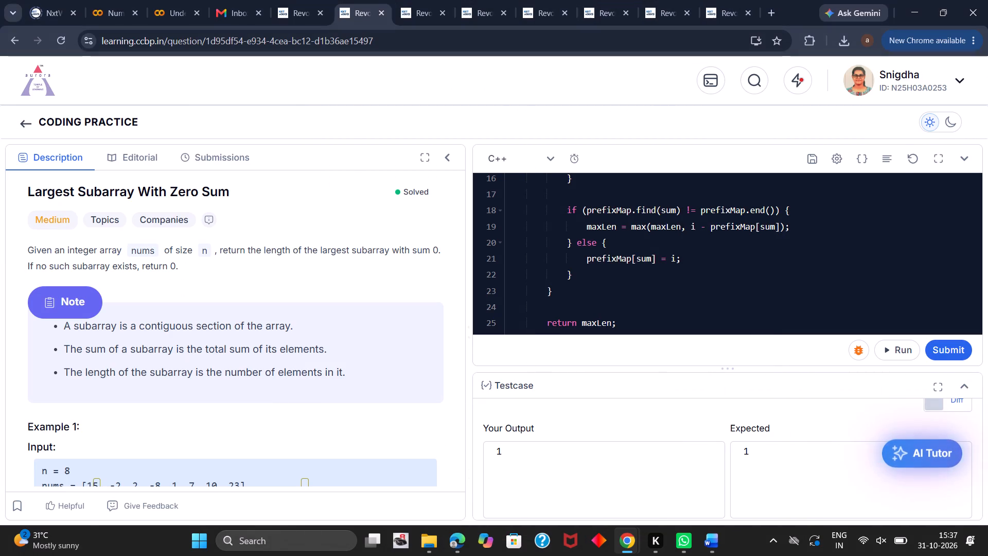
key(alt+Tab)
key(ctrl+v)
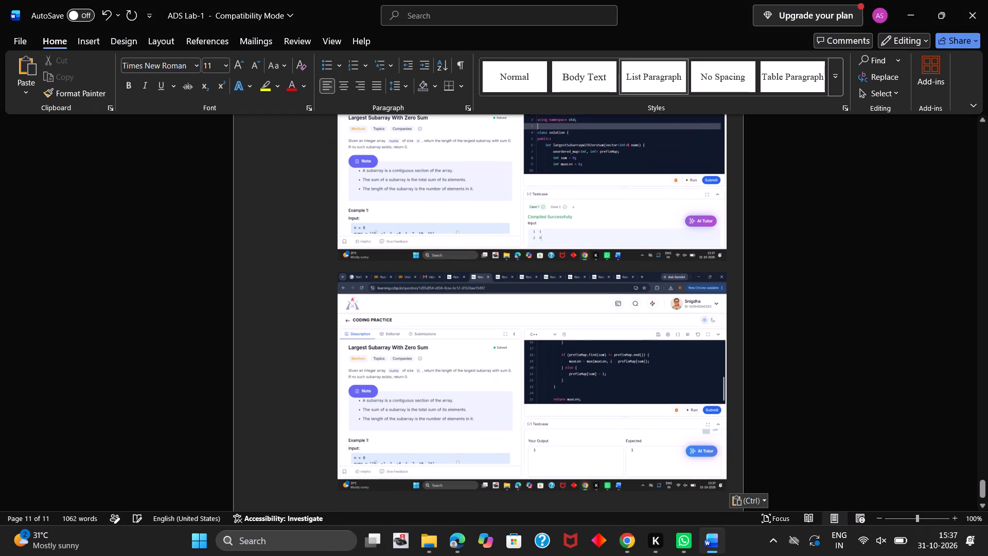
Save the report as Word Document "ADS Lab-1" in Desktop > New folder, accepting the upgrade to the newest file format.
scroll(568, 417, up, 8)
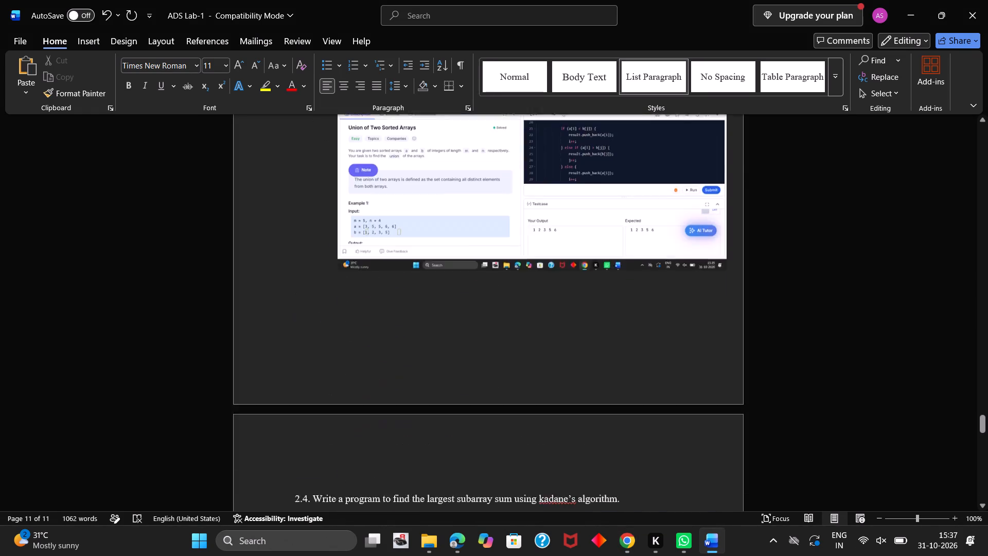
scroll(568, 417, up, 12)
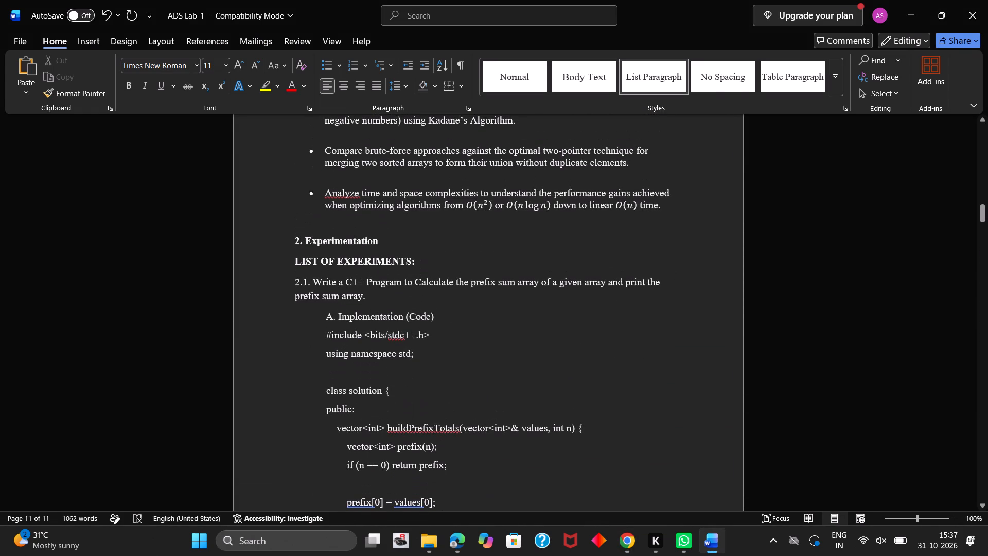
key(ctrl+p)
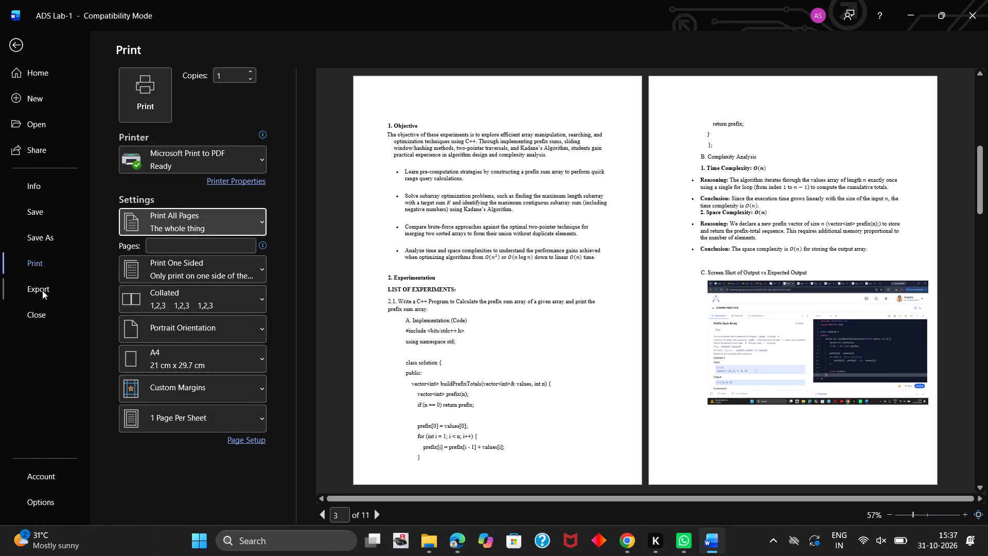
click(43, 240)
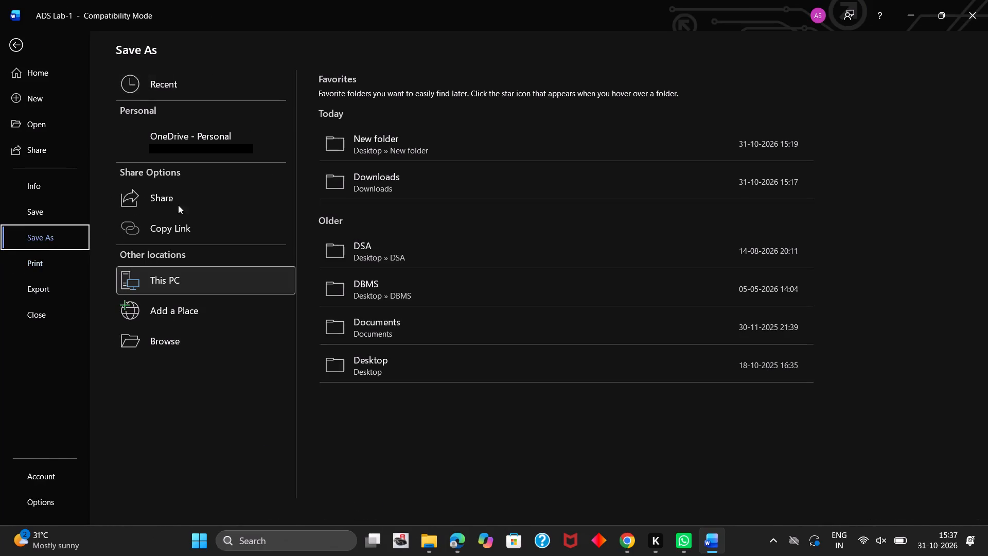
click(366, 151)
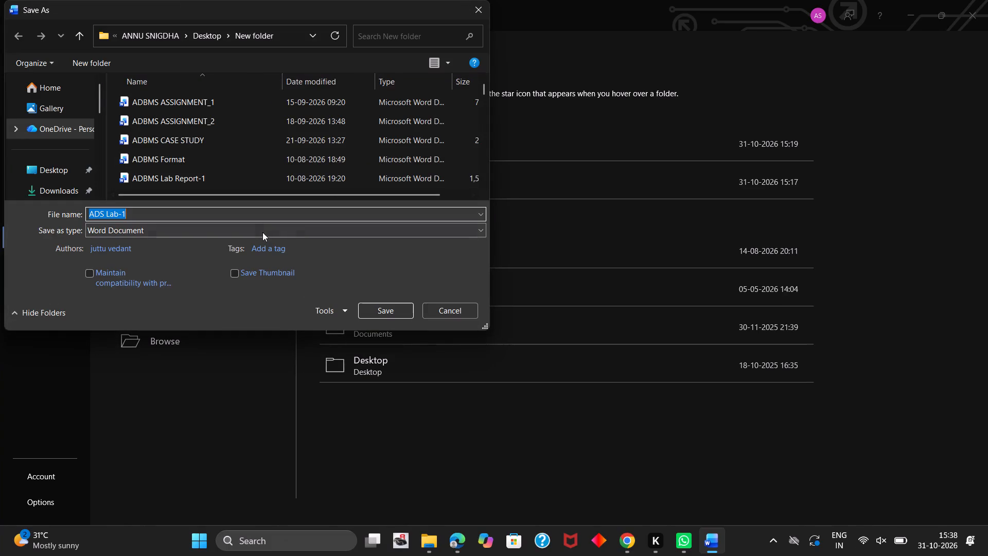
click(401, 308)
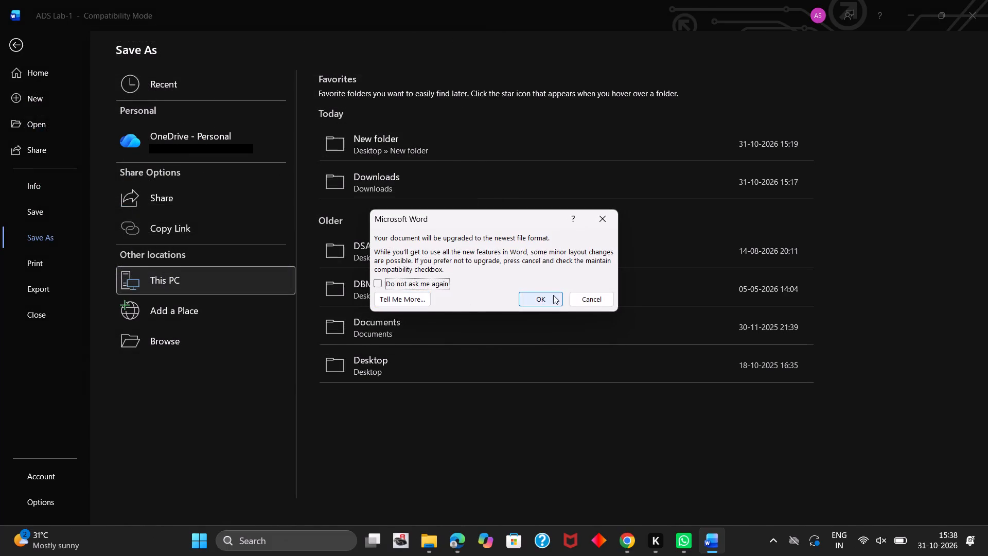
click(554, 297)
Review all pages of the lab report in the print preview, checking the layout of code, analyses and screenshots.
key(ctrl+p)
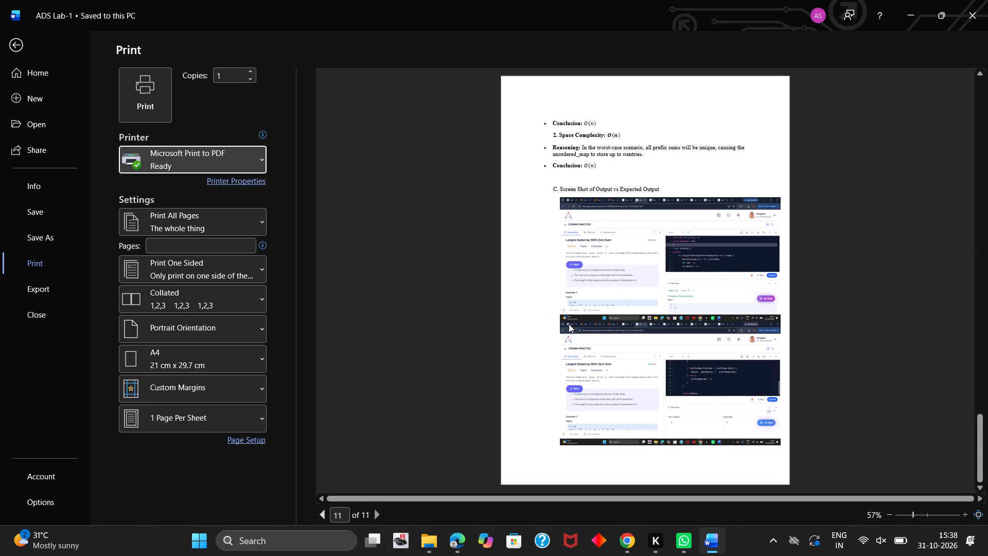
scroll(569, 324, down, 4)
scroll(569, 324, up, 1)
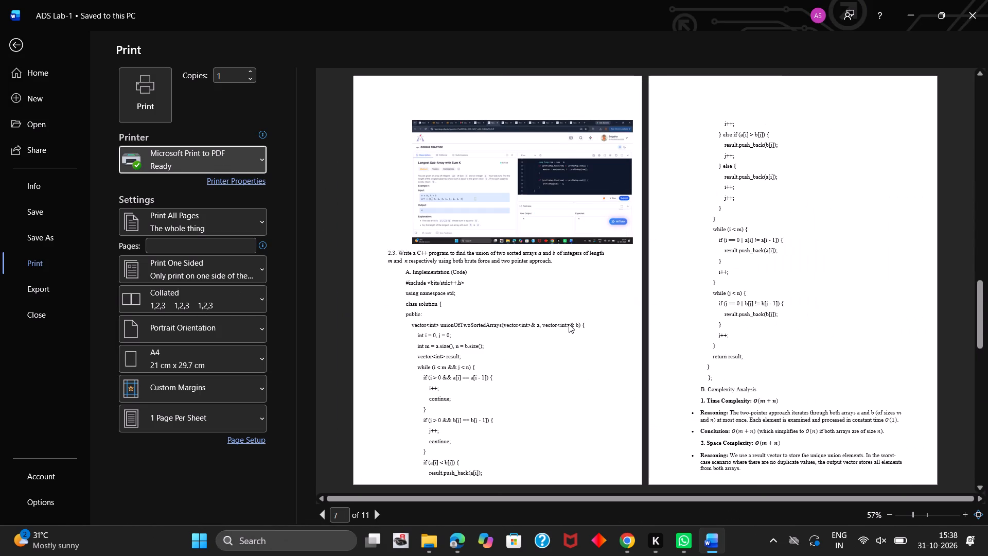
scroll(569, 324, up, 1)
scroll(569, 324, down, 1)
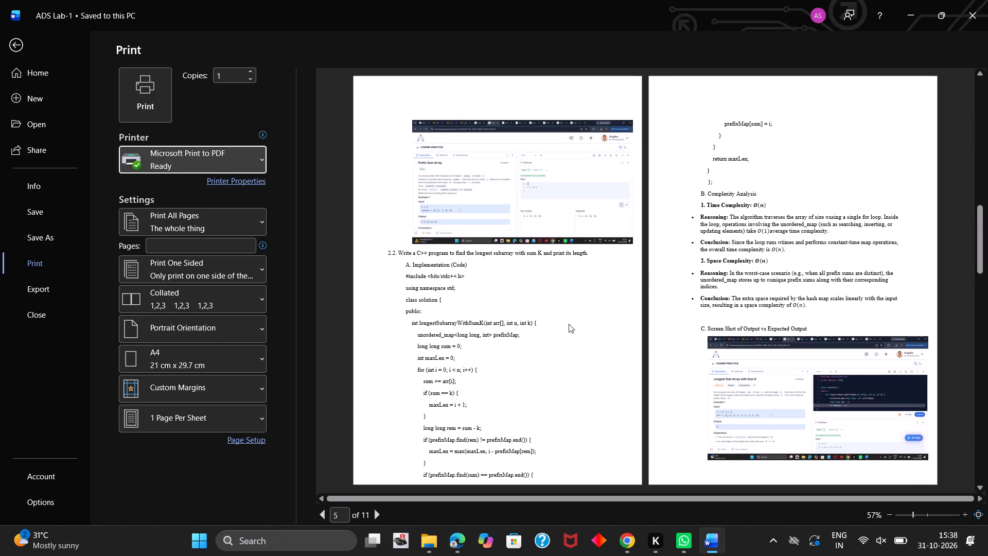
scroll(569, 324, down, 3)
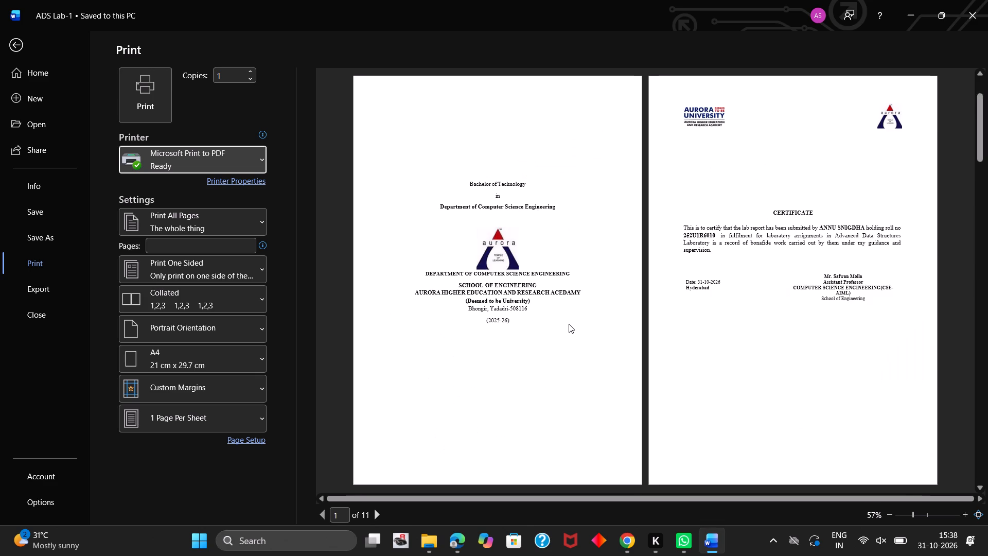
scroll(569, 324, down, 2)
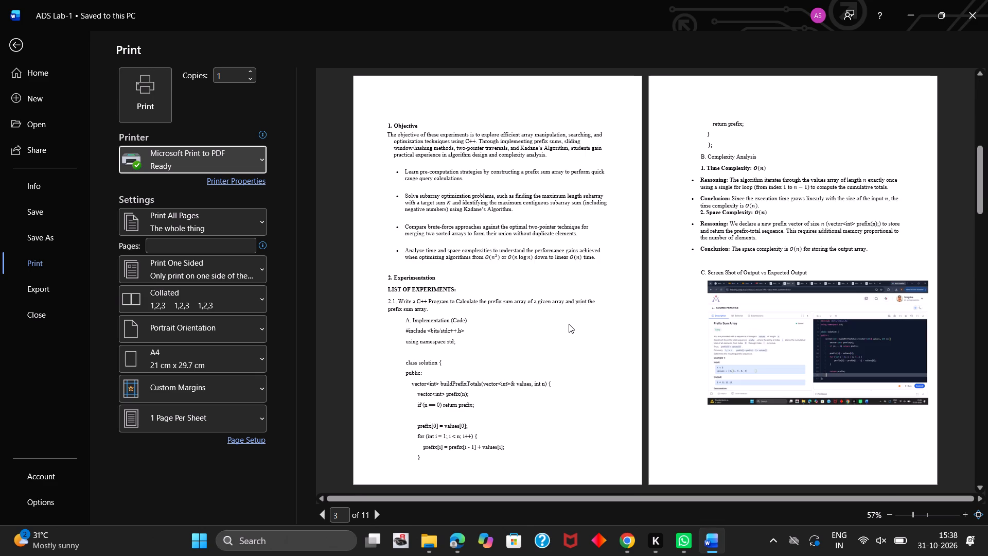
scroll(569, 324, down, 1)
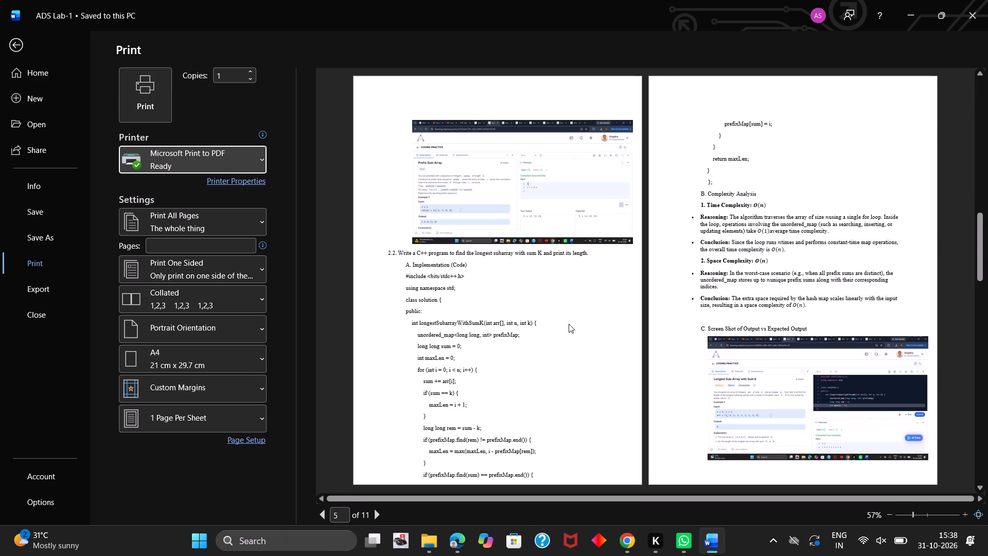
scroll(569, 324, down, 2)
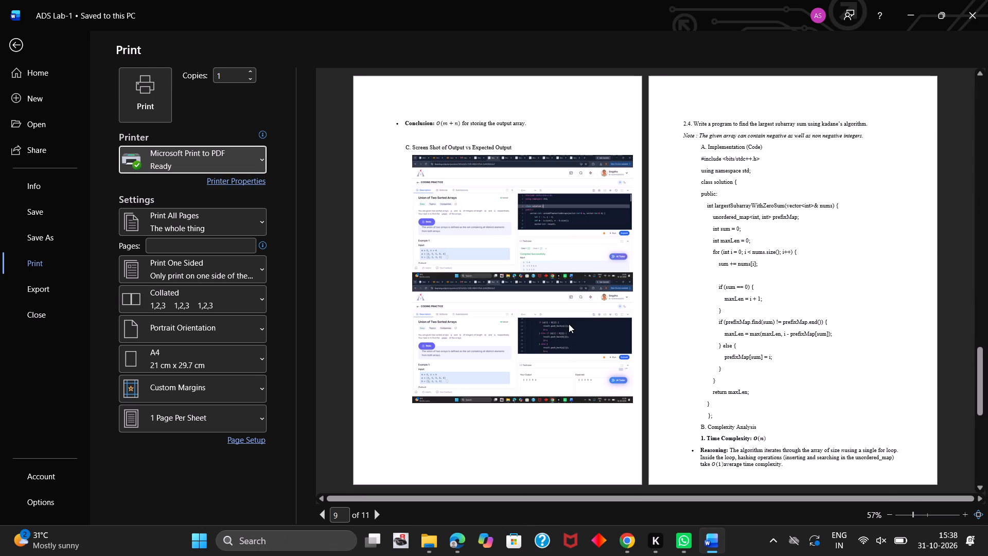
scroll(569, 324, down, 1)
scroll(569, 324, up, 3)
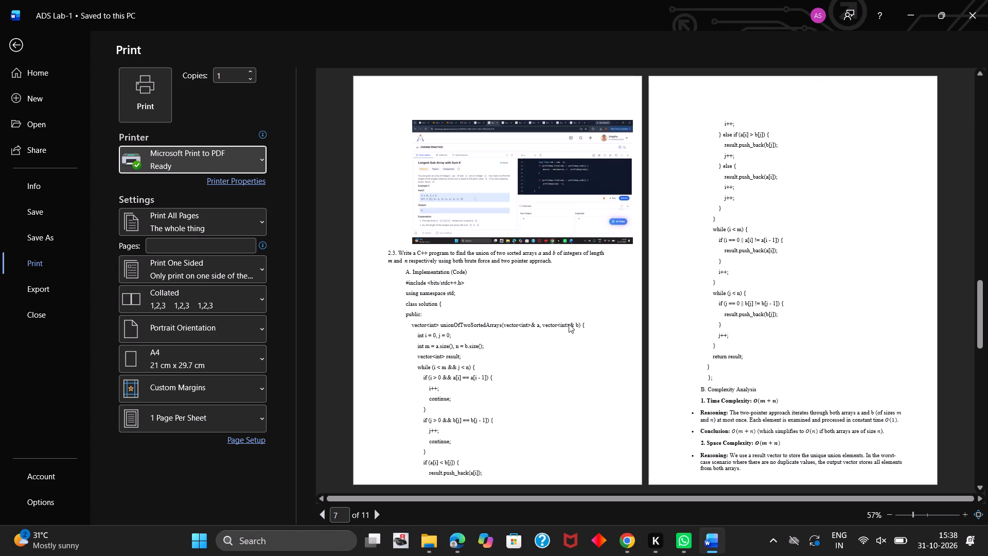
scroll(569, 324, up, 1)
Export the report as PDF "ADS Lab-1" in Desktop > New folder with Standard optimization, opening the file after publishing.
click(39, 288)
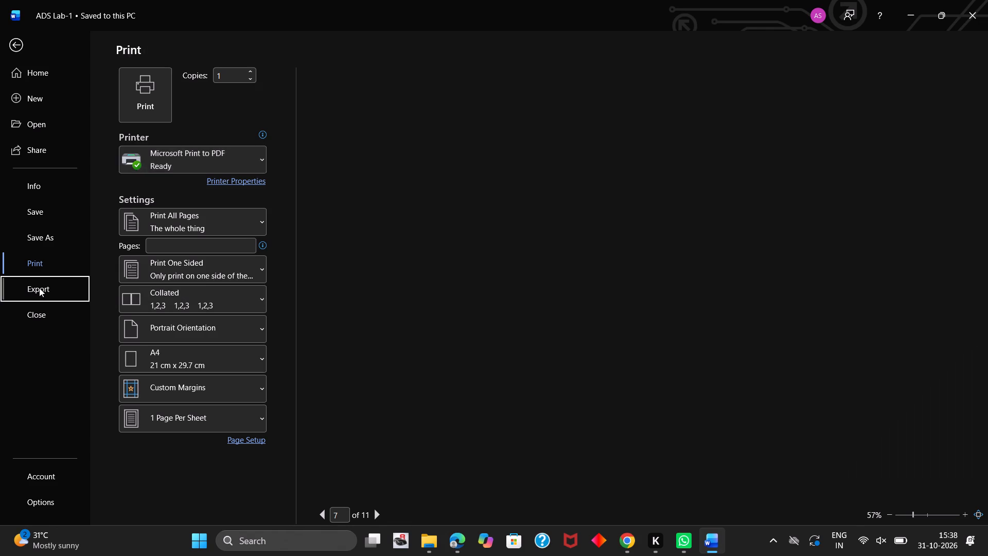
click(364, 179)
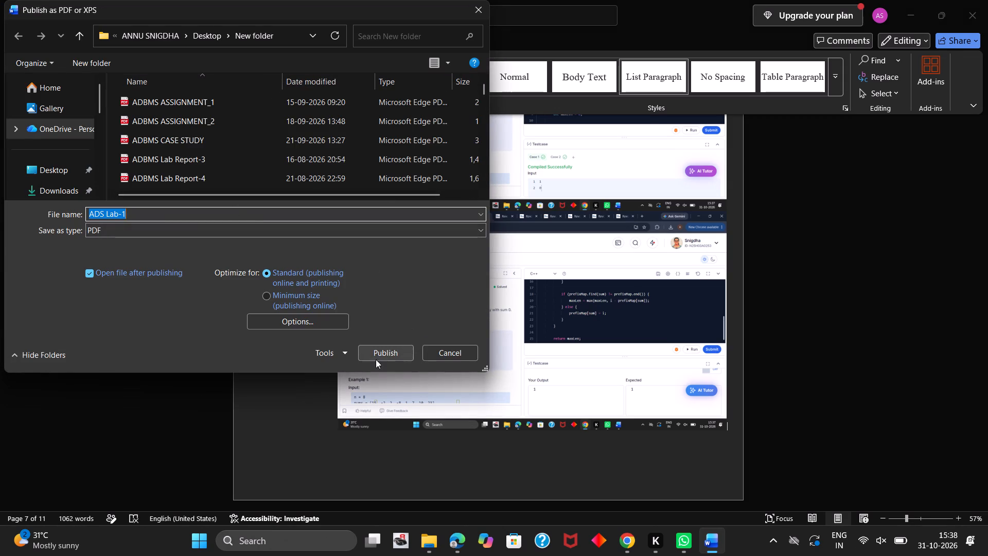
click(382, 354)
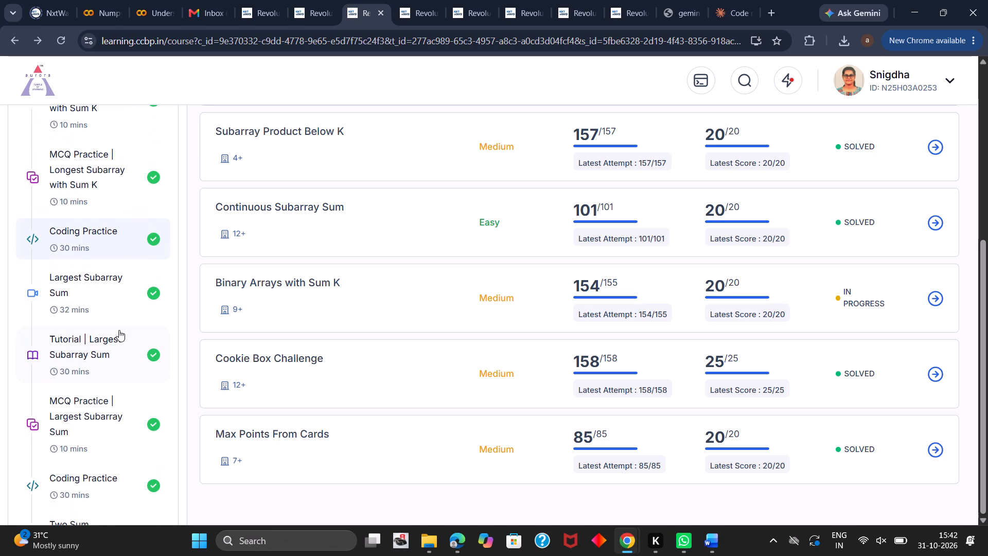
scroll(119, 330, up, 1)
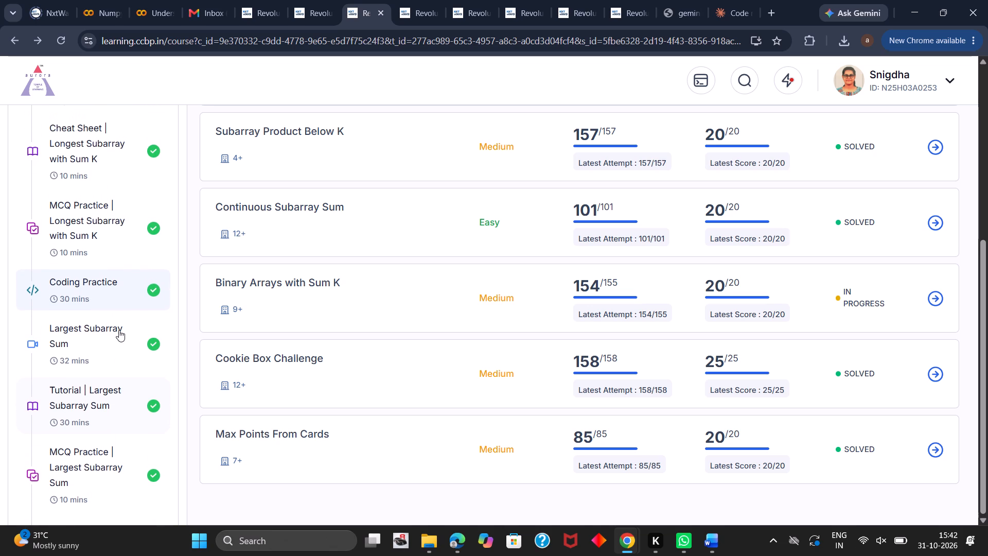
scroll(119, 330, up, 2)
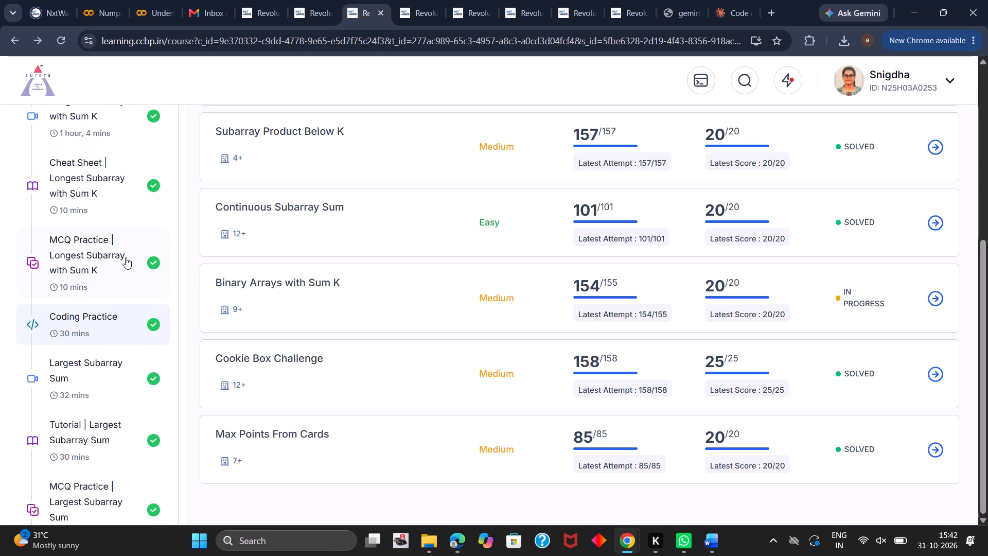
scroll(126, 257, up, 3)
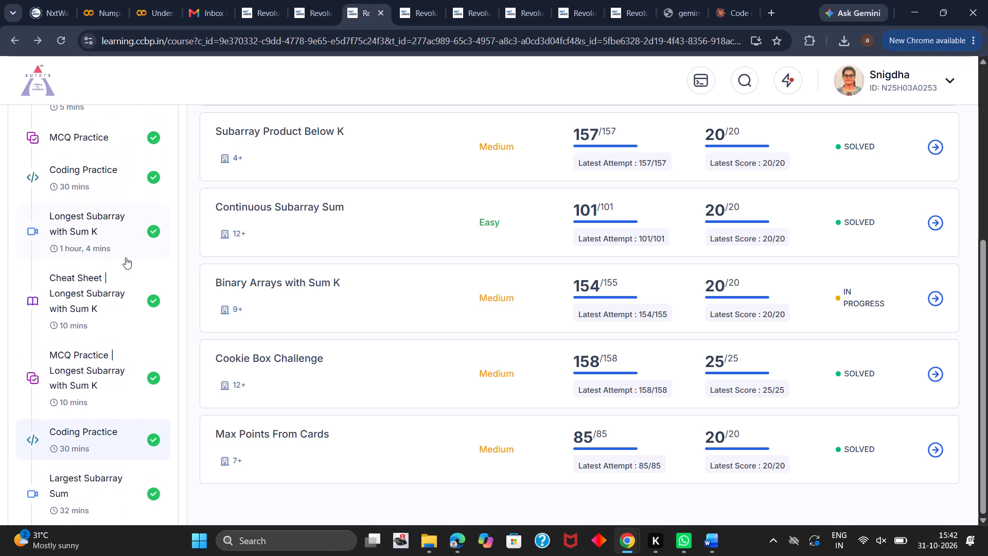
click(125, 193)
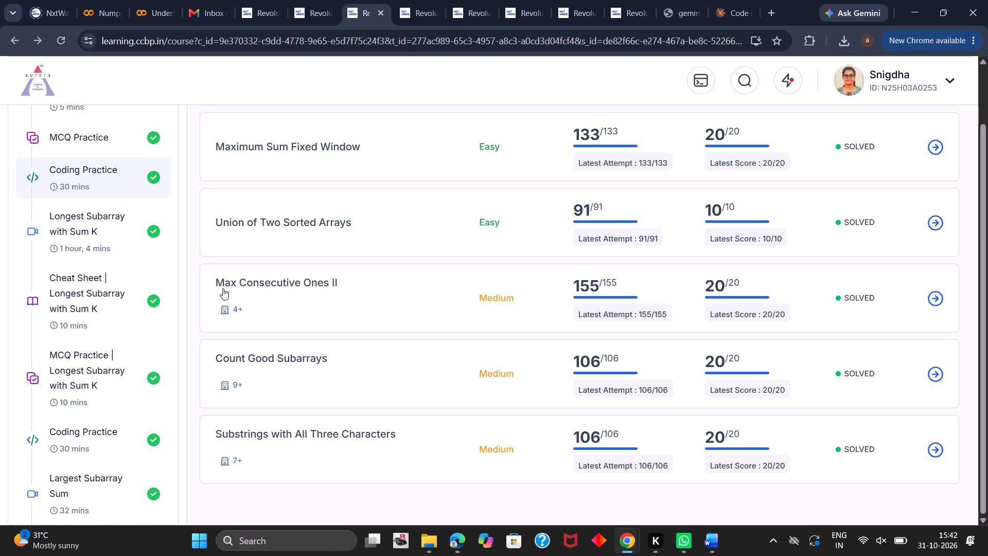
scroll(223, 288, down, 2)
Open the Prefix Sum Coding Practice set, just before Sliding Window, Two-Pointer Technique, and review its questions.
scroll(122, 245, up, 3)
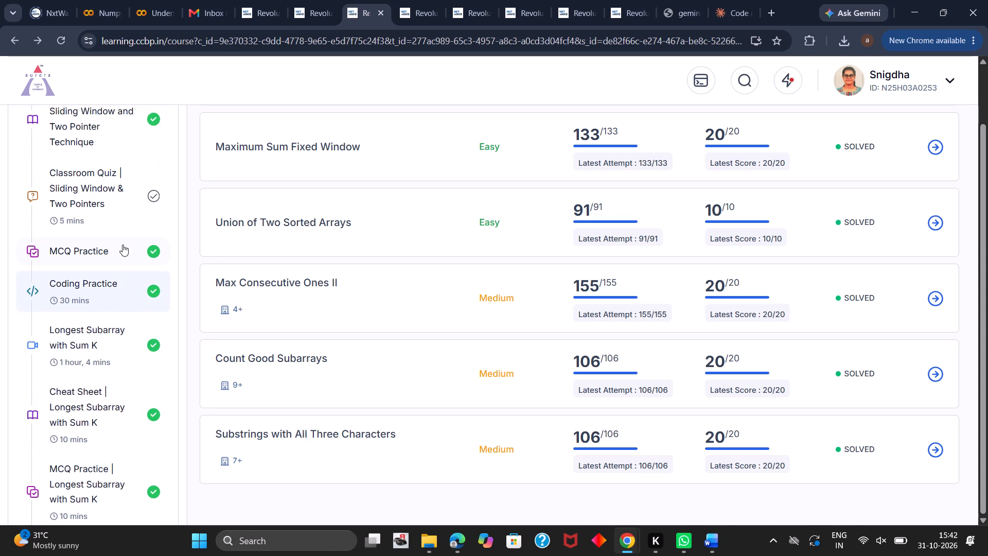
scroll(129, 198, up, 2)
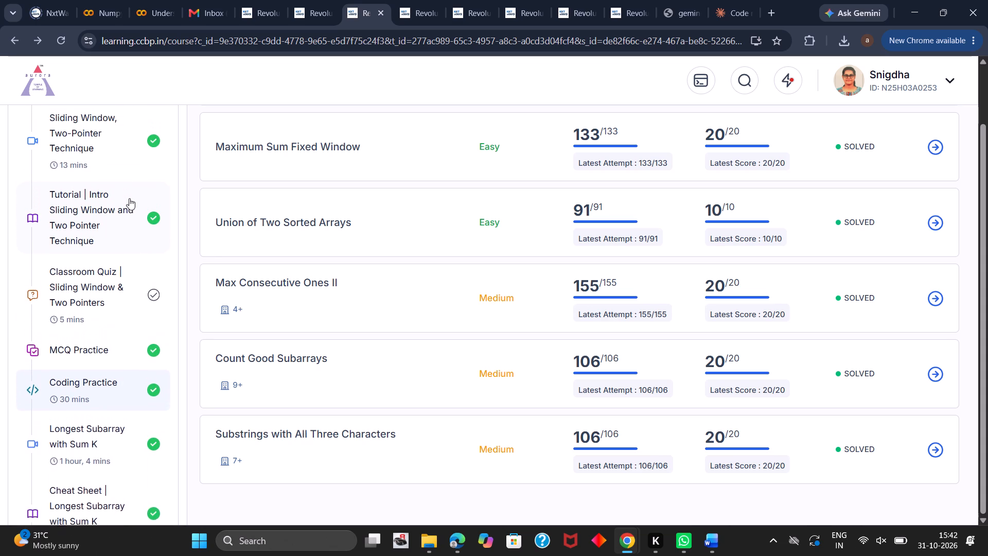
scroll(129, 198, up, 2)
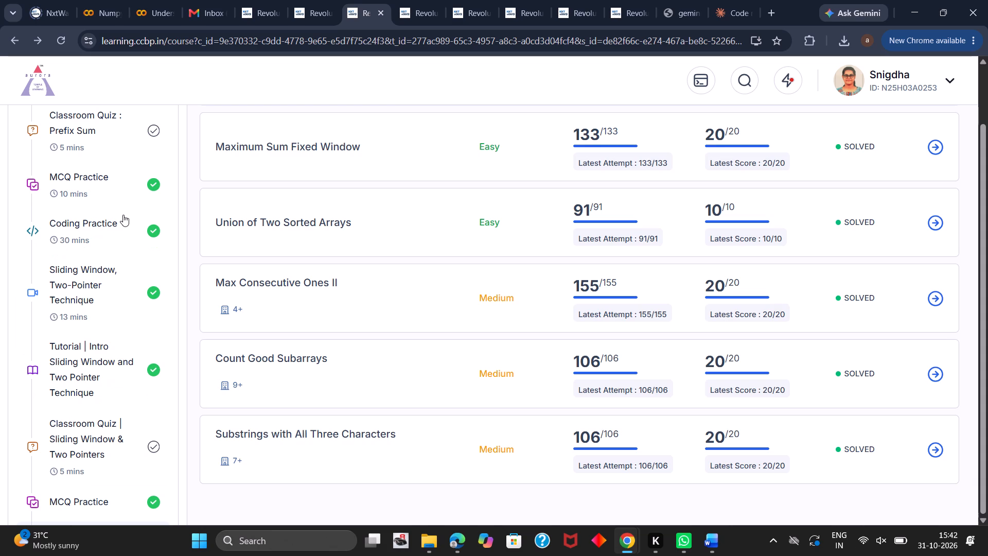
click(123, 216)
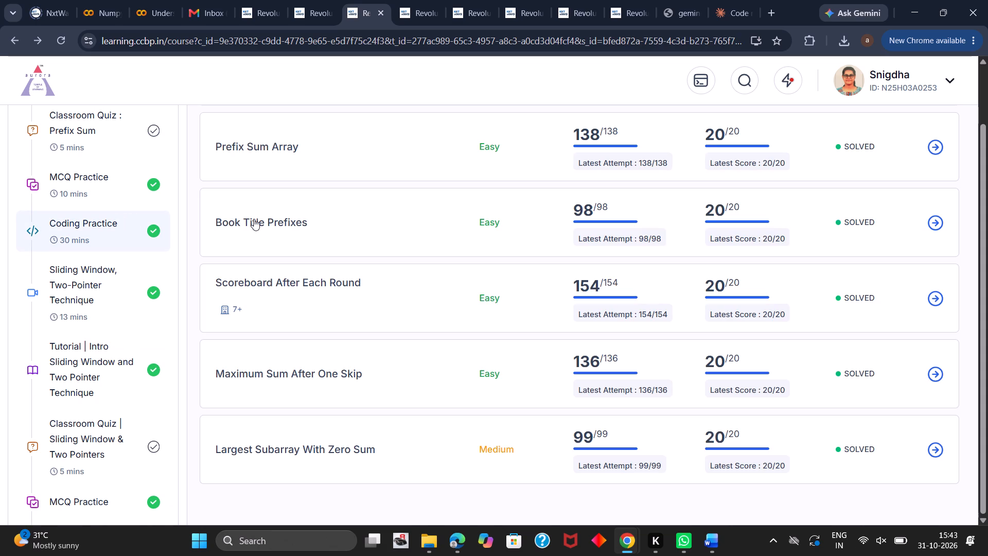
Open the Hashing Coding Practice set, just before the Prefix Sum lesson, and look through its full question list.
scroll(254, 219, up, 2)
scroll(138, 217, up, 1)
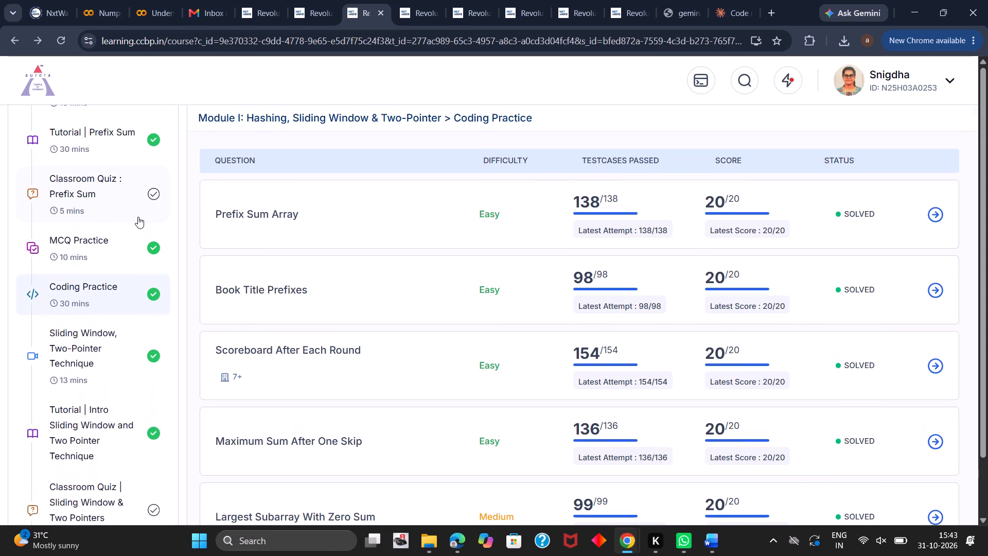
scroll(138, 217, up, 3)
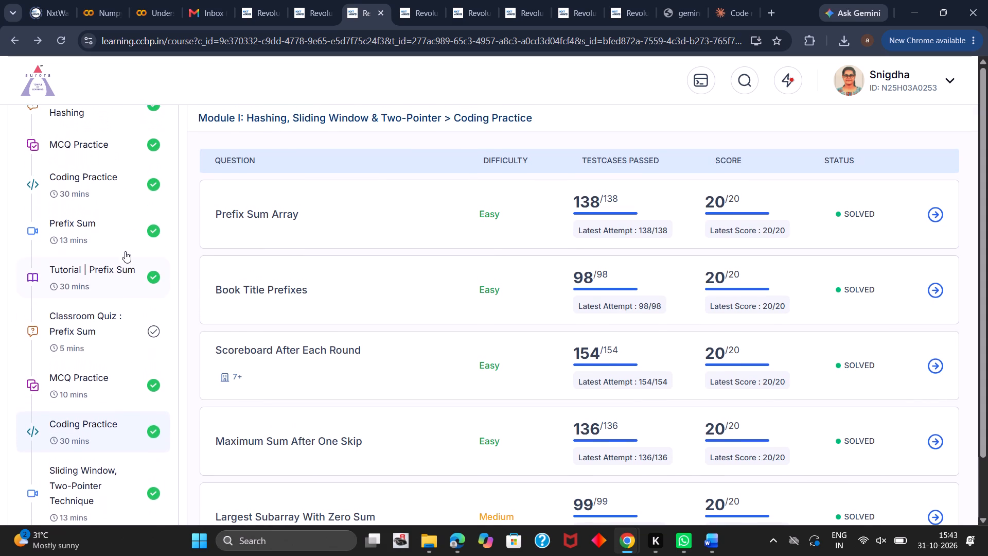
scroll(125, 251, up, 1)
click(114, 200)
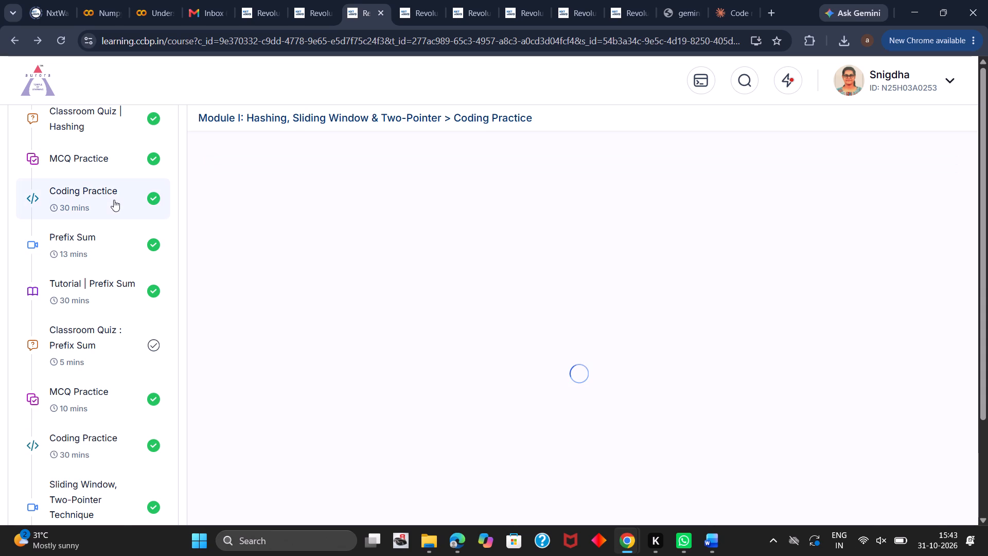
scroll(195, 270, down, 1)
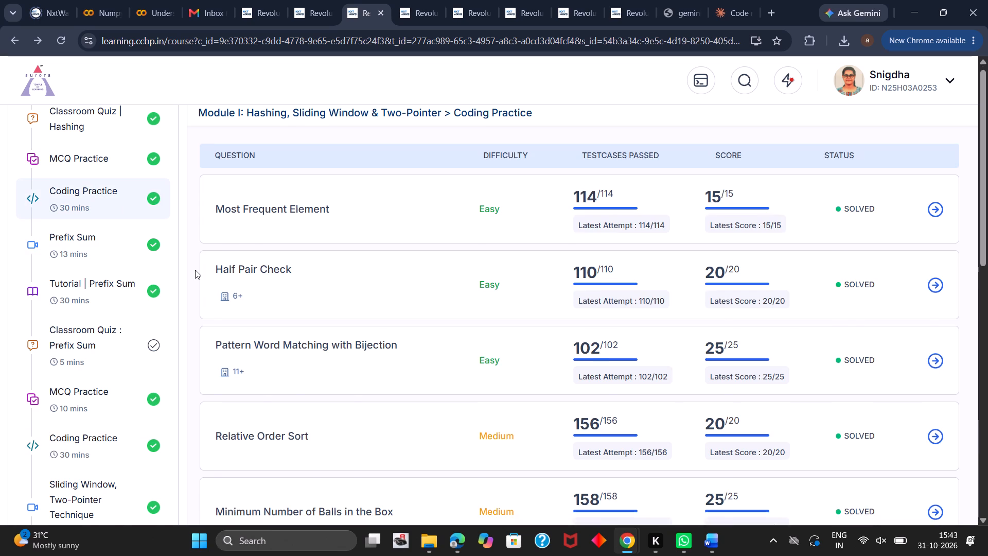
scroll(195, 270, down, 5)
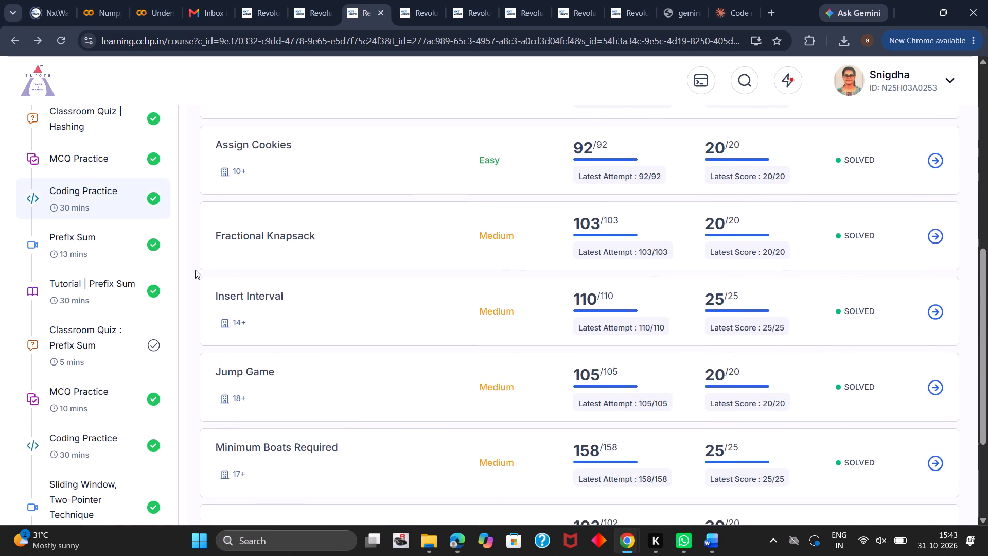
scroll(195, 270, down, 3)
scroll(105, 299, up, 1)
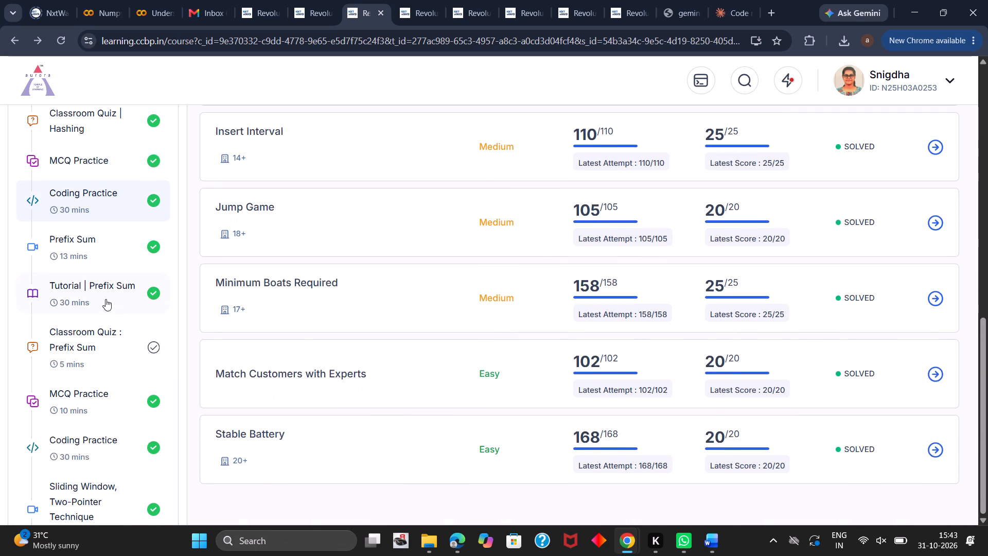
scroll(105, 299, up, 1)
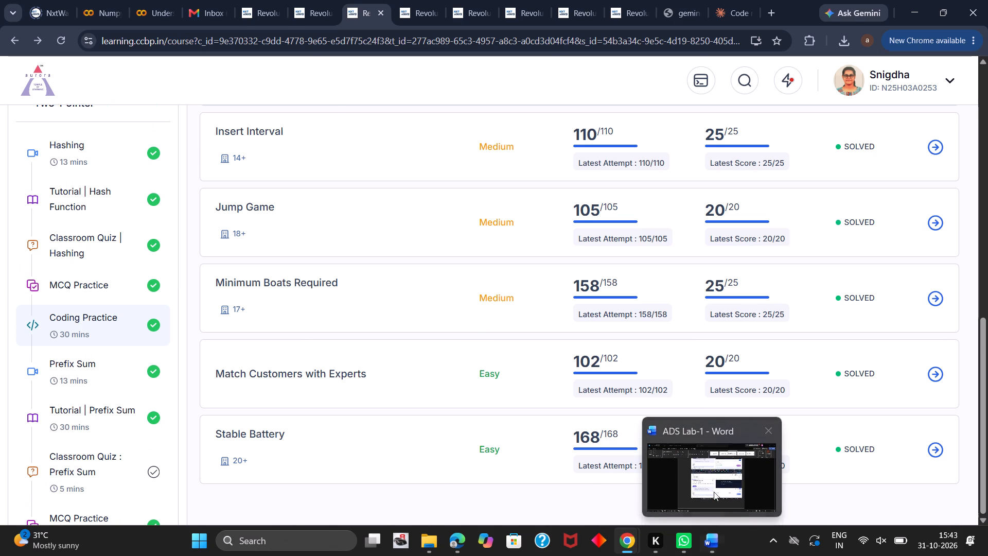
Switch to Word to check the screenshots in the ADS Lab-1 document, and return to the Chrome course window.
click(719, 480)
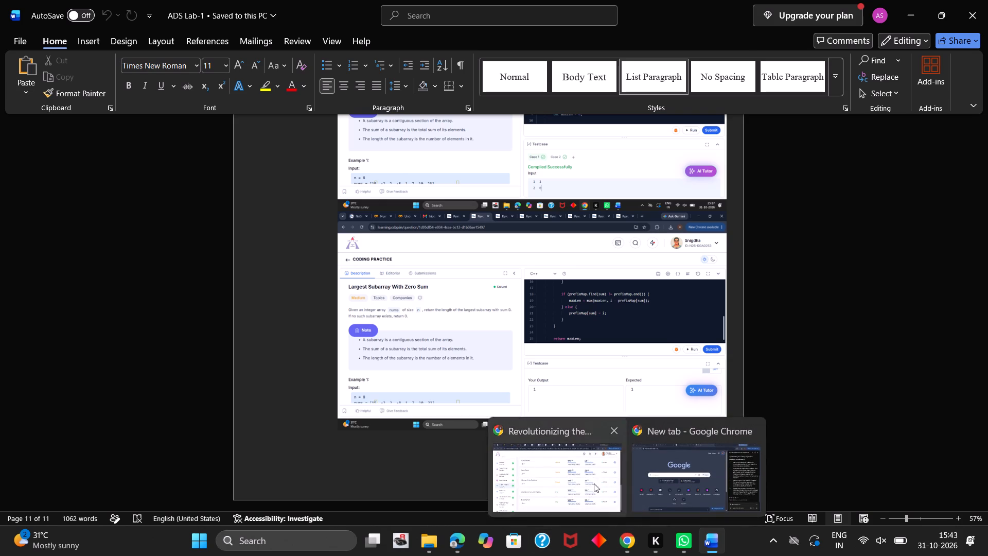
click(589, 480)
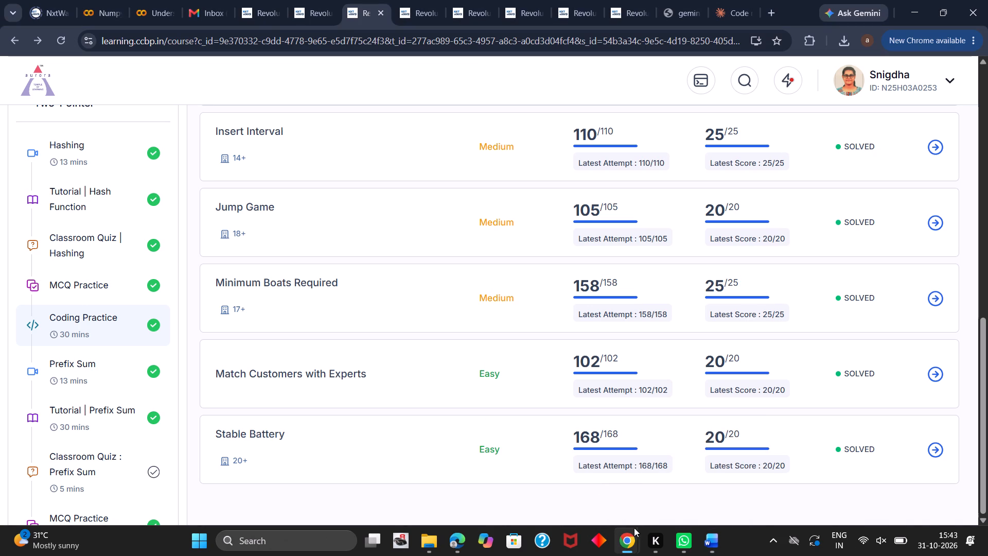
Close the Gemini side panel and the empty new tab in the other Chrome window.
click(667, 499)
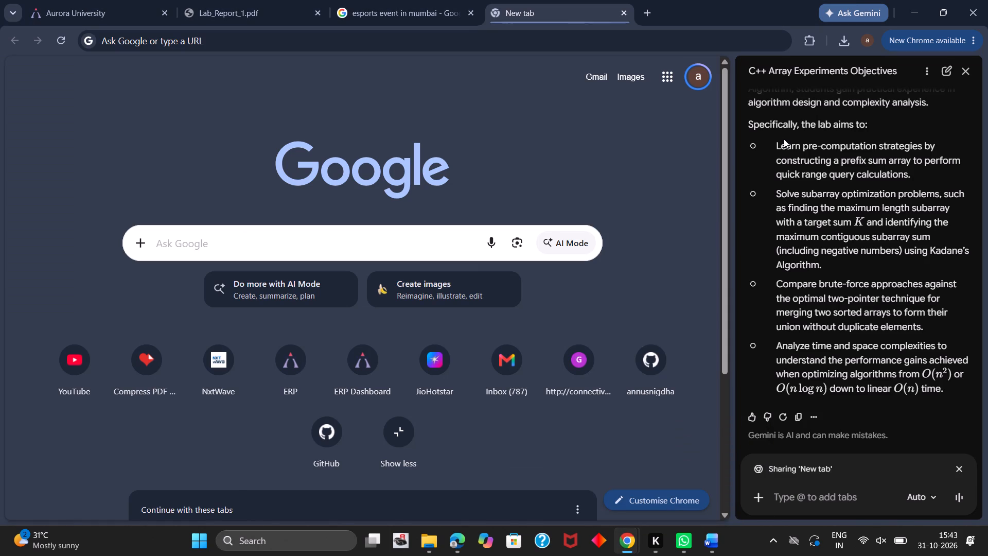
click(850, 0)
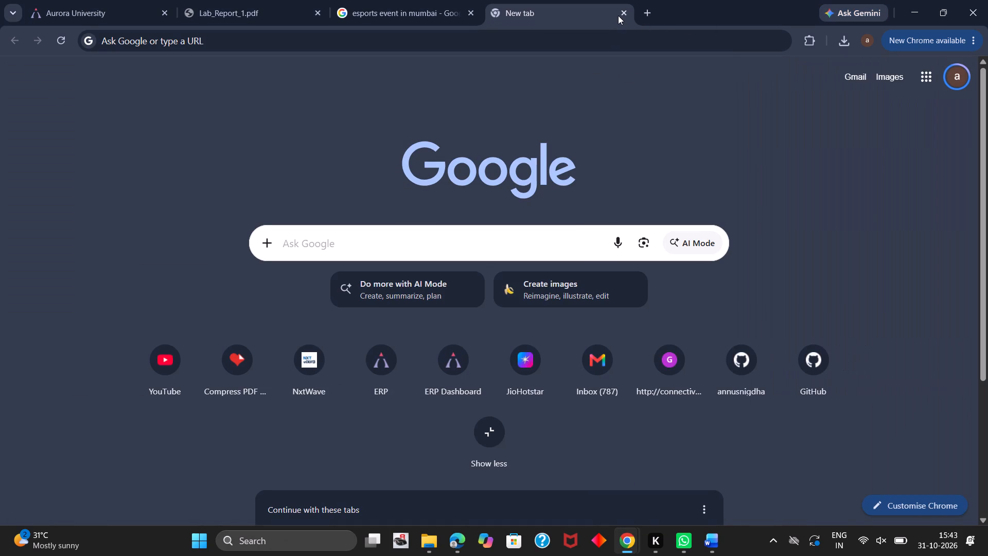
click(625, 10)
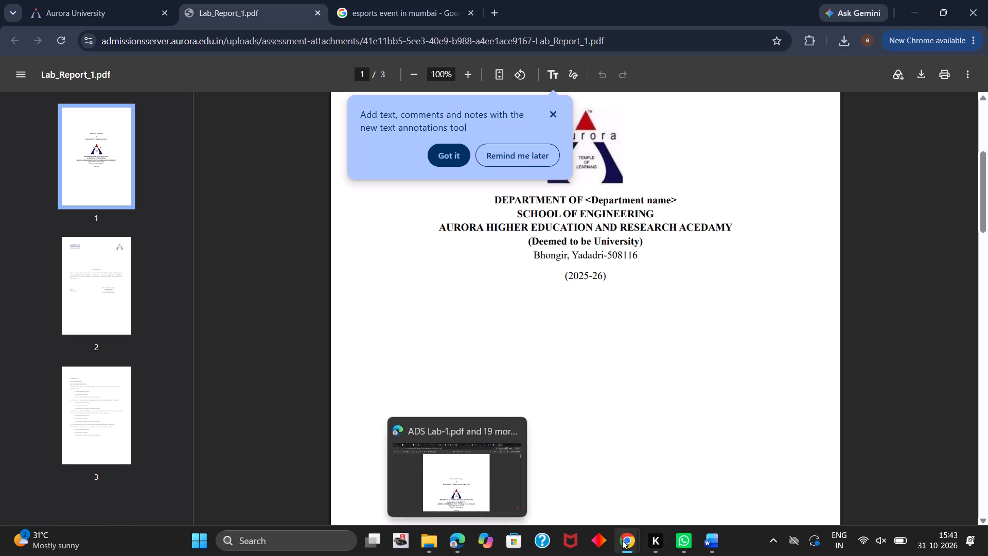
Return to the course window and view the Largest Subarray With Zero Sum problem in its own tab.
click(585, 500)
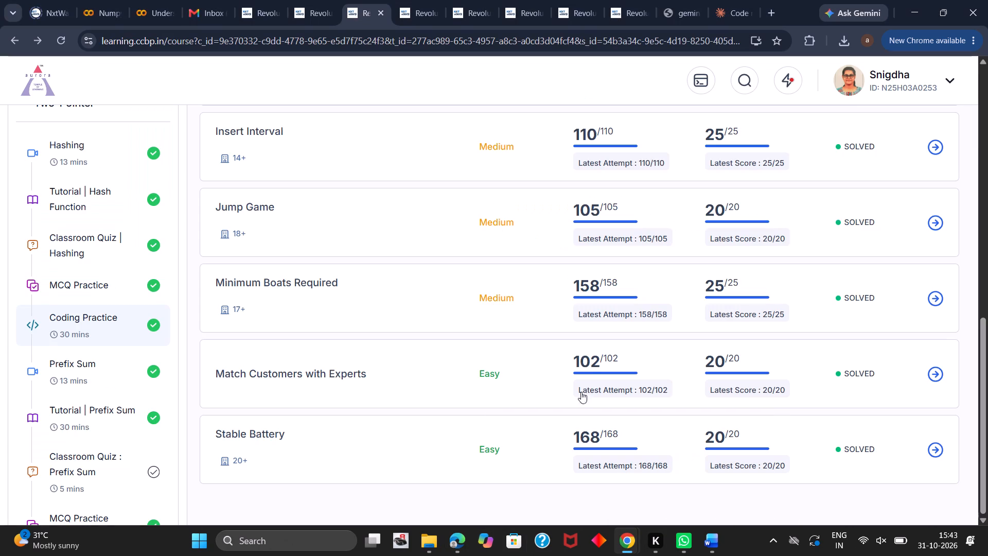
click(299, 0)
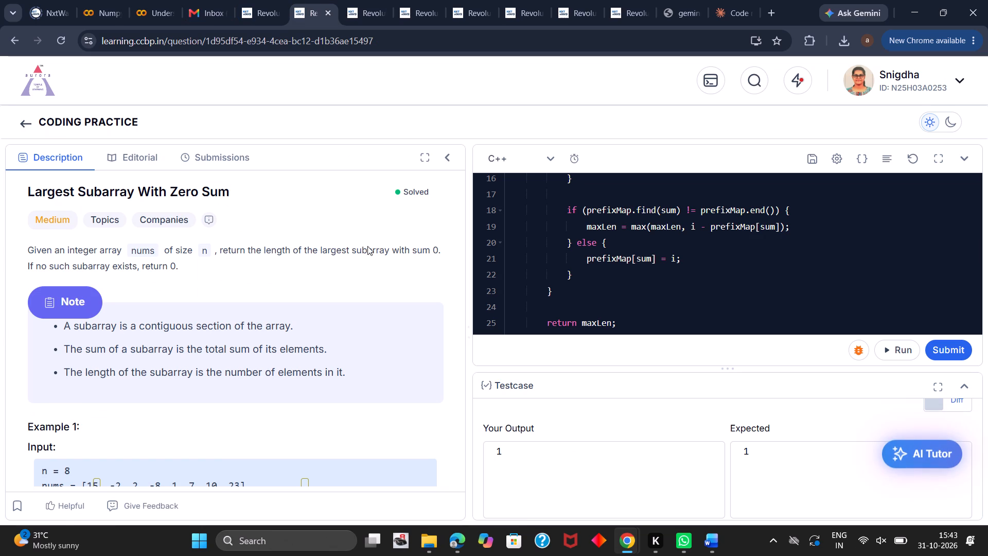
drag(370, 283, 283, 0)
In the linked list MCQ practice tab, submit "The new node is added as the head of the list" and advance to the next question.
click(259, 0)
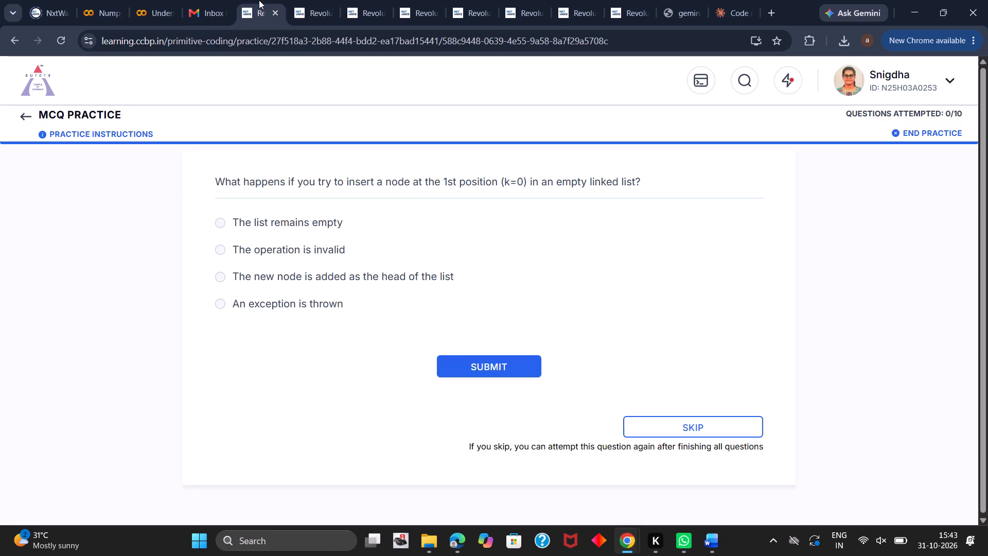
click(408, 275)
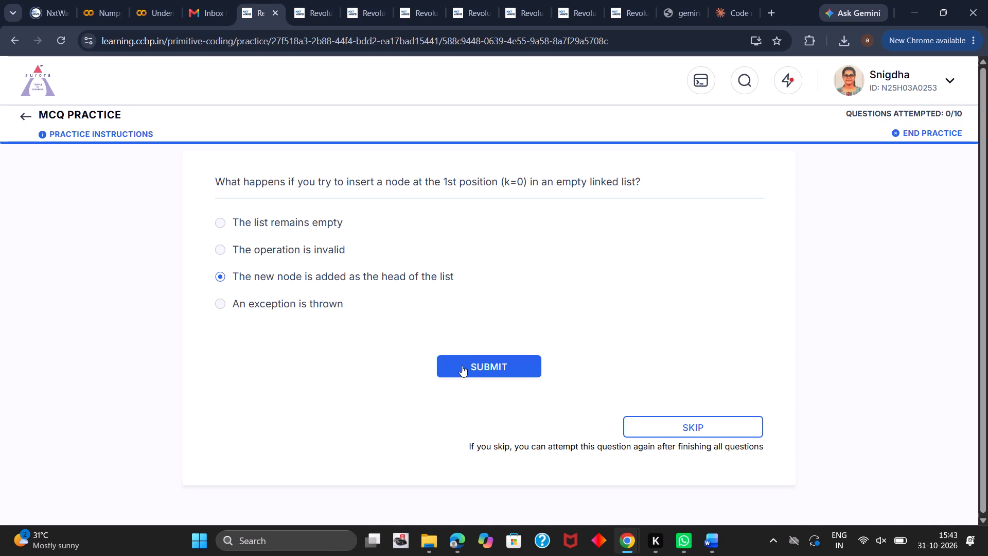
click(467, 365)
click(470, 416)
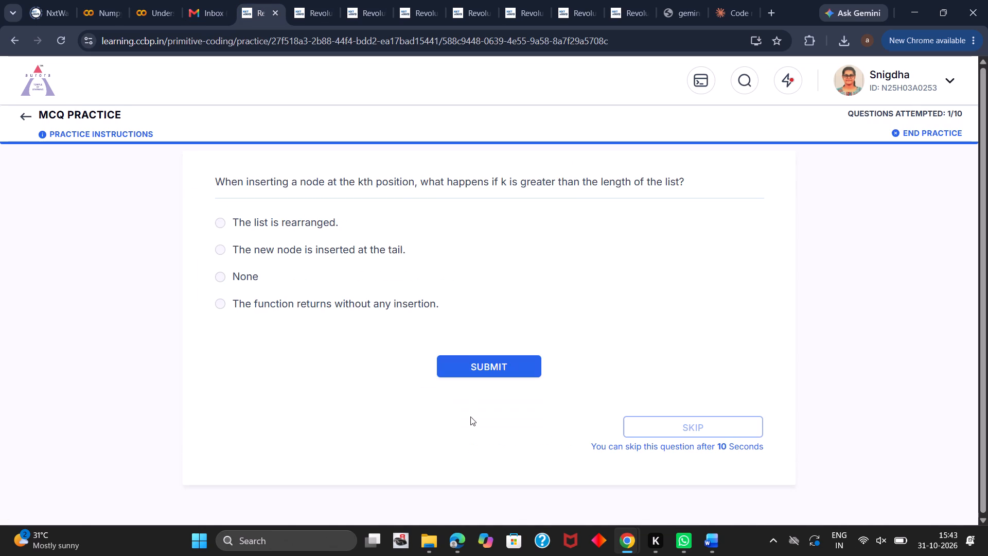
right_click(430, 349)
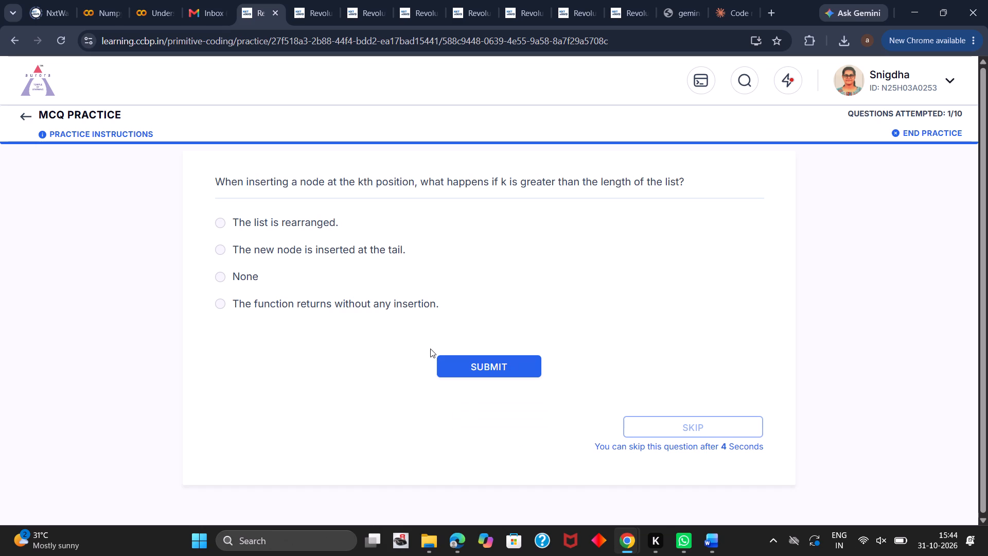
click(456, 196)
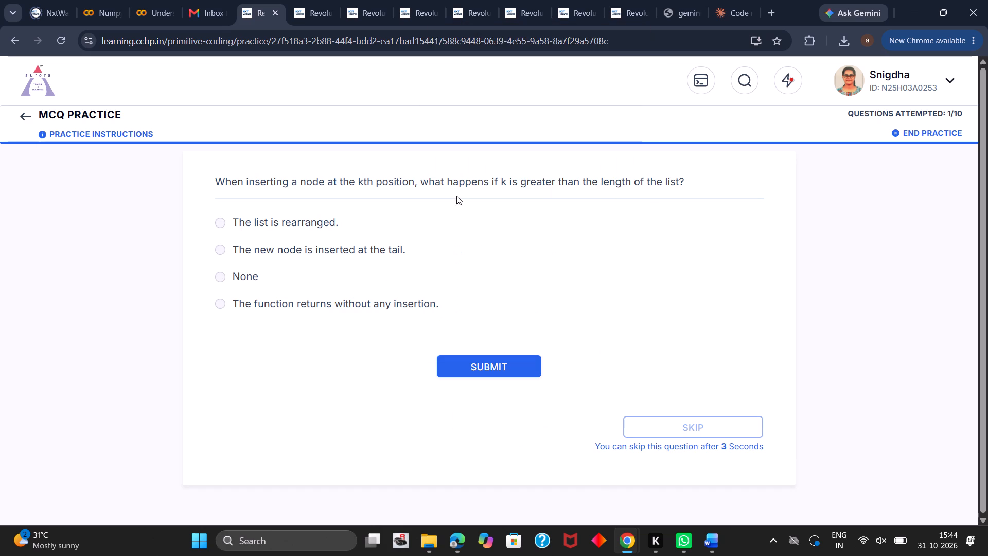
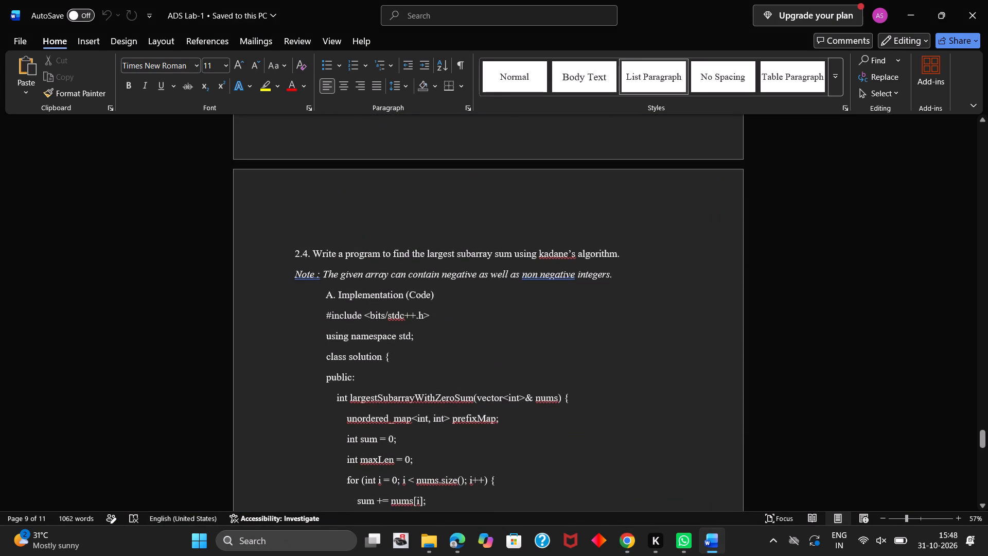
Review the lab report's code, complexity analyses and output screenshots from question 2.4 back through question 2.2.
scroll(514, 290, up, 3)
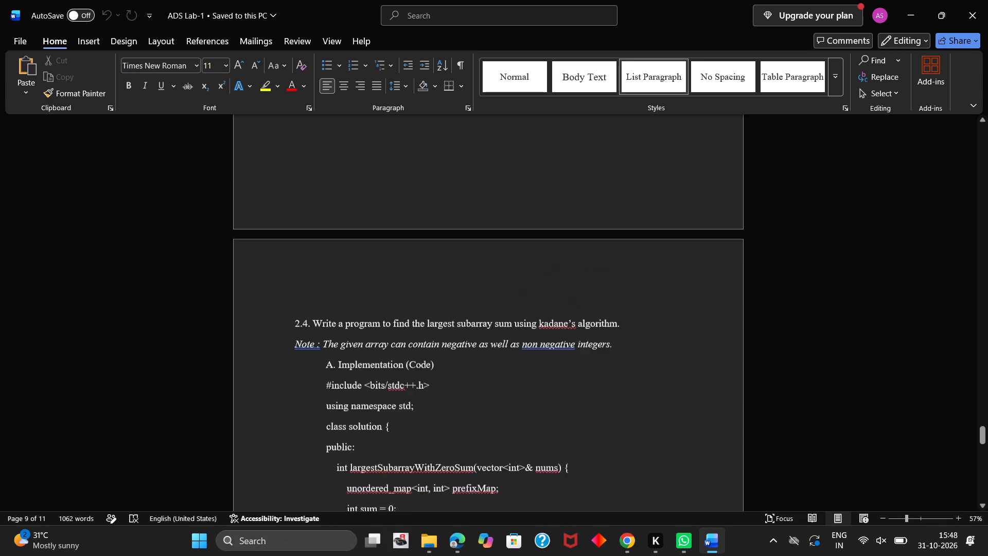
scroll(514, 290, up, 6)
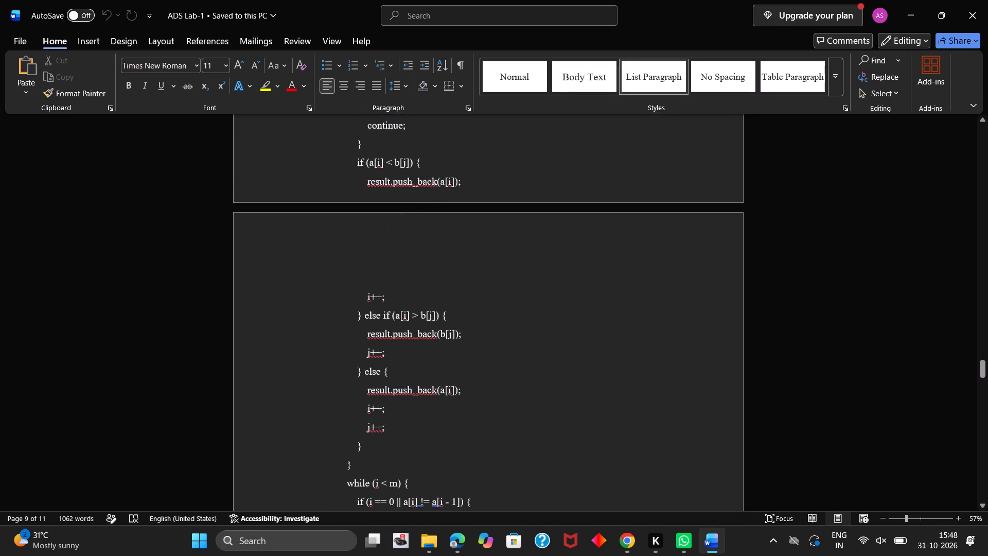
scroll(514, 290, up, 1)
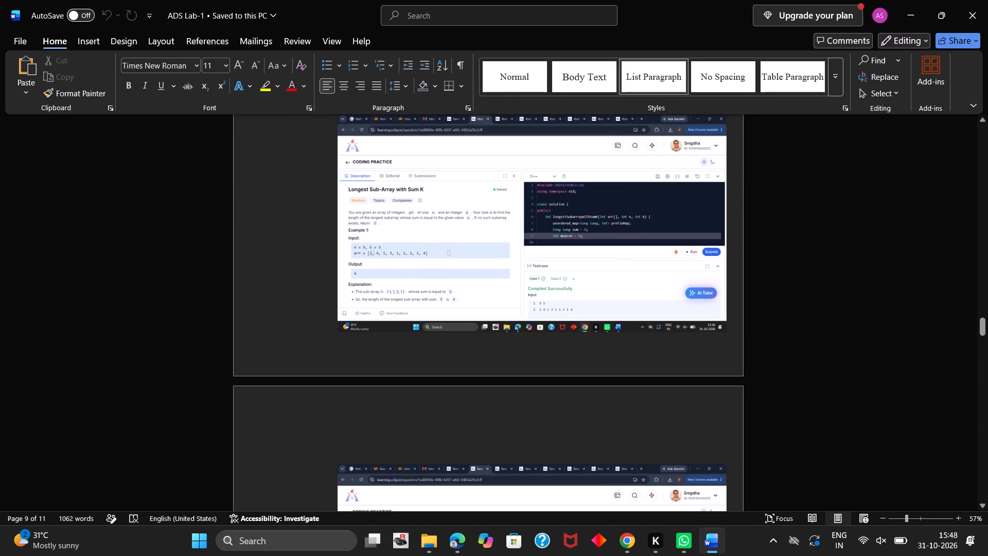
scroll(514, 290, up, 1)
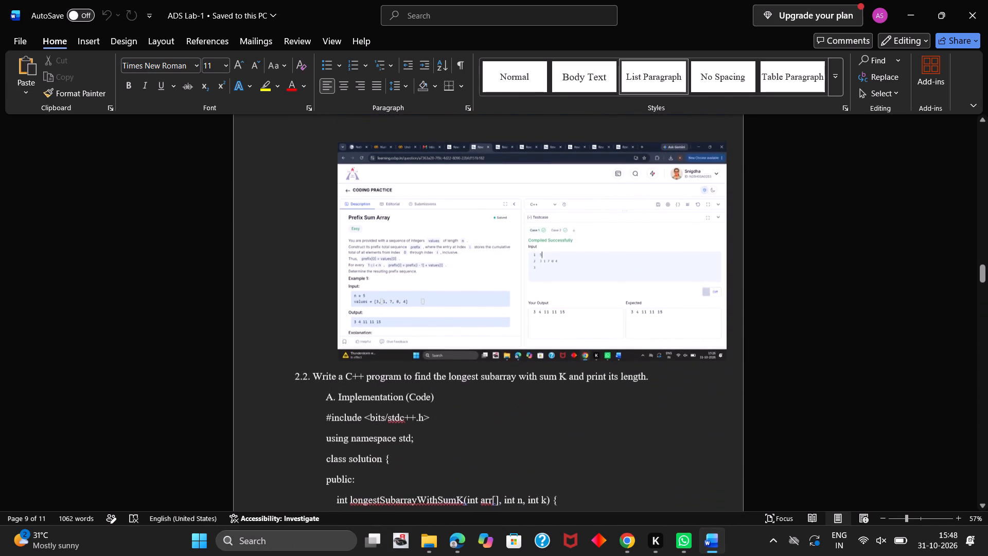
scroll(514, 290, up, 1)
scroll(514, 290, down, 3)
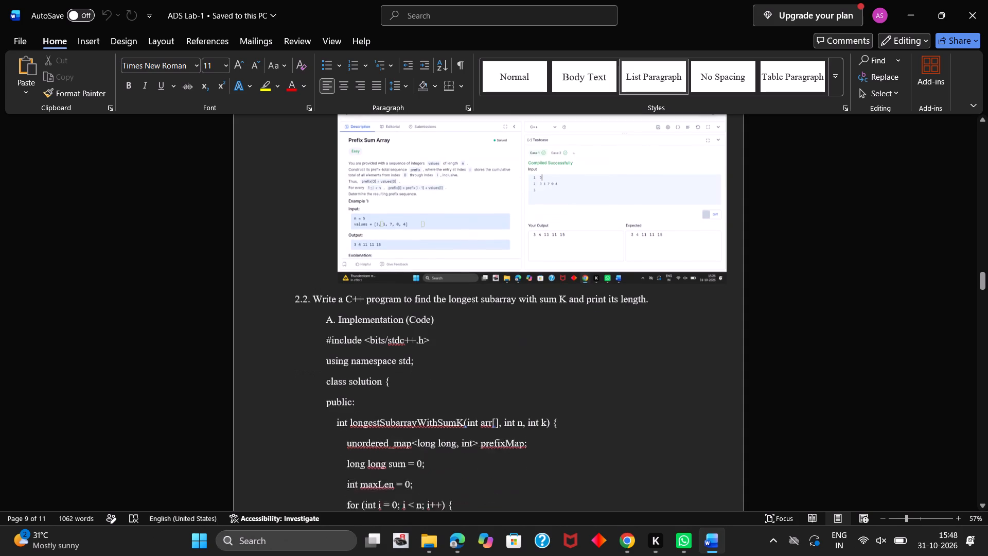
scroll(514, 290, down, 3)
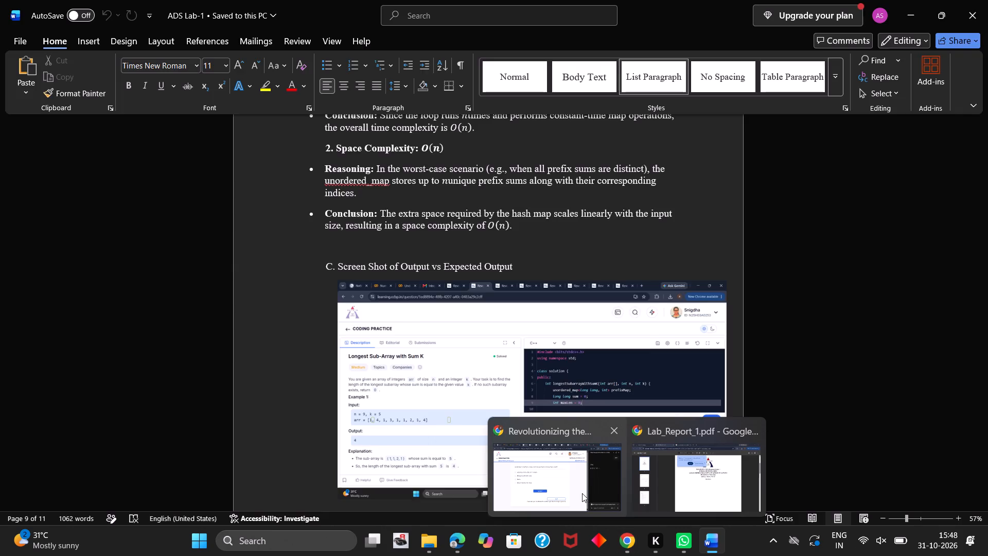
Switch to Chrome and open the Largest Subarray Sum problem from the Coding Practice following MCQ Practice | Largest Subarray Sum.
click(582, 493)
click(289, 0)
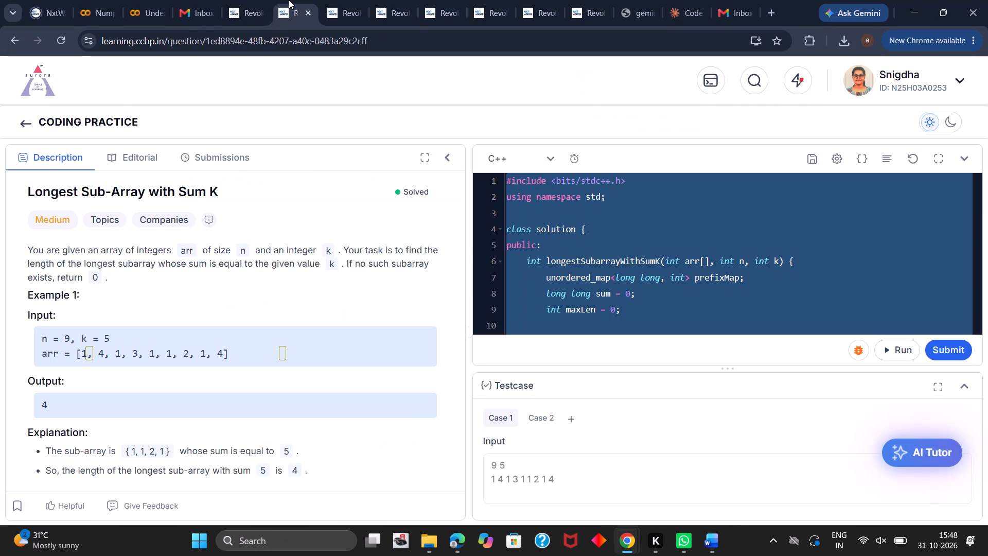
scroll(217, 297, right, 7)
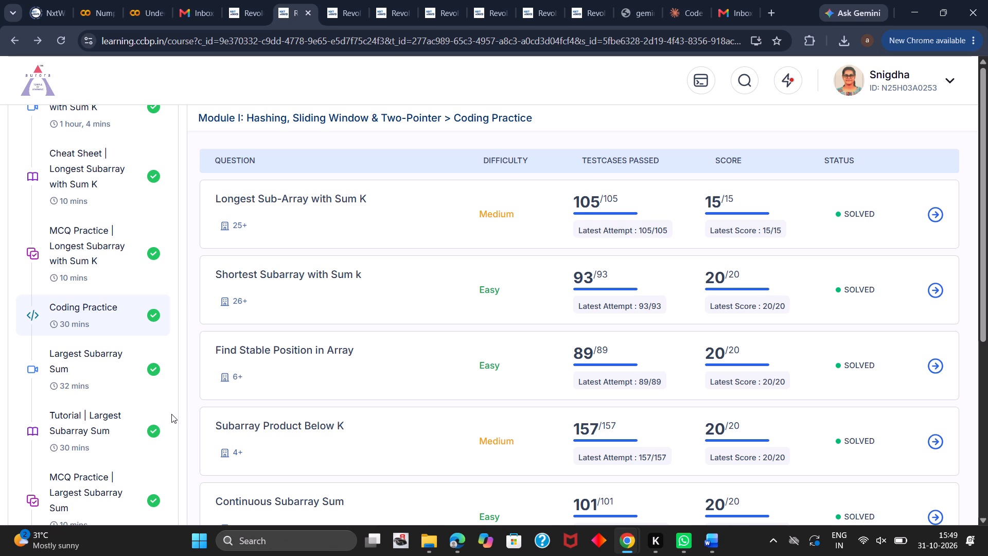
scroll(112, 402, down, 1)
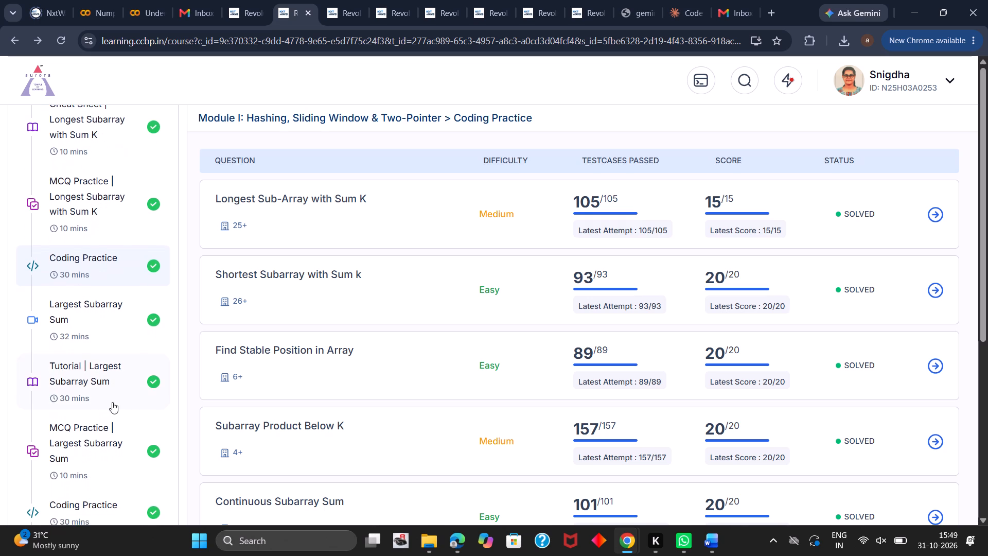
scroll(97, 445, down, 1)
click(99, 456)
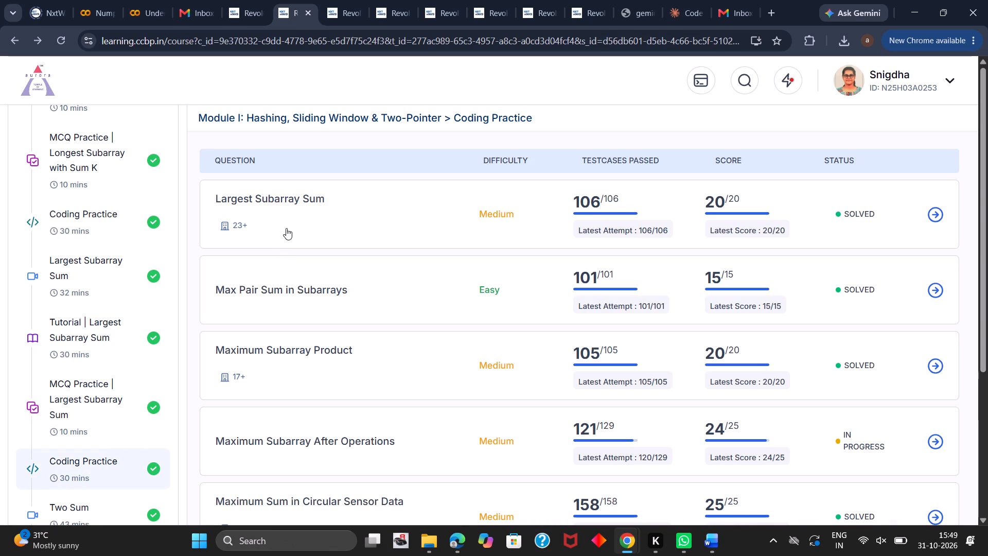
click(286, 228)
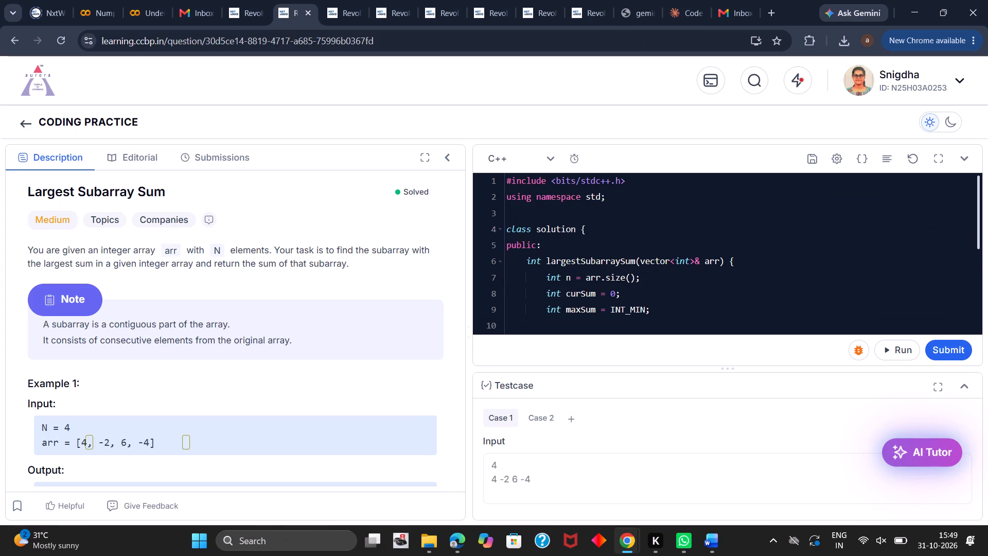
Copy the entire C++ solution code of the Largest Subarray Sum problem.
click(519, 275)
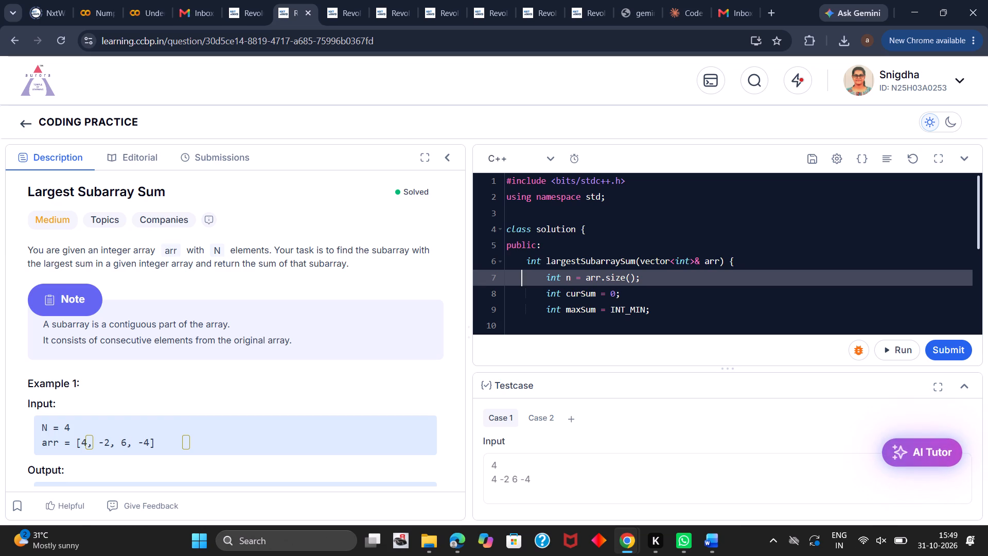
key(ctrl+a)
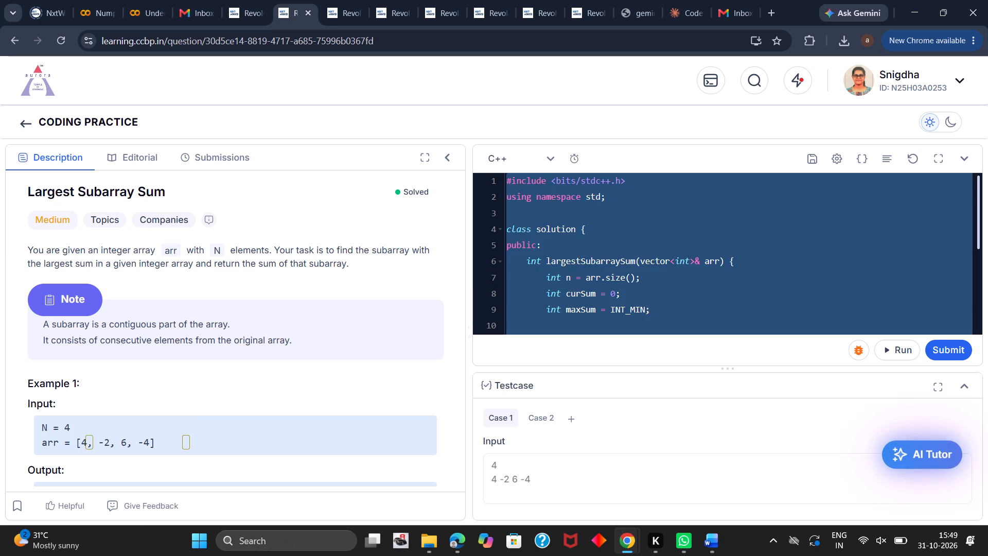
key(ctrl+c)
key(ctrl+c)
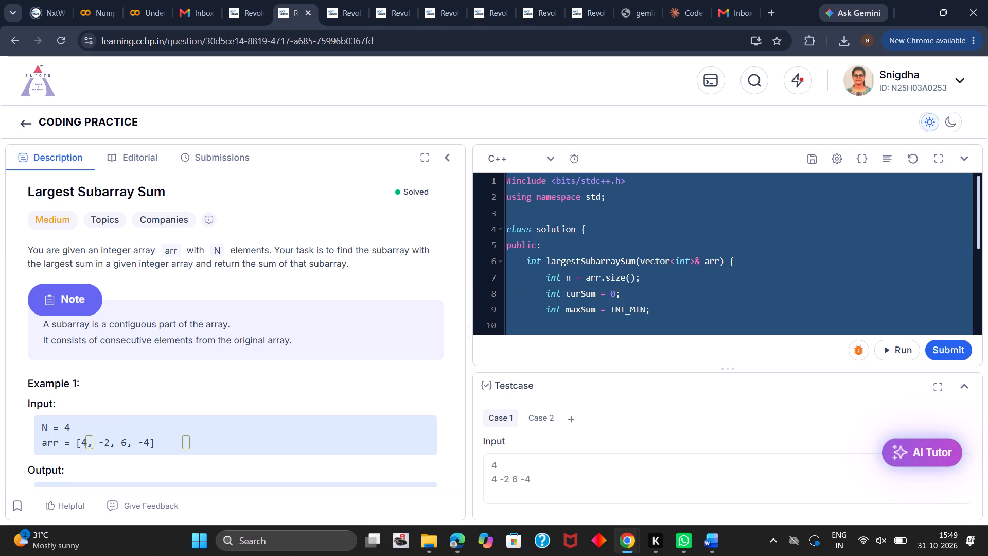
Return to the ADS Lab-1 document in Word and delete both Largest Subarray With Zero Sum screenshots under question 2.4.
key(alt+Tab)
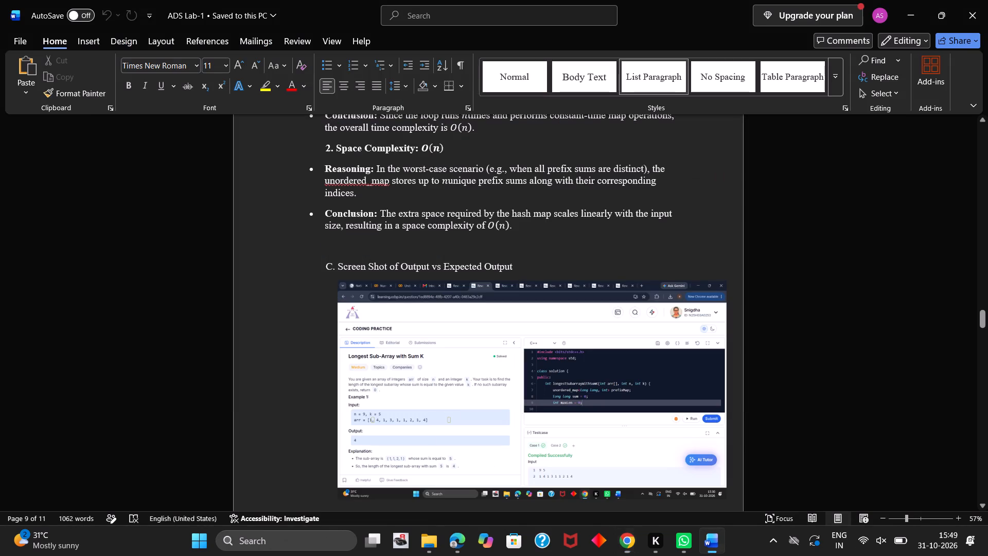
scroll(463, 237, down, 13)
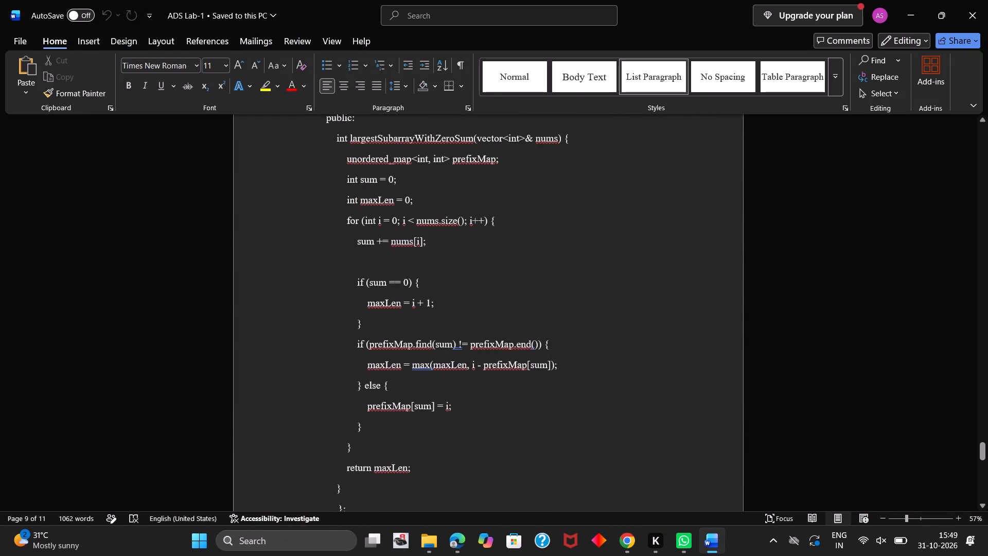
scroll(463, 237, down, 3)
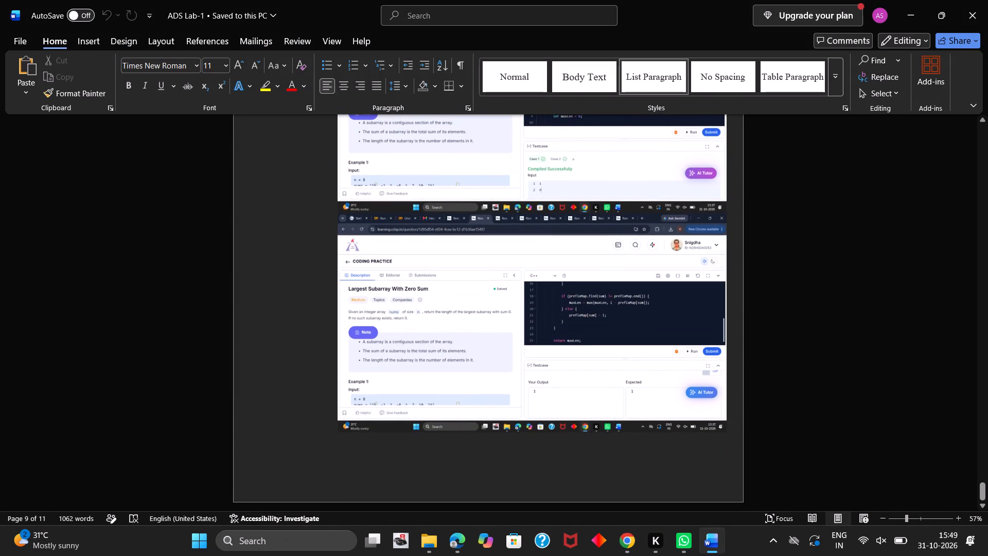
click(461, 276)
key(BackSpace)
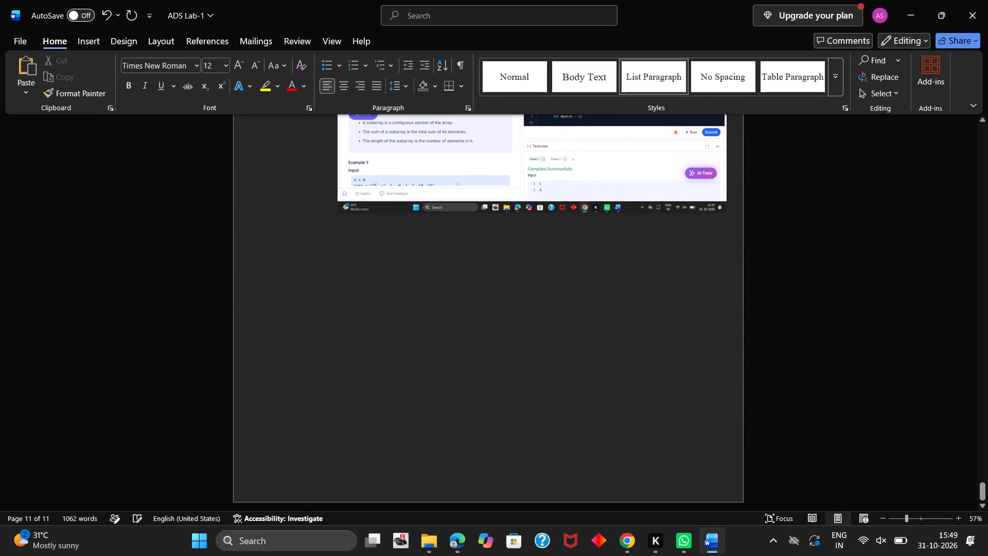
click(450, 158)
key(BackSpace)
Delete the old largestSubarrayWithZeroSum code under question 2.4, undoing a trial paste of the new code over it.
scroll(450, 158, up, 1)
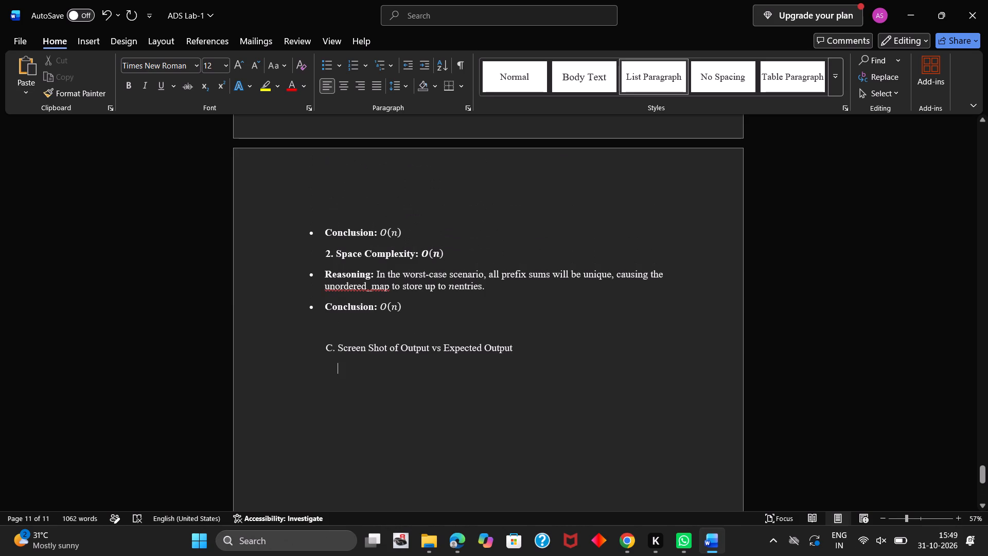
scroll(437, 261, up, 3)
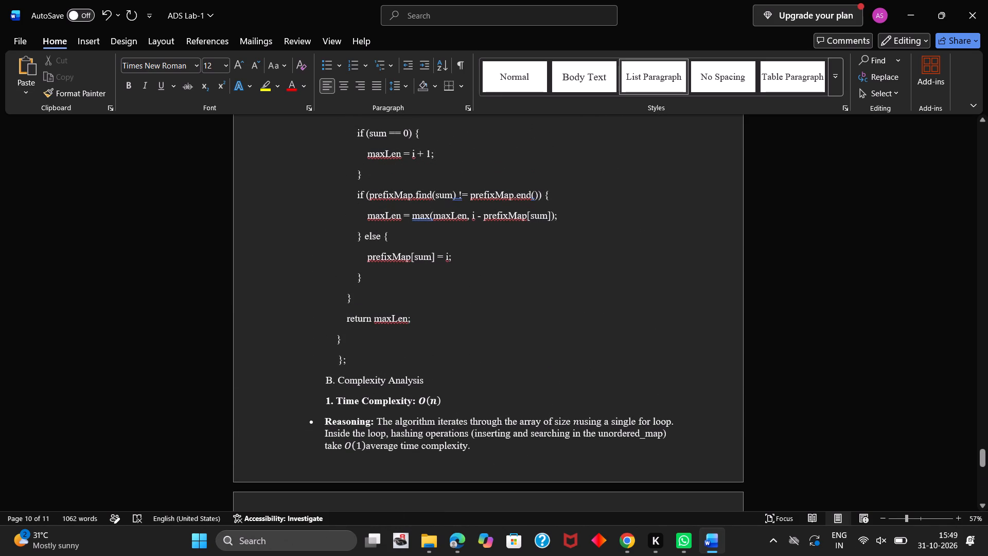
drag(350, 362, 292, 122)
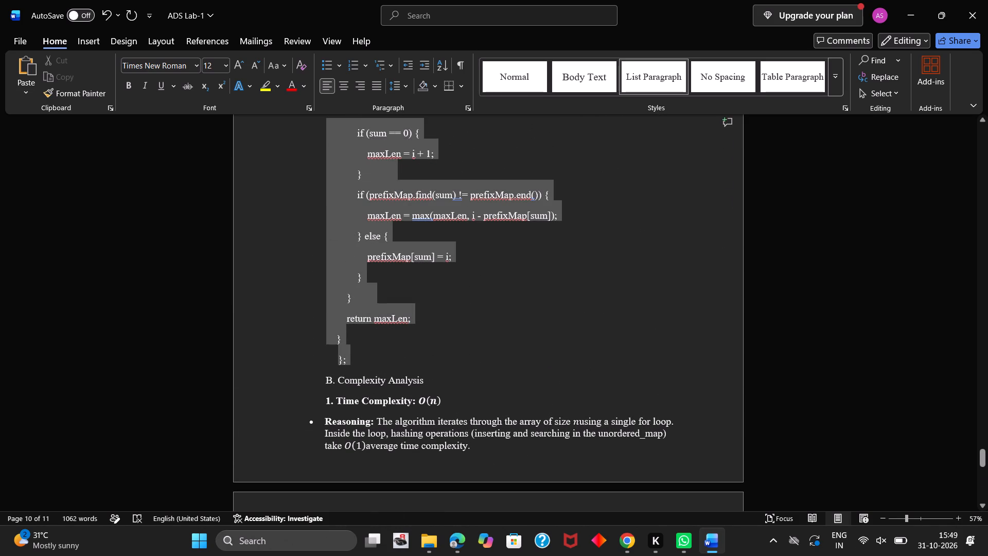
drag(292, 122, 319, 488)
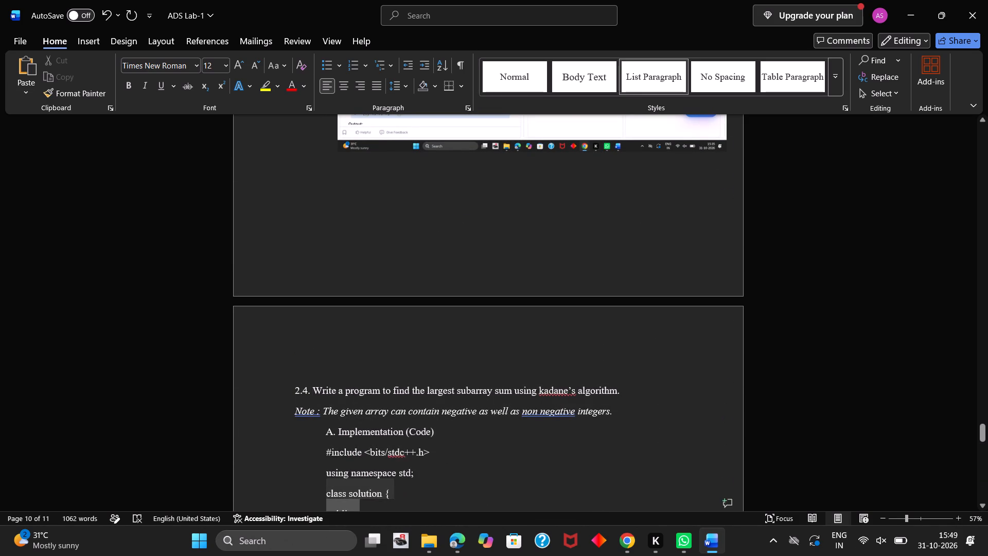
drag(319, 488, 319, 457)
key(ctrl+v)
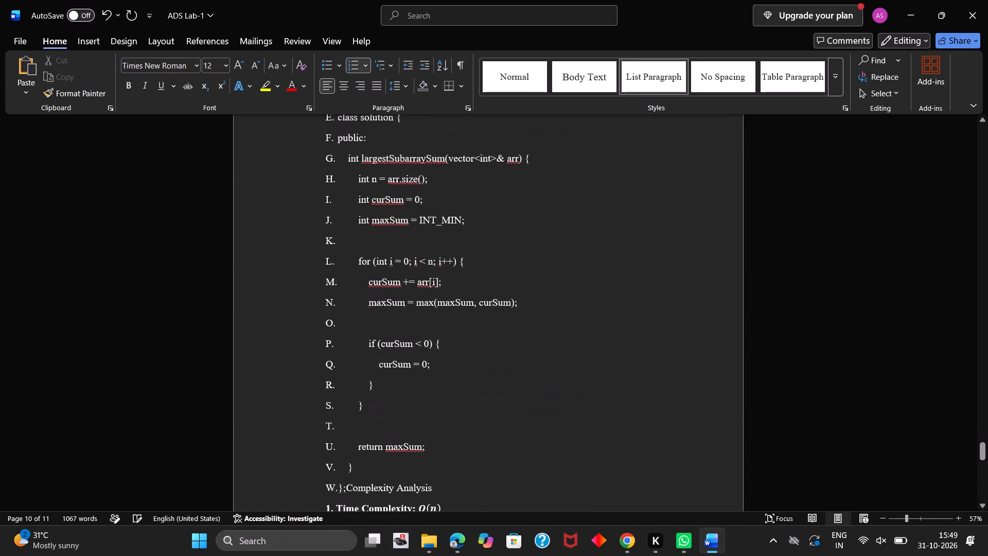
key(ctrl+z)
scroll(380, 305, up, 1)
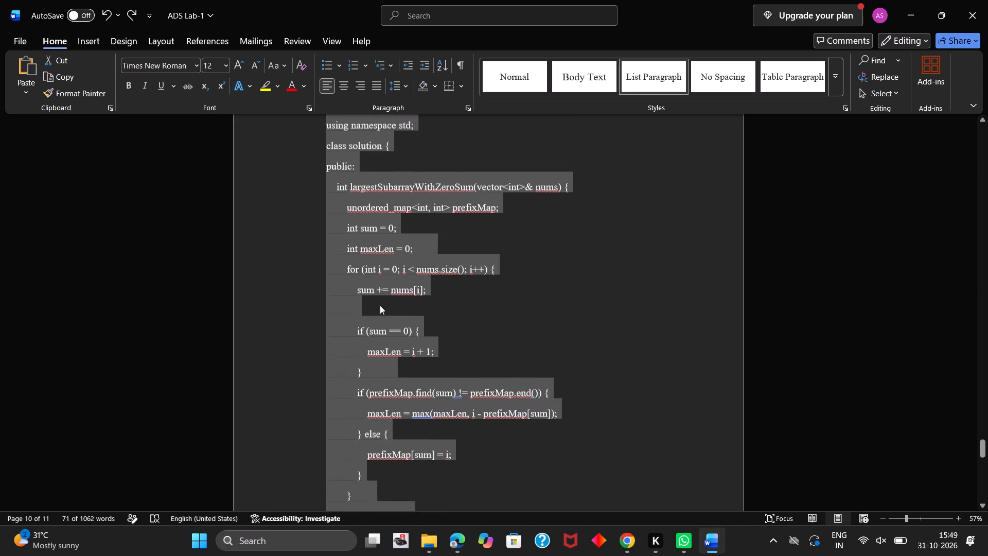
scroll(380, 305, up, 1)
key(BackSpace)
Paste the copied largestSubarraySum code on a new unlettered line beneath "A. Implementation (Code)" in question 2.4.
scroll(380, 261, up, 1)
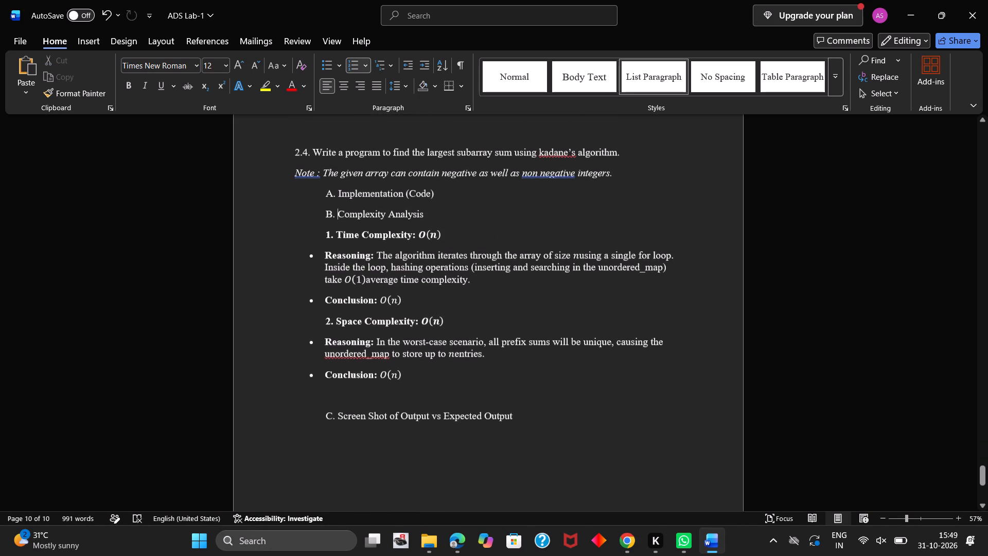
click(443, 202)
key(Return)
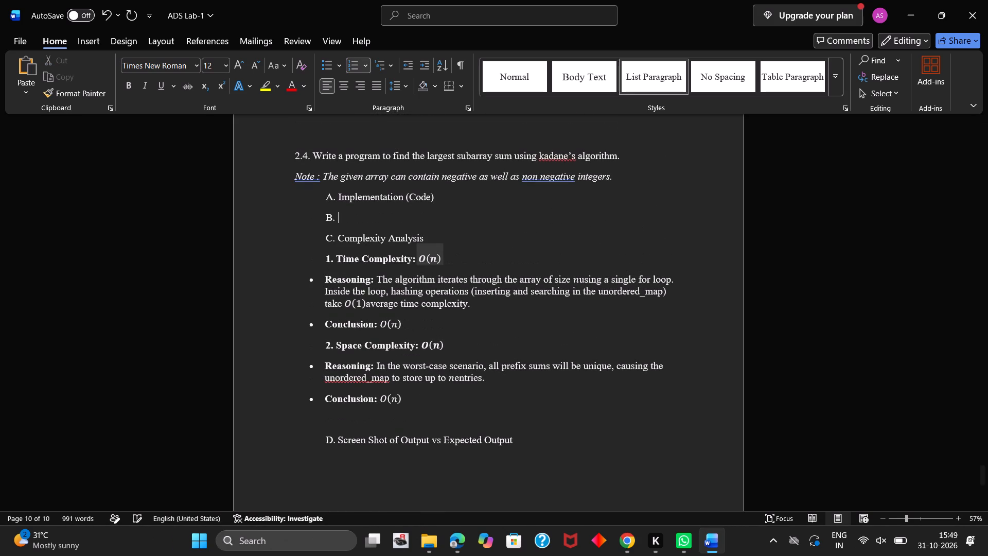
key(BackSpace)
key(ctrl+v)
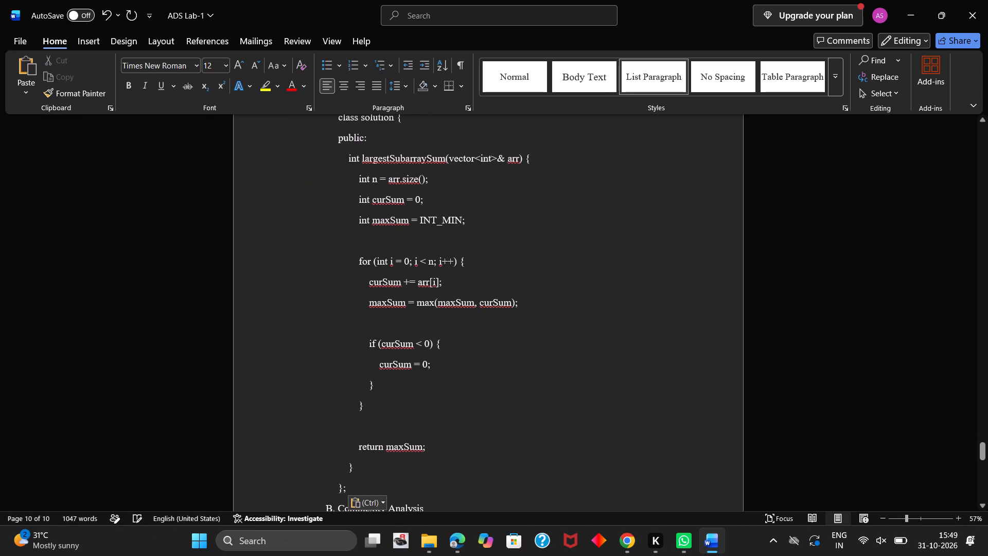
Remove the blank lines before "return maxSum;", after the maxSum declaration, and after "using namespace std;" in the pasted code.
click(384, 406)
key(Delete)
click(472, 226)
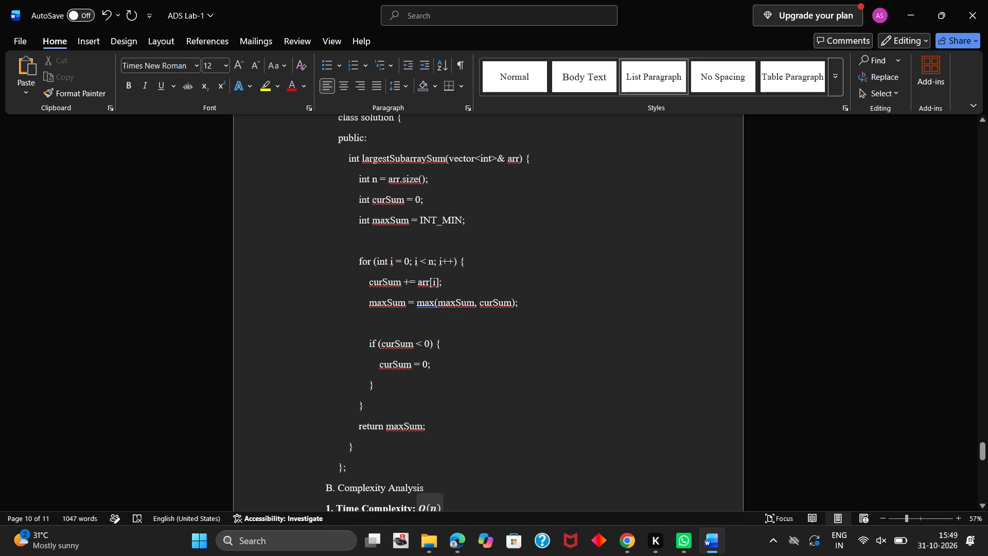
key(Delete)
scroll(472, 226, up, 1)
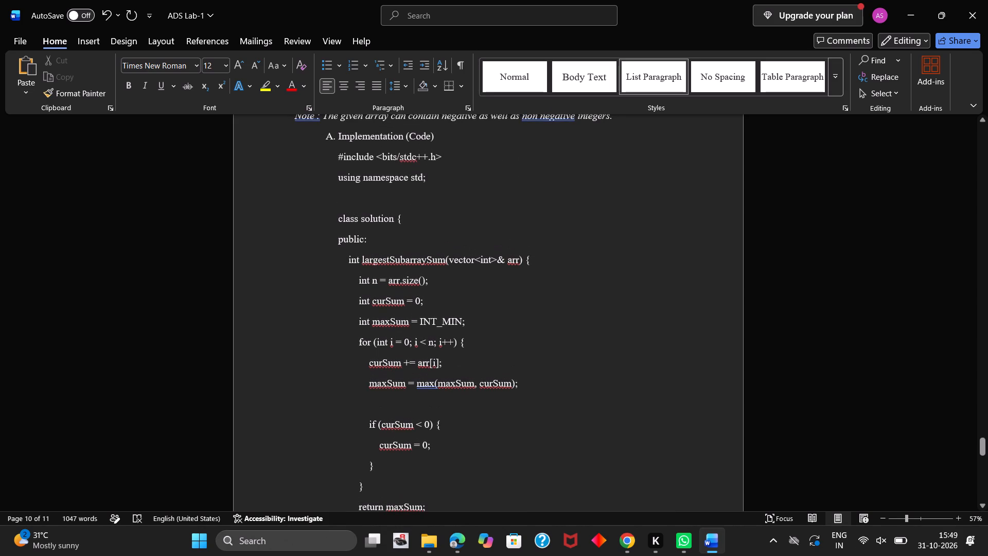
click(429, 177)
key(Delete)
Switch to Chrome, resend the prompt "B. Complexity Analysis of this question" to Gemini for Largest Subarray Sum, and copy its answer.
scroll(429, 177, down, 2)
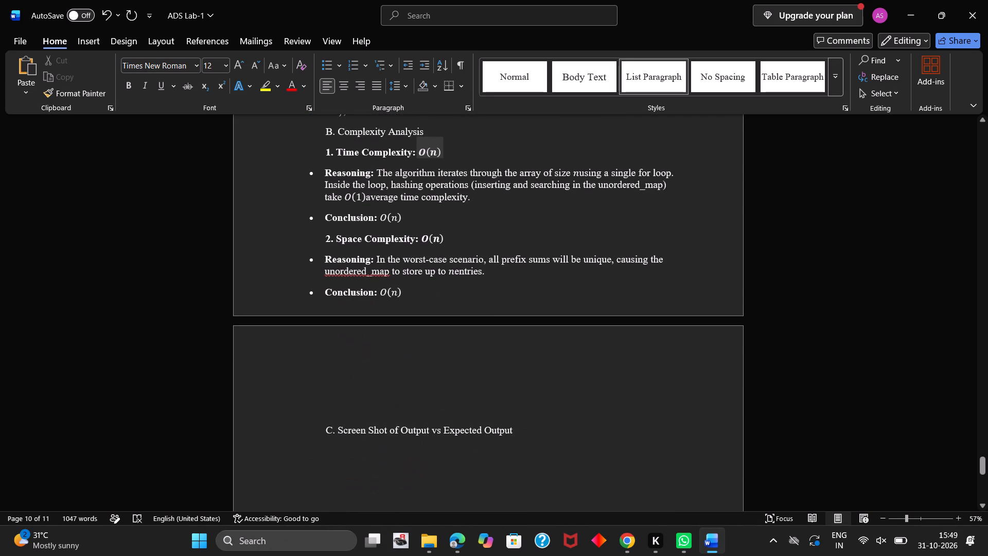
key(alt+Tab)
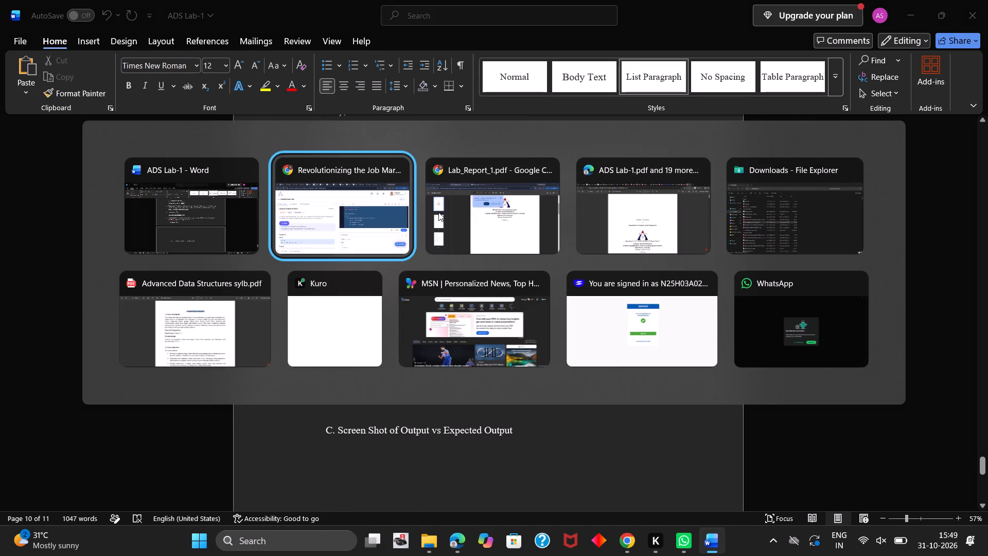
click(847, 9)
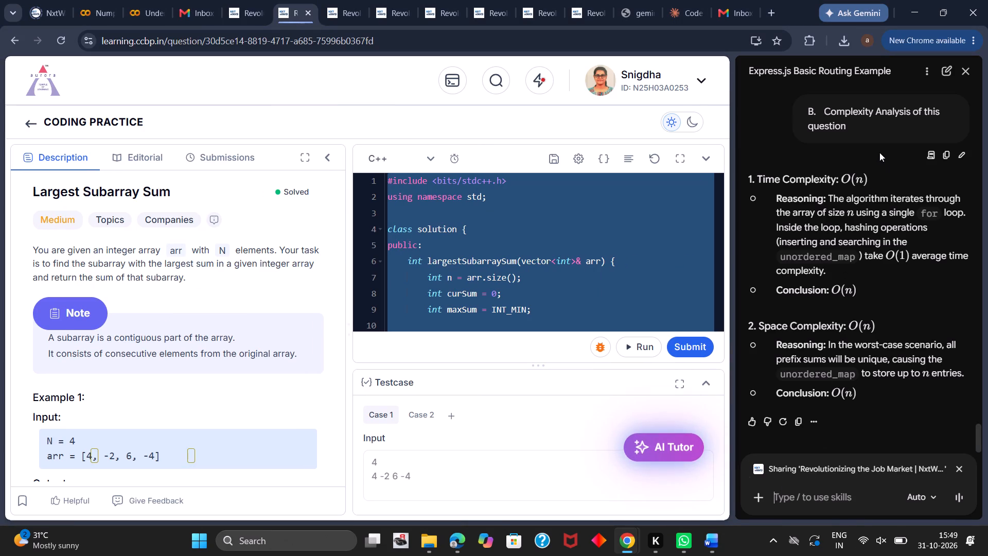
drag(854, 128, 797, 109)
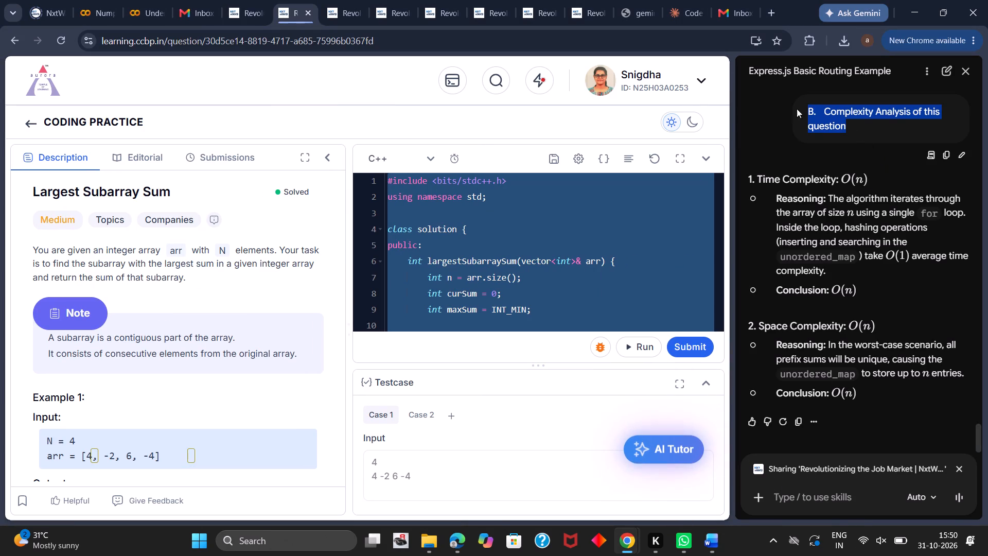
drag(797, 109, 791, 110)
key(ctrl+c)
click(846, 501)
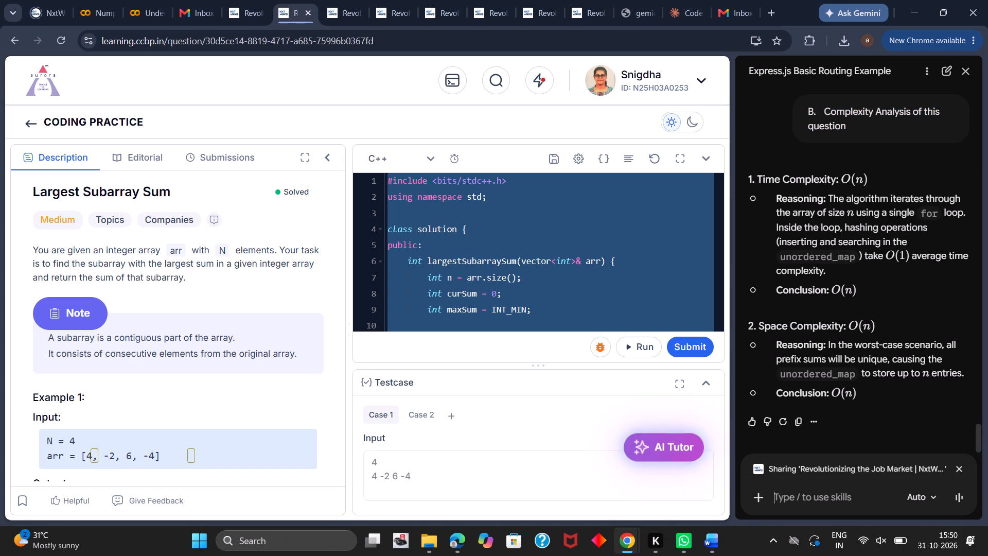
key(ctrl+v)
key(Return)
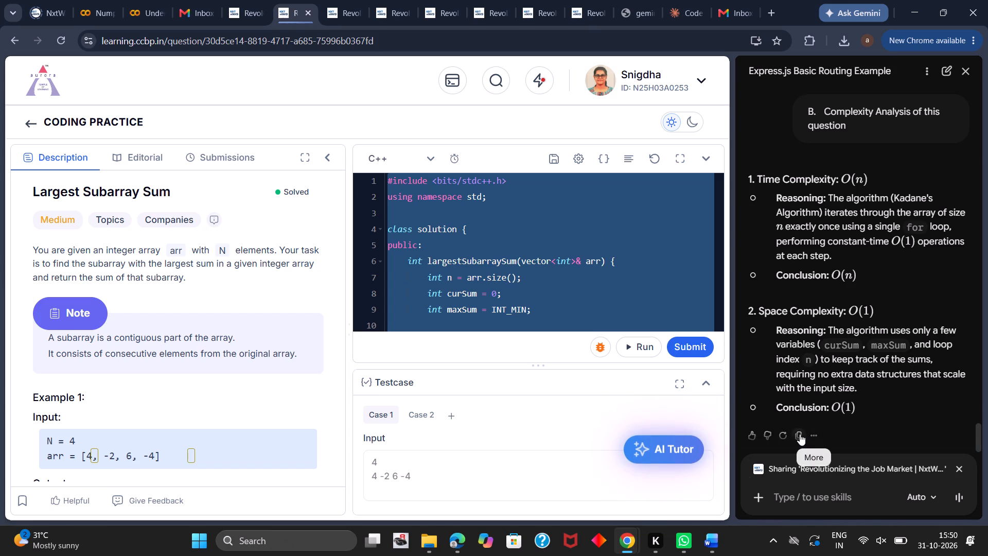
click(800, 434)
click(800, 434)
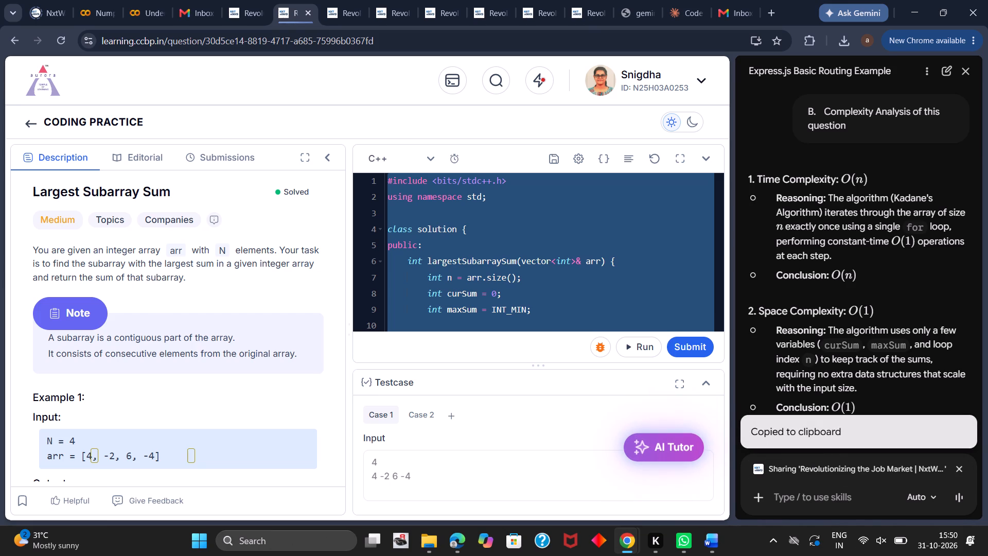
Return to Word and replace the old time and space complexity text under "B. Complexity Analysis" with the copied answer.
key(alt+Tab)
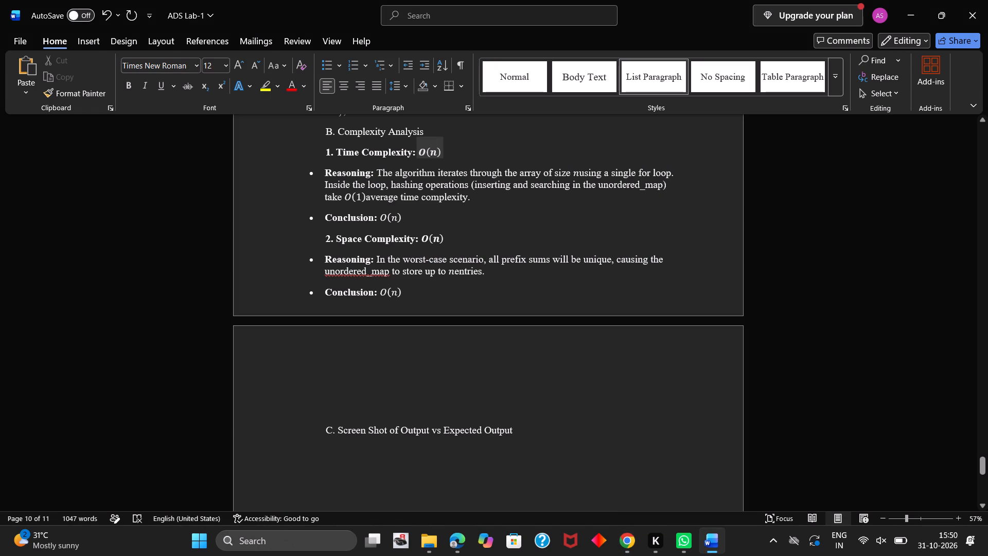
drag(408, 298, 305, 159)
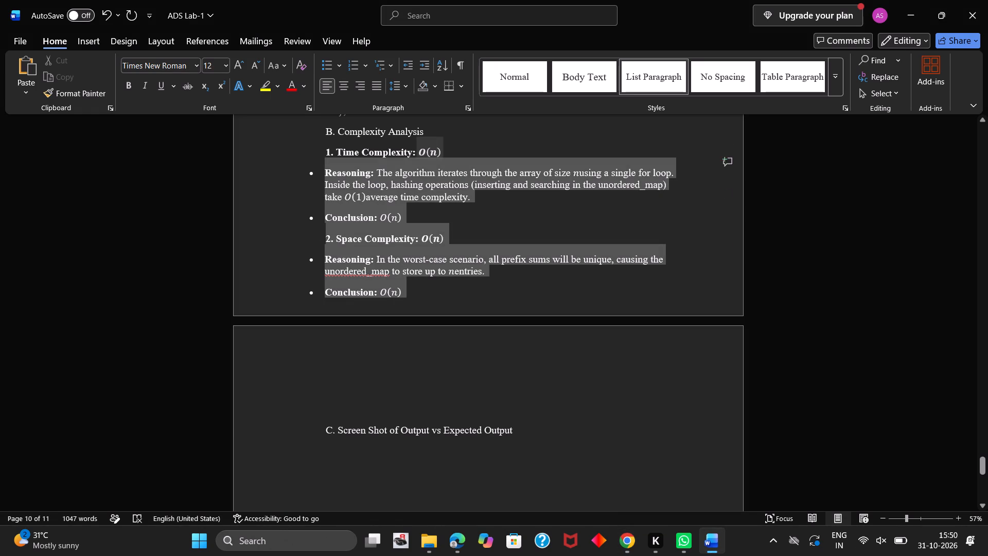
drag(305, 159, 304, 153)
key(ctrl+v)
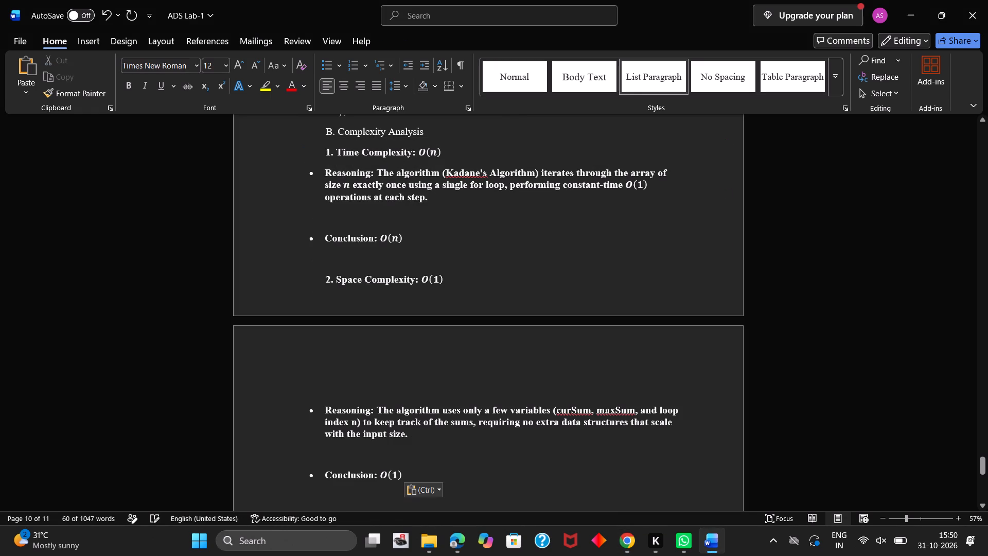
Remove the blank lines before and after the "Conclusion: O(n)" bullet in the pasted complexity analysis.
click(361, 215)
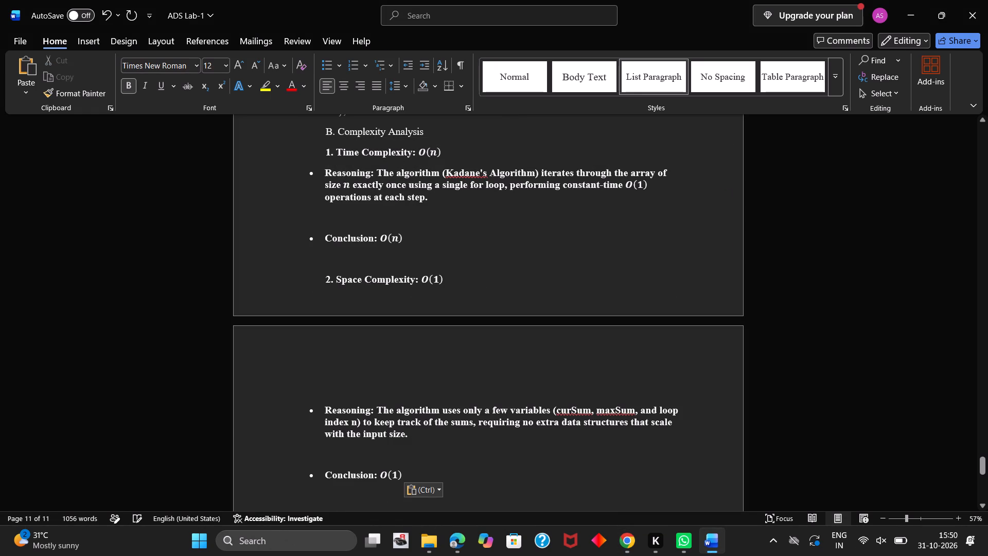
key(BackSpace)
key(BackSpace)
click(334, 238)
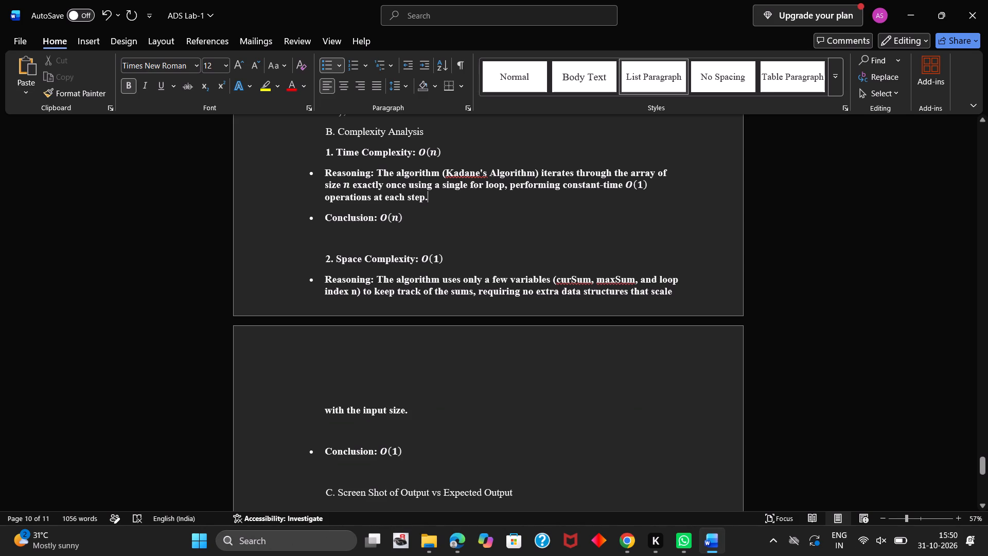
key(BackSpace)
key(BackSpace)
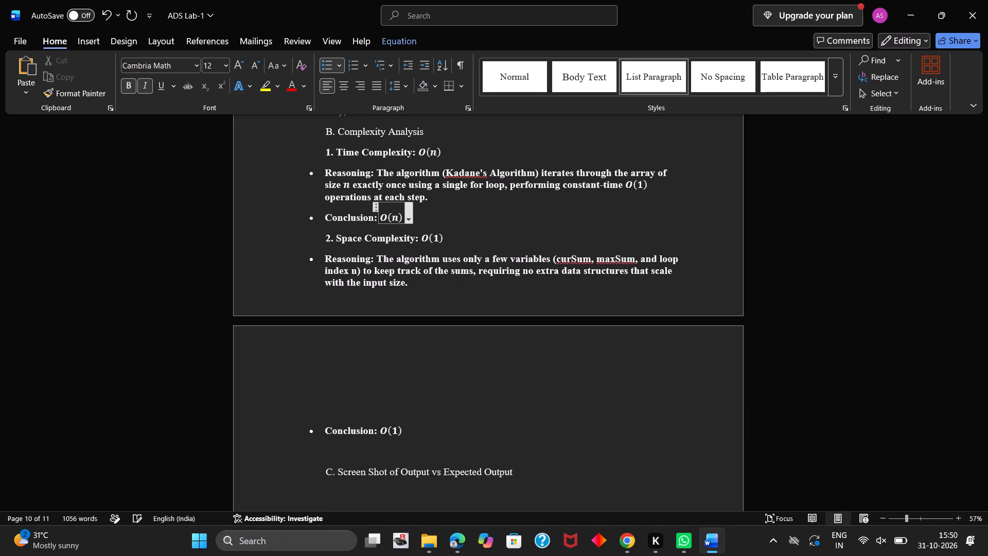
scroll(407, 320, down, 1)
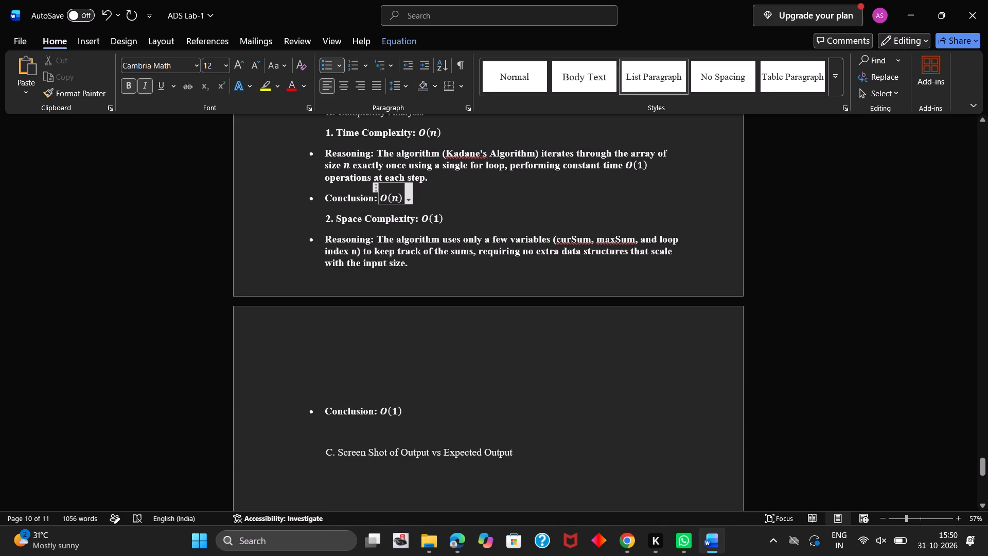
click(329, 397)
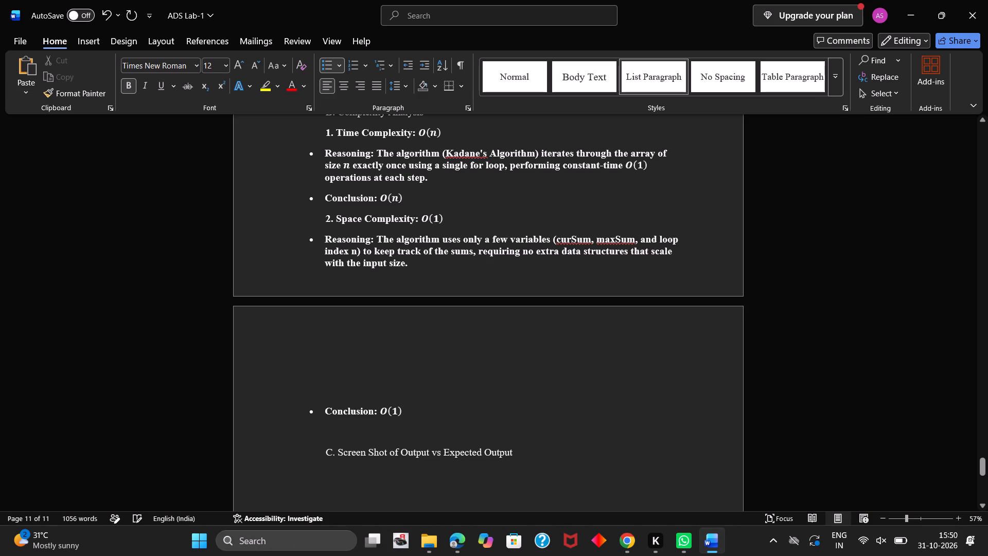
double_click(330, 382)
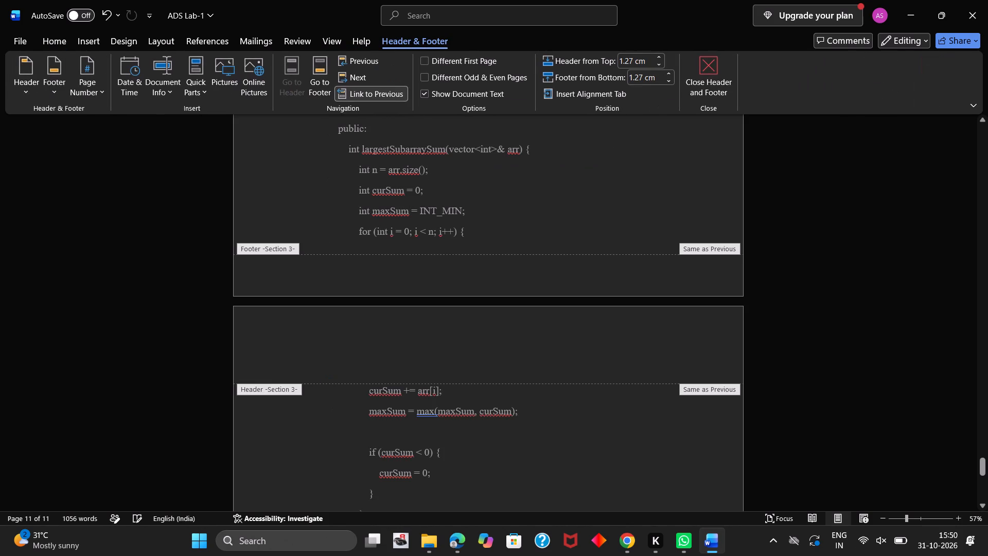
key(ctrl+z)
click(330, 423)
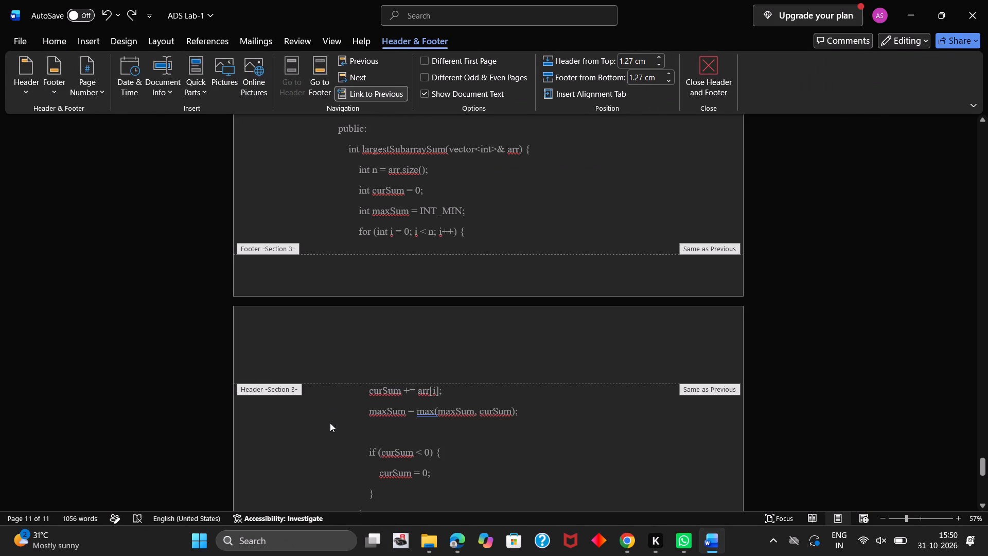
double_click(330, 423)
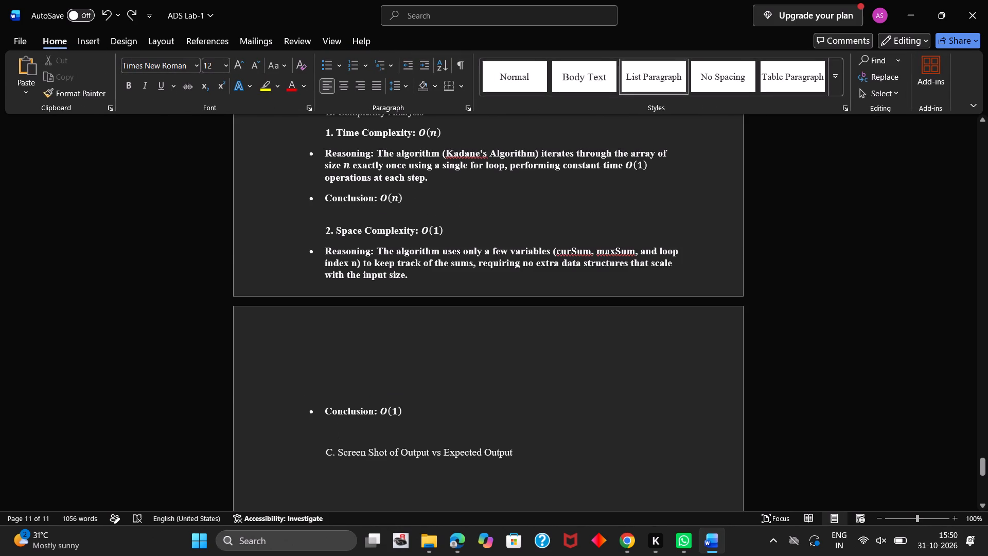
Remove the blank lines before "Conclusion: O(1)" and before "2. Space Complexity: O(1)", keeping the period after "input size".
click(327, 386)
key(BackSpace)
key(BackSpace)
key(BackSpace)
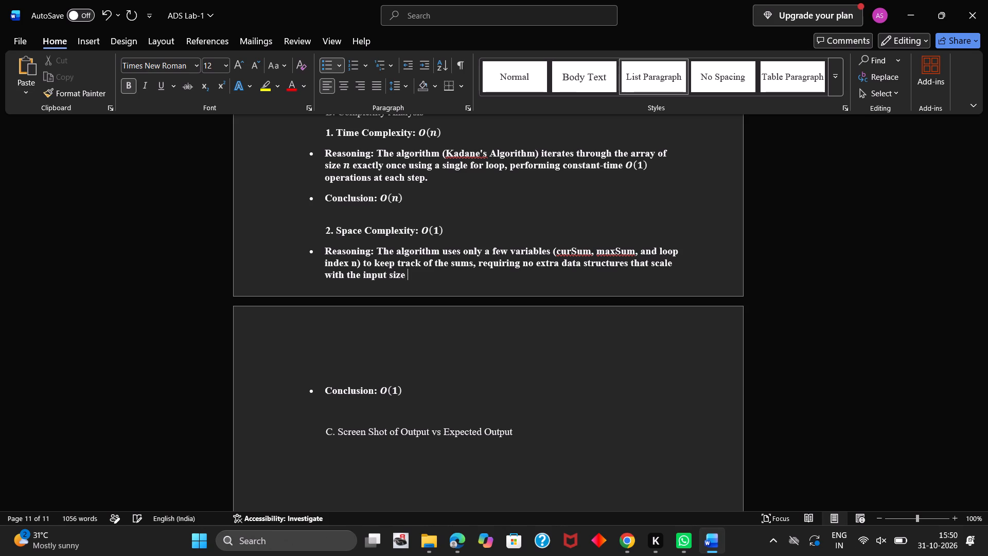
key(period)
click(347, 418)
key(BackSpace)
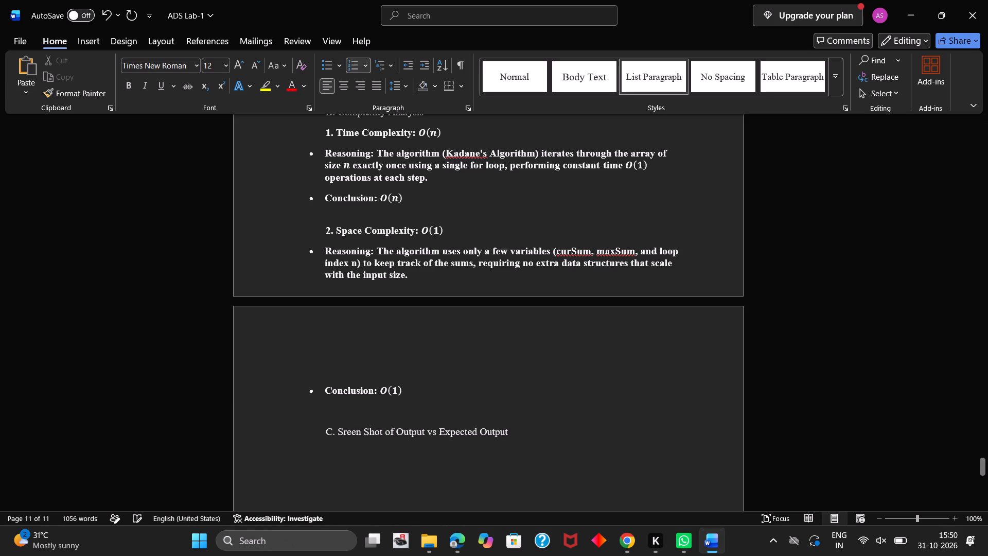
click(331, 210)
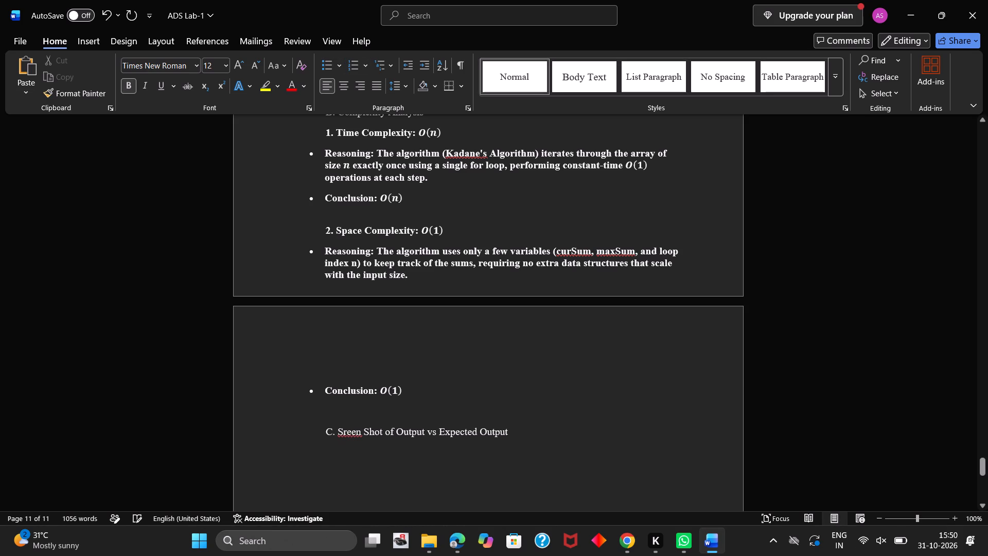
key(BackSpace)
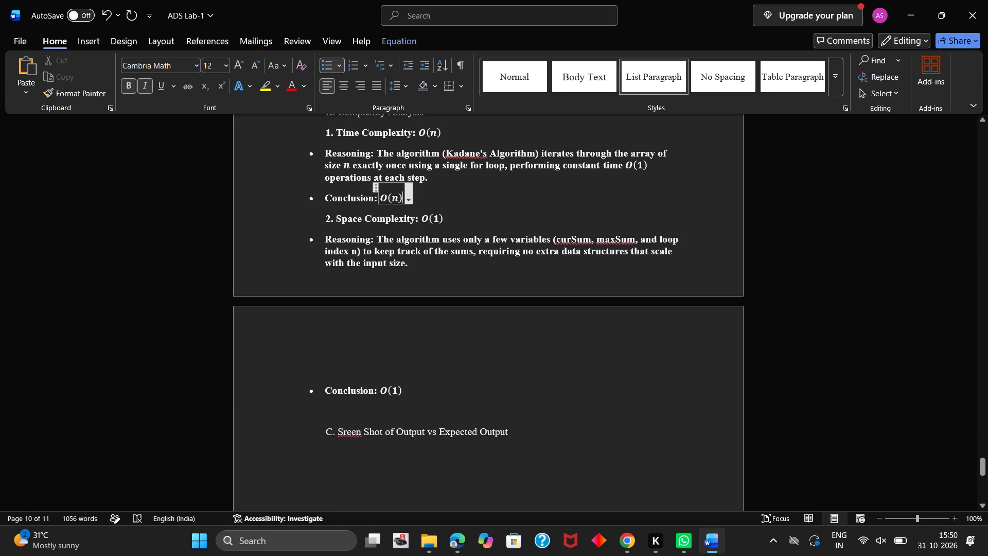
Remove the blank line between "Conclusion: O(1)" and the output screenshot heading C.
click(336, 369)
scroll(420, 366, up, 1)
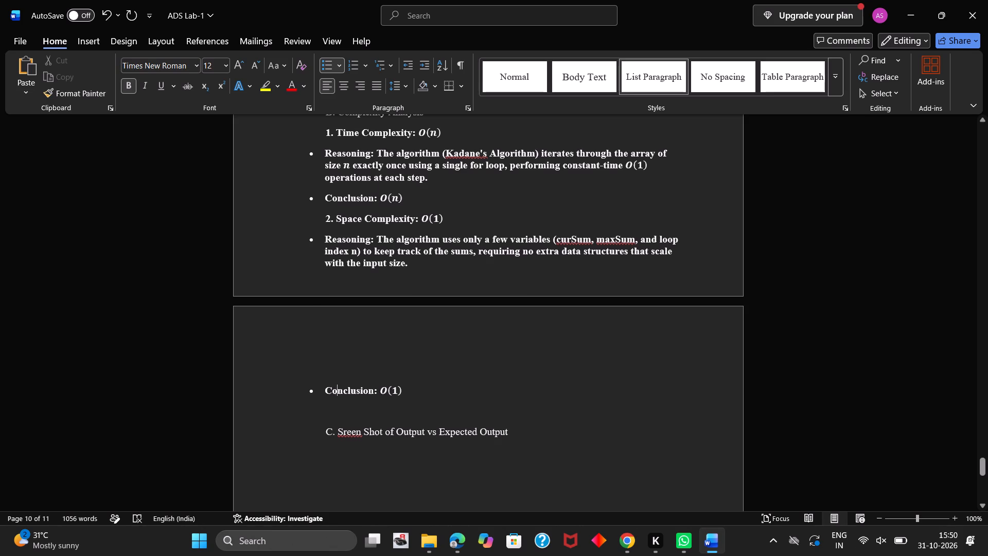
scroll(420, 366, up, 1)
scroll(441, 368, down, 2)
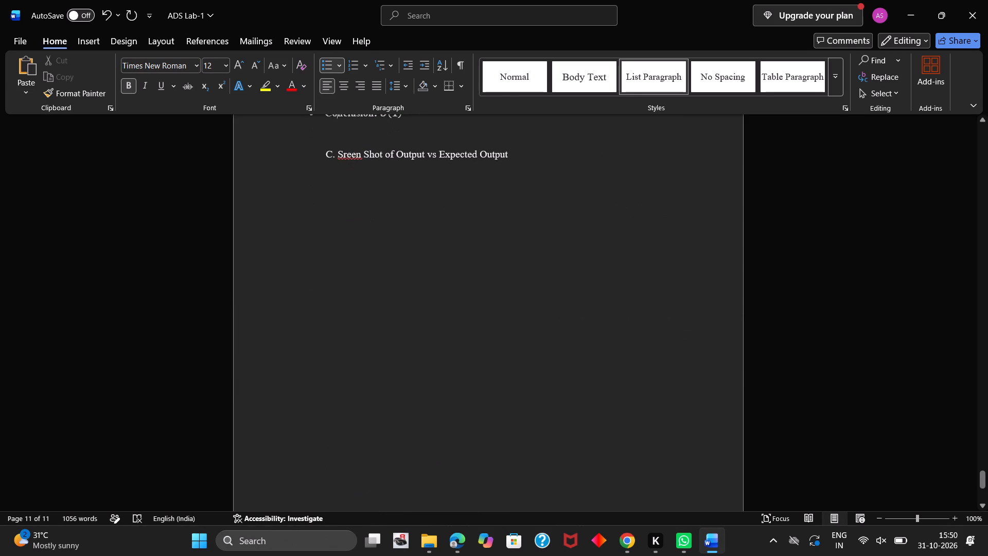
click(333, 143)
click(336, 134)
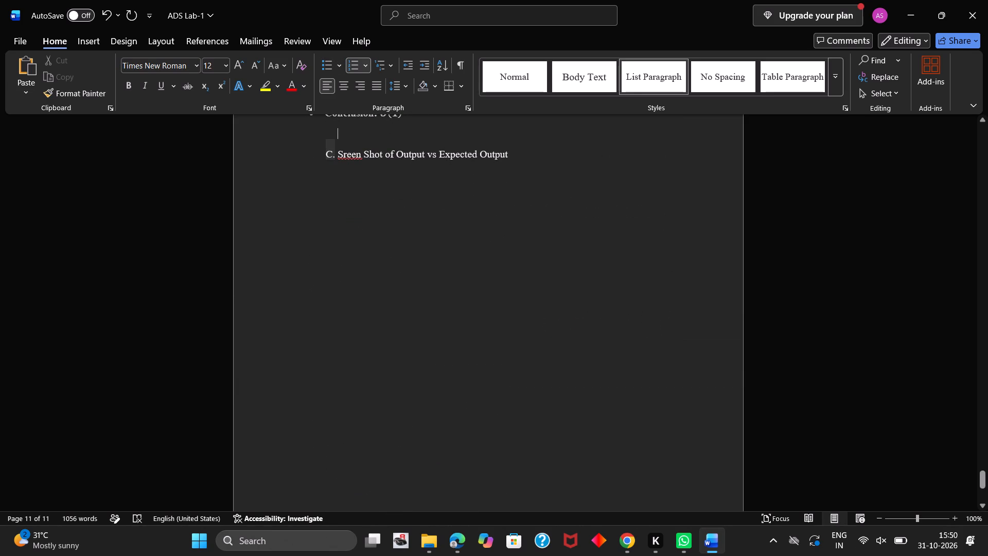
key(BackSpace)
key(BackSpace)
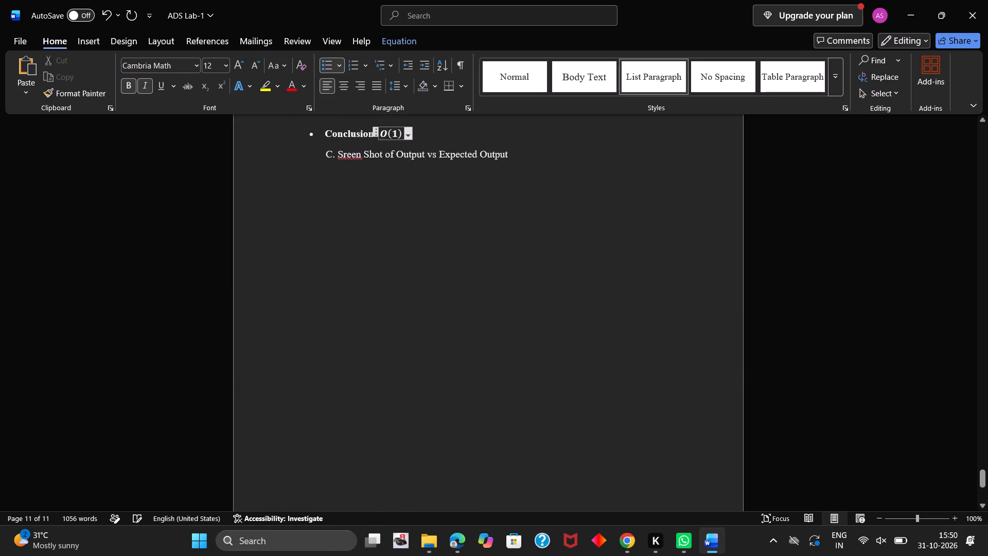
Add an empty unlettered line beneath the heading C for output versus expected output.
click(528, 154)
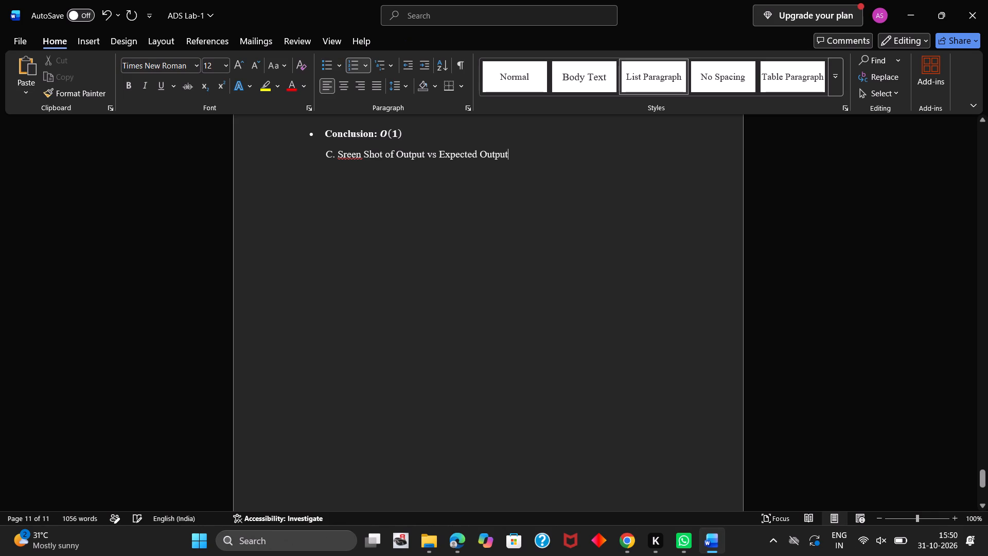
key(Return)
key(BackSpace)
Switch to Chrome, close the Gemini pane, run the Largest Subarray Sum code, and copy a full-screen capture showing the test case results.
key(alt+Tab)
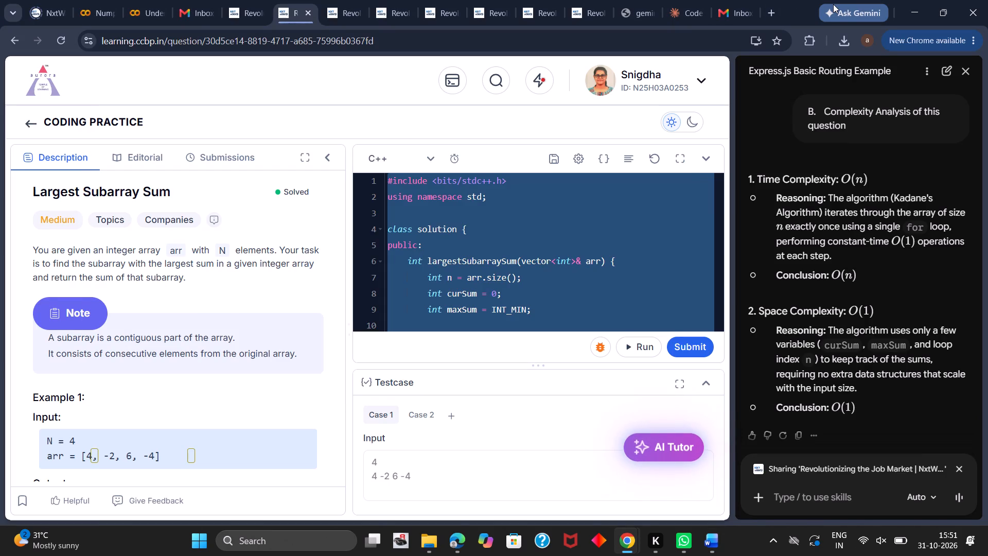
click(833, 4)
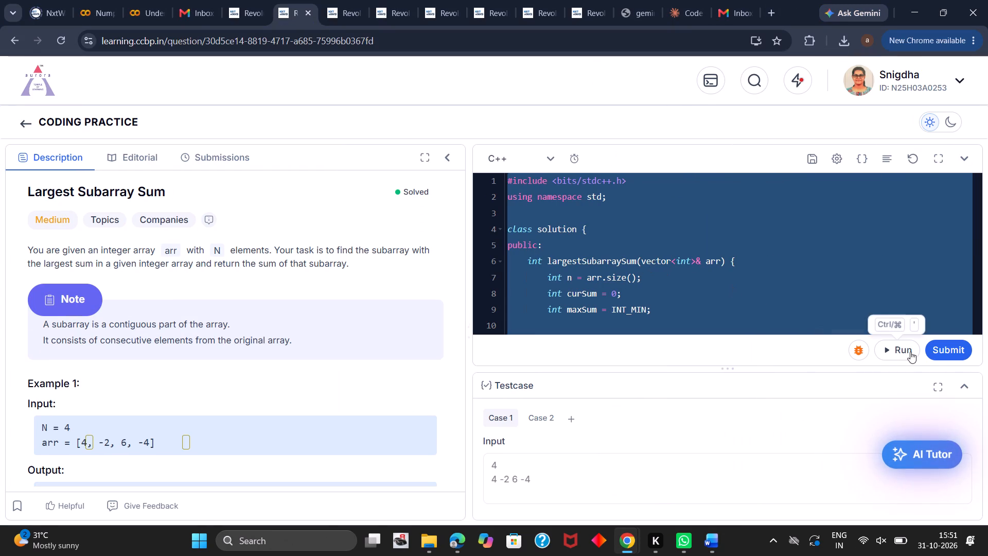
click(910, 352)
click(766, 296)
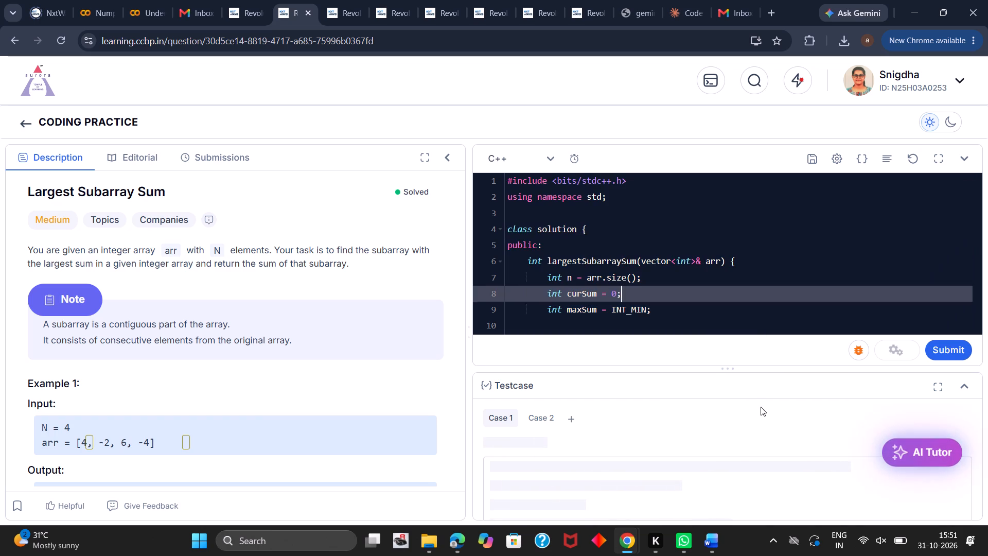
scroll(761, 411, down, 1)
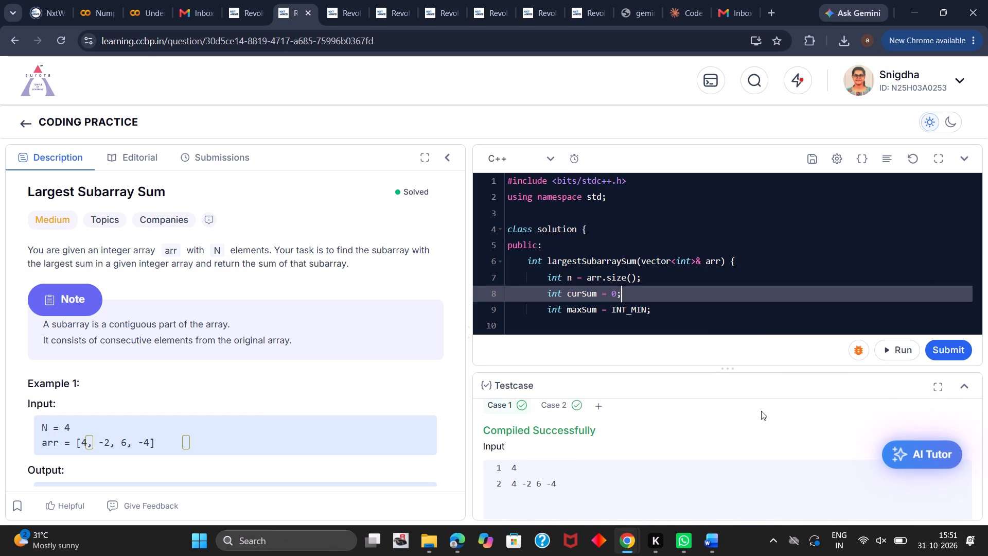
key(Print)
scroll(565, 315, down, 7)
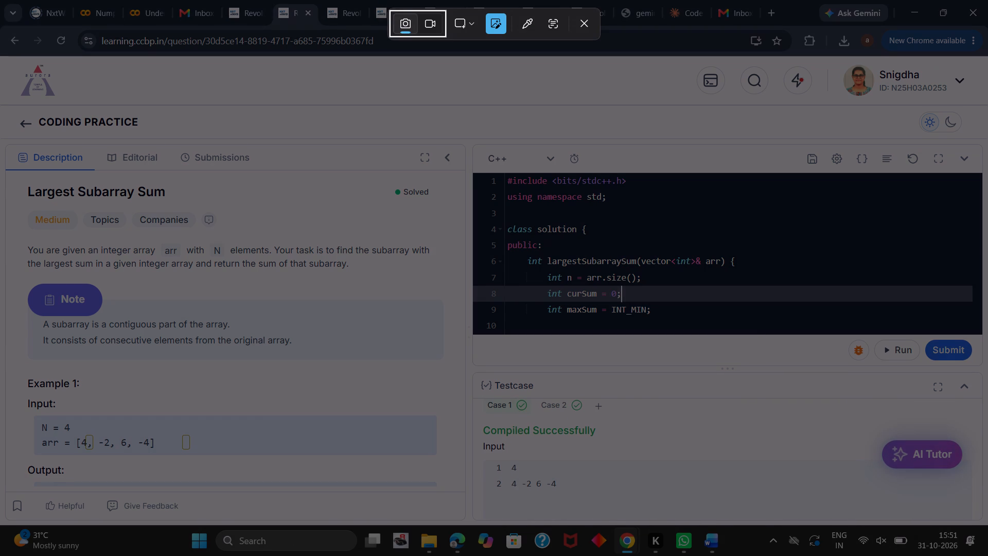
drag(0, 0, 987, 554)
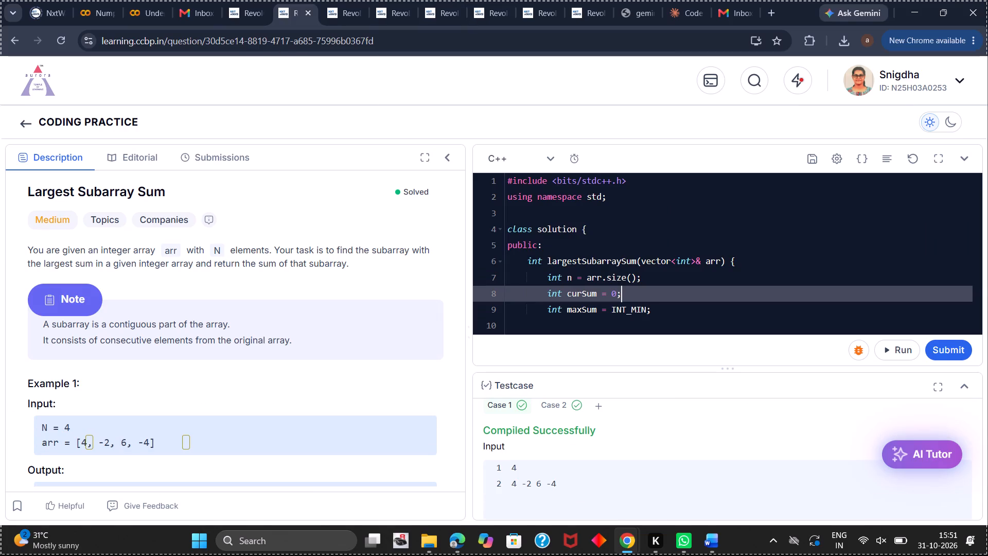
key(ctrl+c)
Switch to Word and paste the captured test case screenshot beneath question 2.4's heading C.
key(alt+Tab)
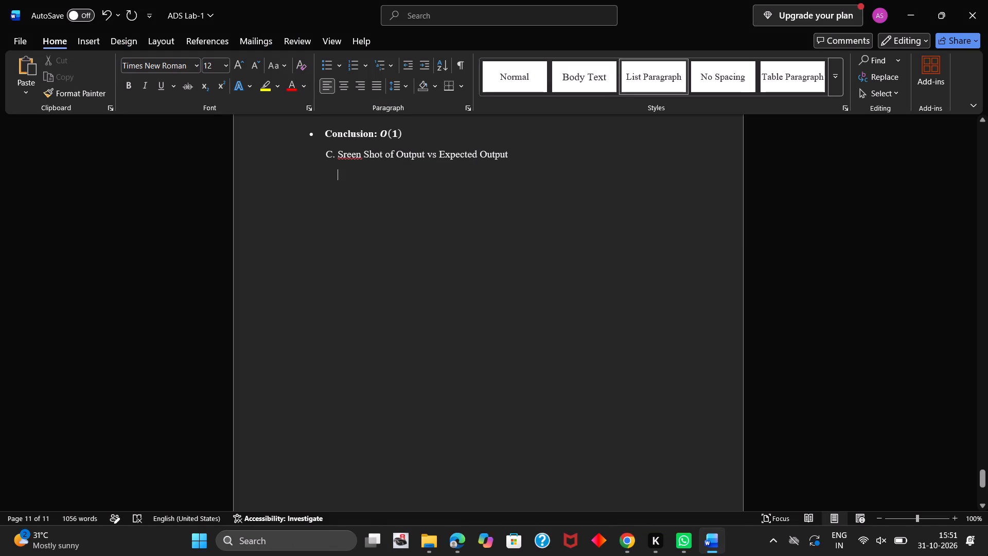
key(ctrl+v)
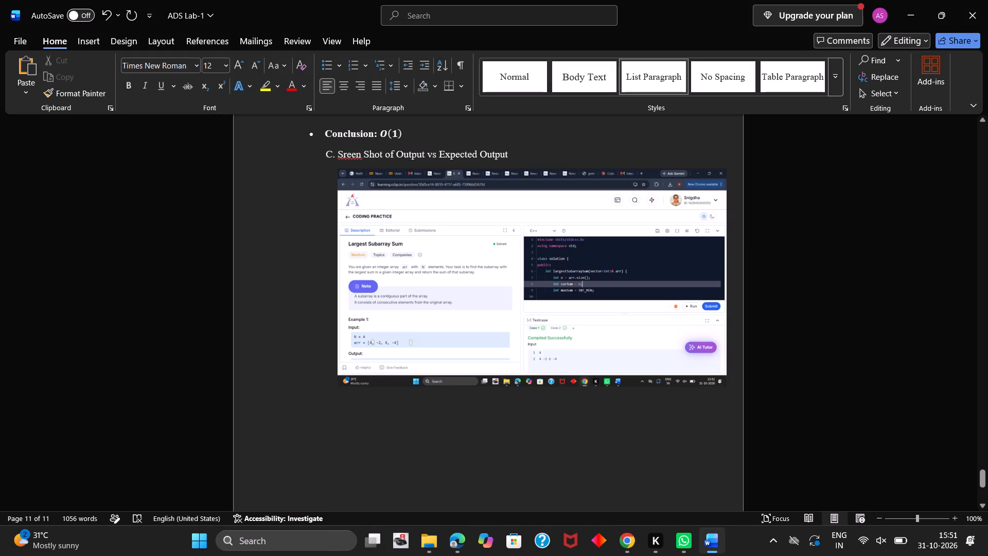
Capture the full Chrome screen with Your Output and Expected for Largest Subarray Sum, and paste it in Word after the first screenshot.
key(alt+Tab)
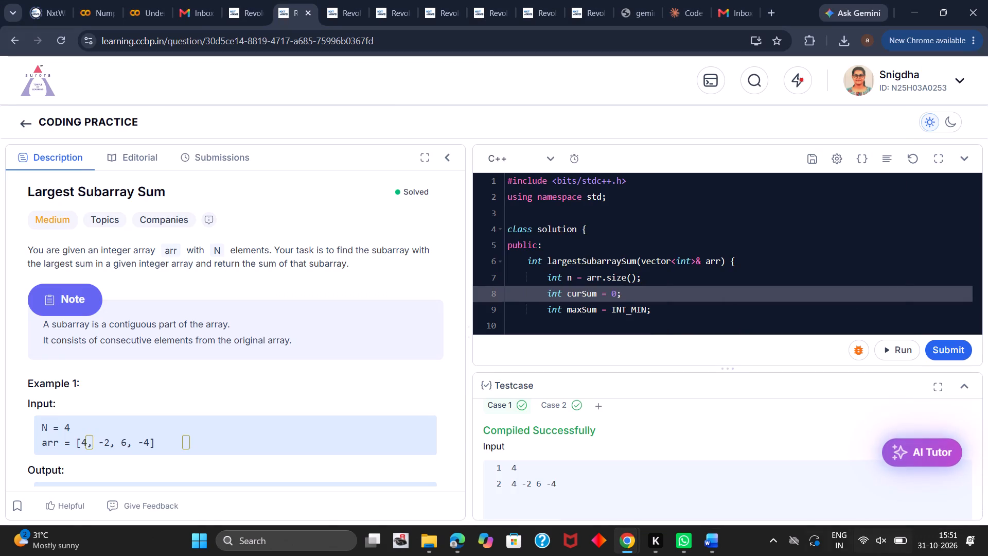
scroll(777, 489, down, 3)
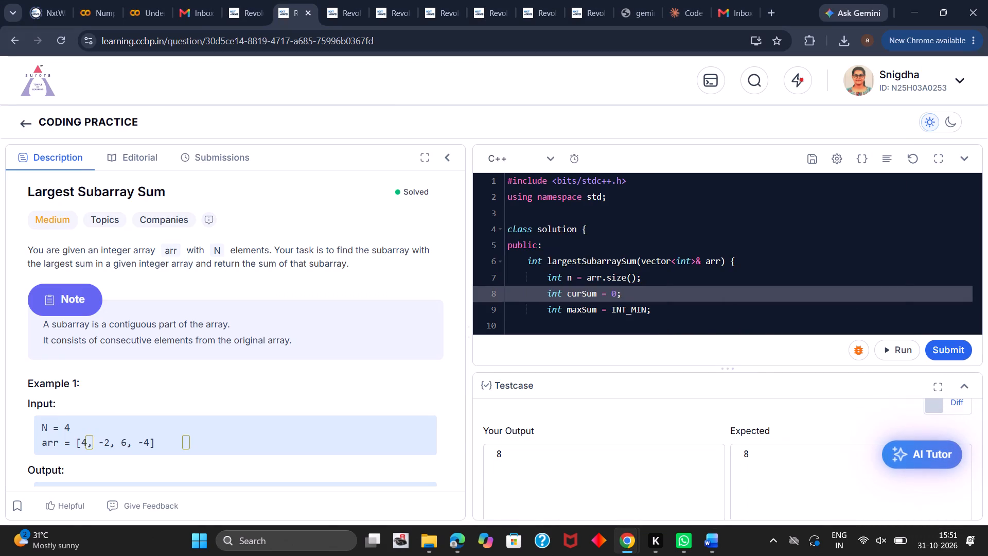
scroll(755, 259, down, 5)
key(Print)
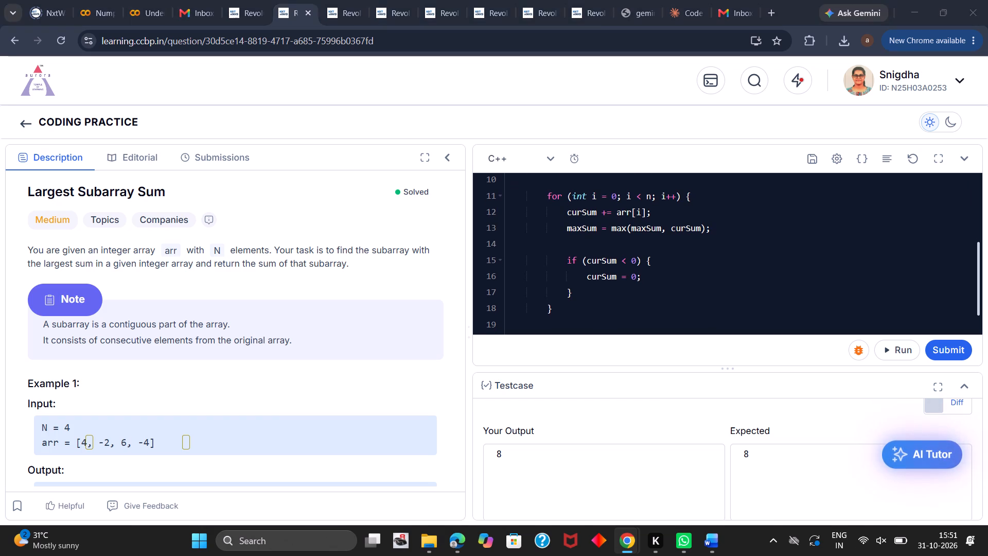
drag(1, 0, 772, 389)
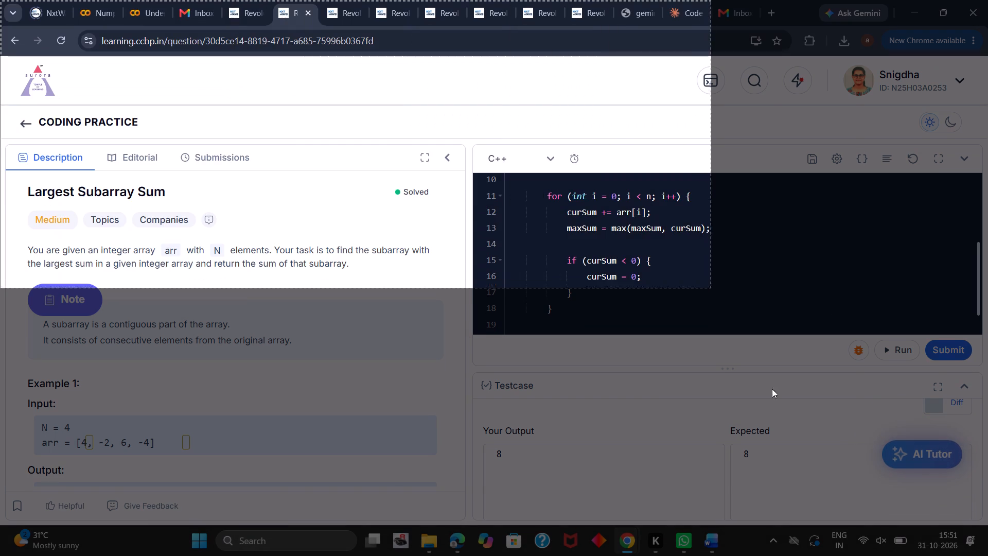
drag(772, 389, 987, 555)
key(ctrl+c)
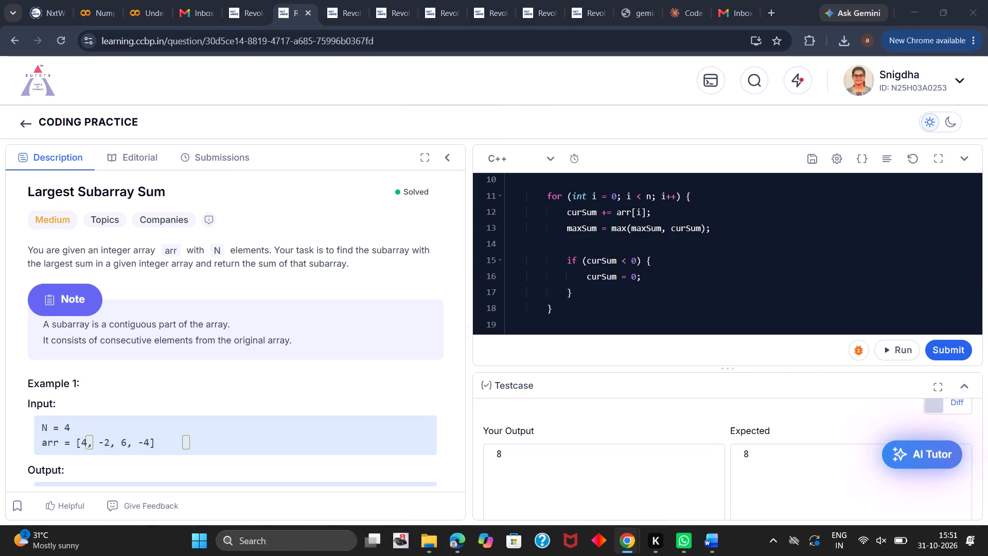
key(alt+Tab)
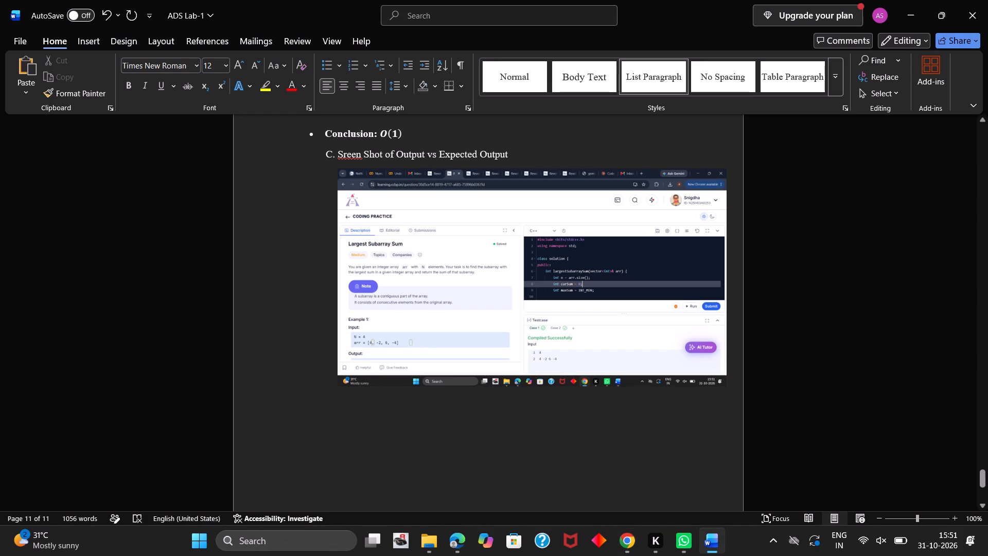
key(ctrl+v)
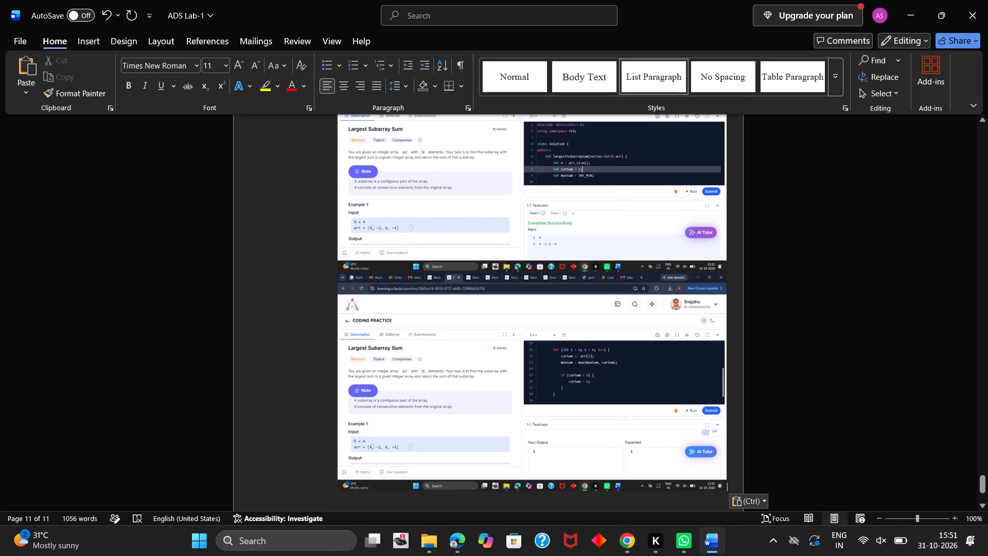
Remove the blank line after "maxSum = max(maxSum, curSum);" in the question 2.4 code.
scroll(703, 415, up, 4)
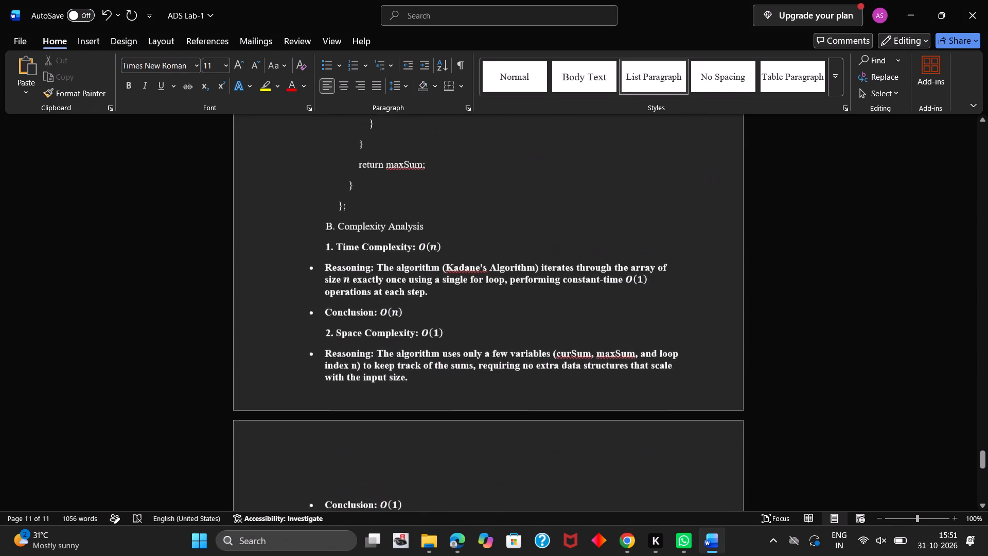
scroll(703, 415, up, 3)
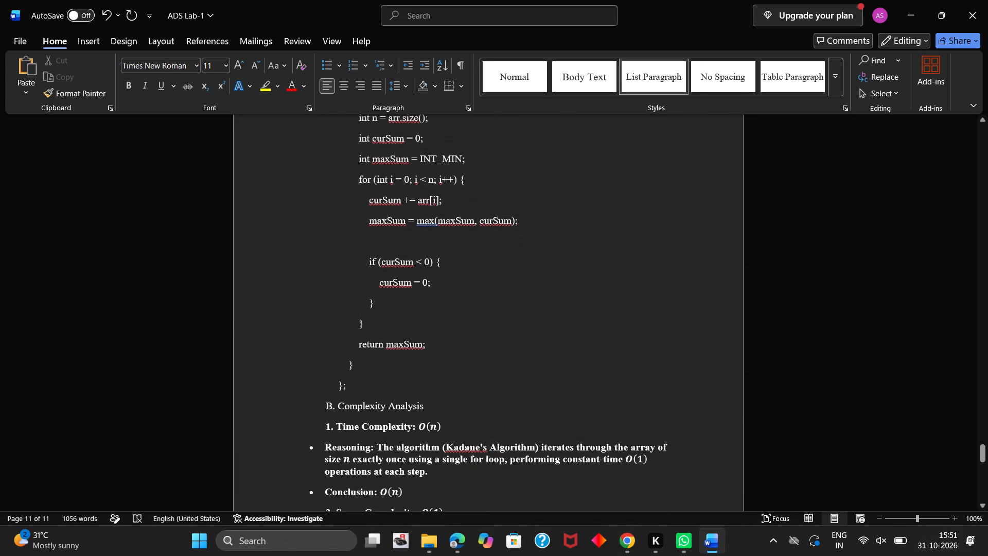
click(523, 220)
key(Delete)
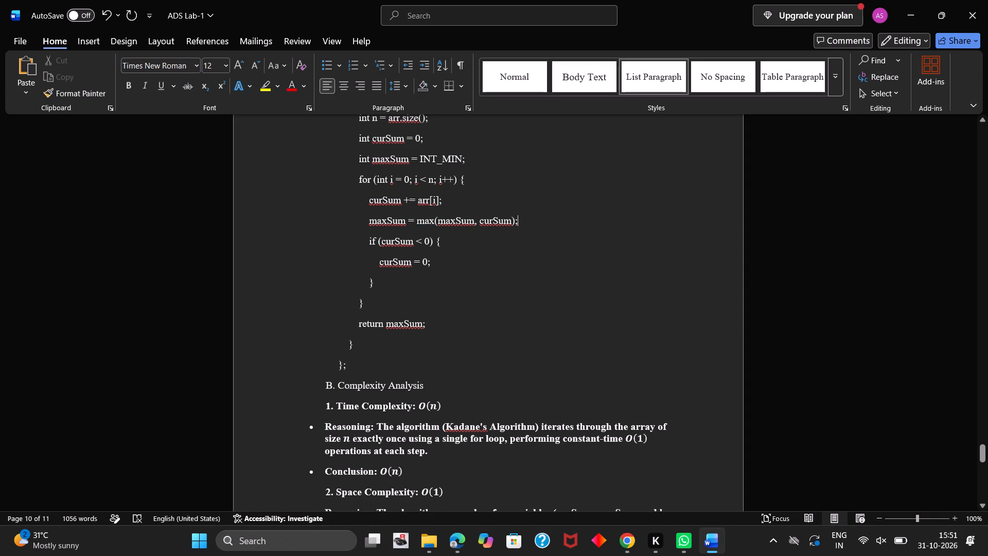
Delete both Union of Two Sorted Arrays screenshots beneath question 2.3's heading C.
scroll(523, 220, up, 4)
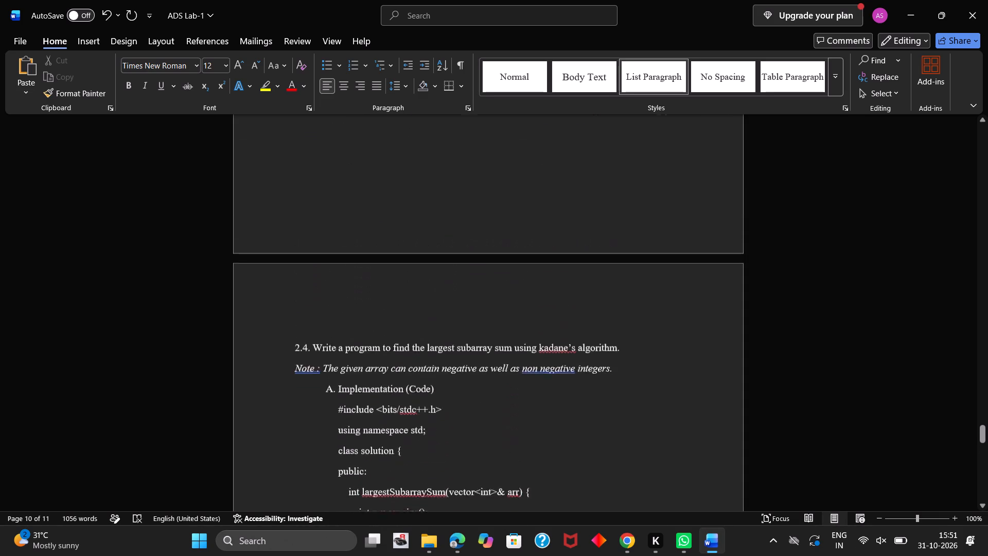
scroll(523, 220, up, 5)
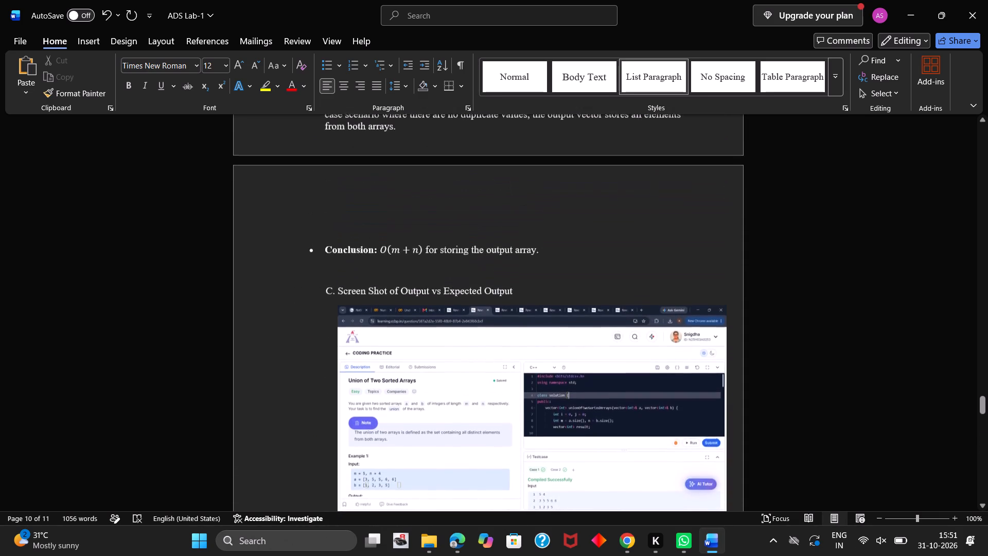
scroll(523, 220, up, 3)
scroll(523, 220, down, 1)
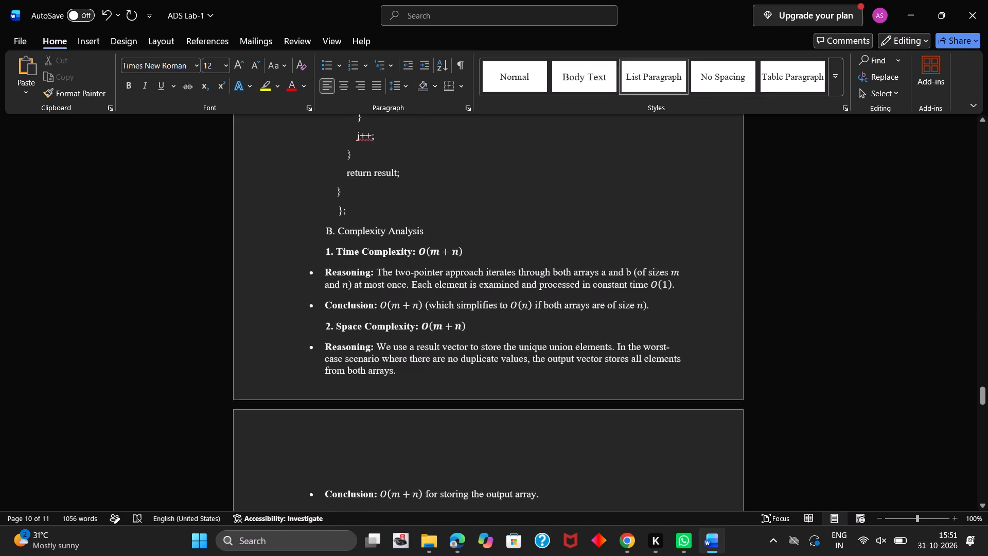
scroll(523, 220, down, 1)
click(501, 383)
key(BackSpace)
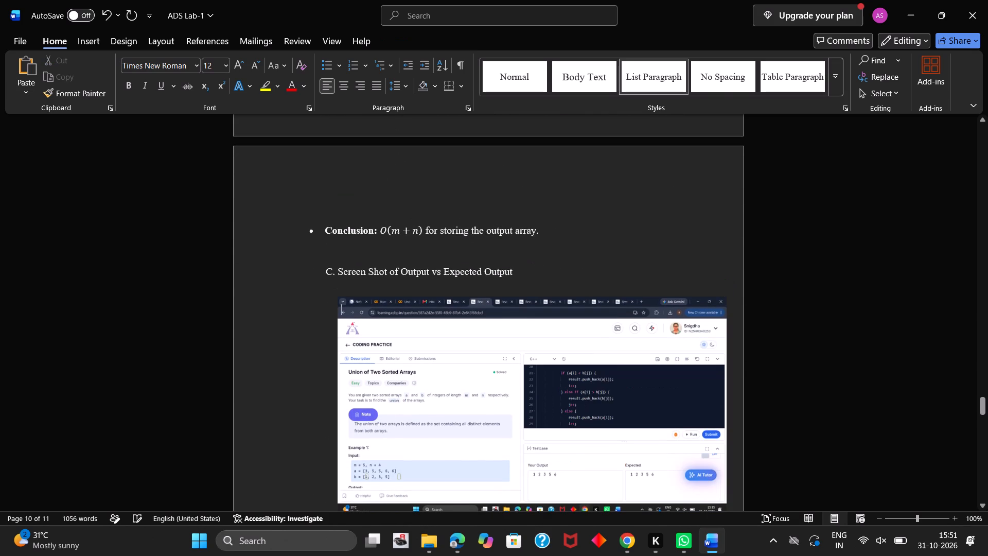
click(501, 383)
key(BackSpace)
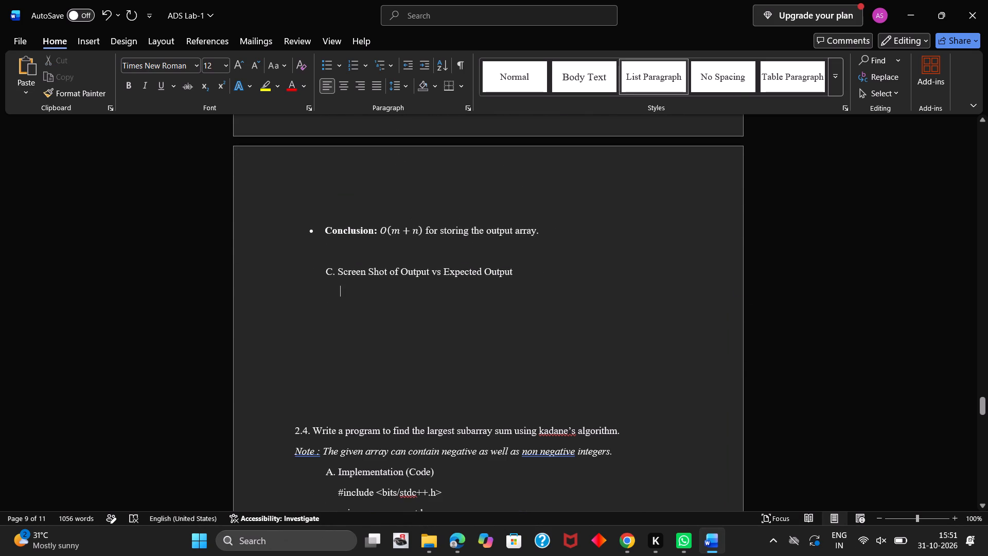
Delete the time and space complexity text, including its conclusions, beneath question 2.3's heading B.
scroll(511, 226, up, 2)
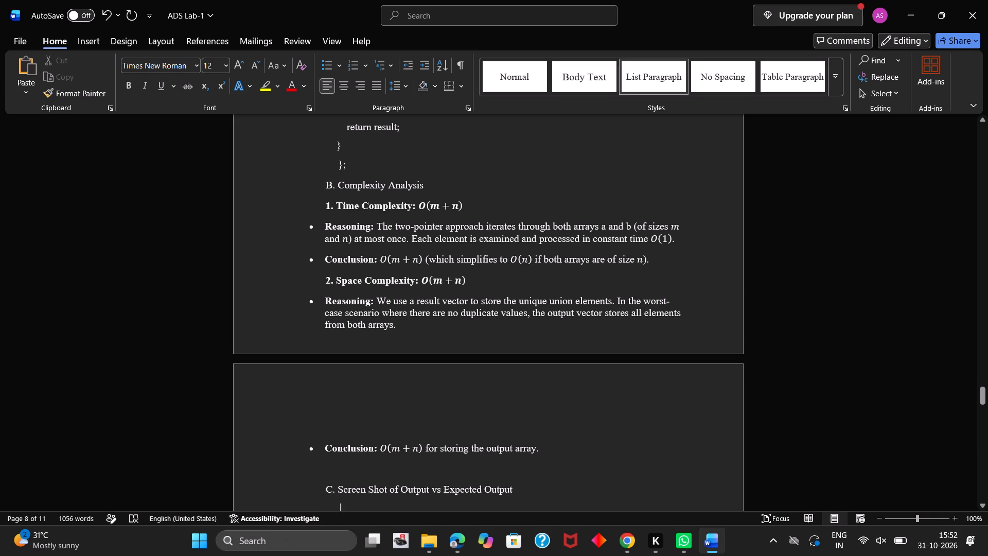
drag(324, 202, 541, 432)
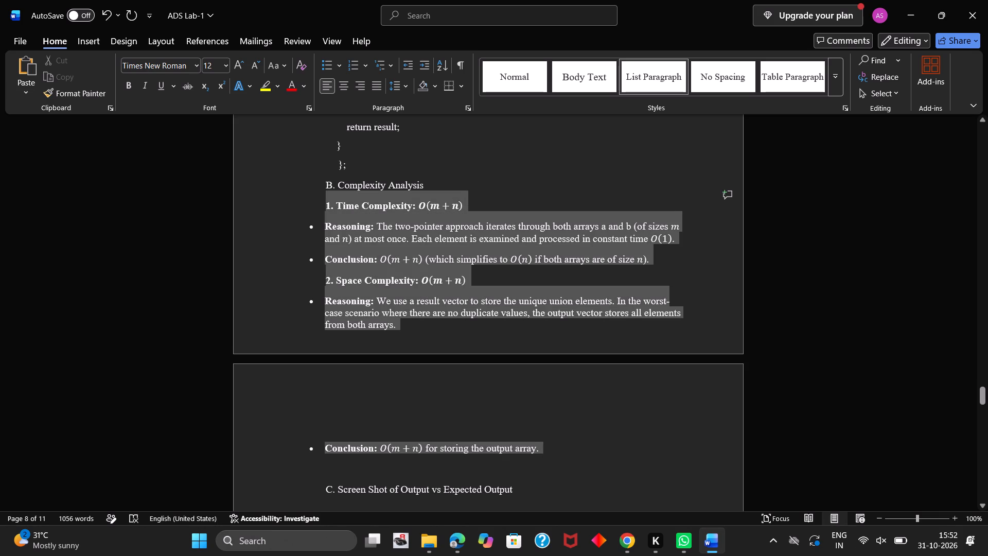
drag(541, 432, 543, 434)
key(BackSpace)
Delete the entire unionOfTwoSortedArrays code beneath question 2.3's heading A, from the #include line to the closing brace, keeping the heading.
scroll(543, 434, up, 1)
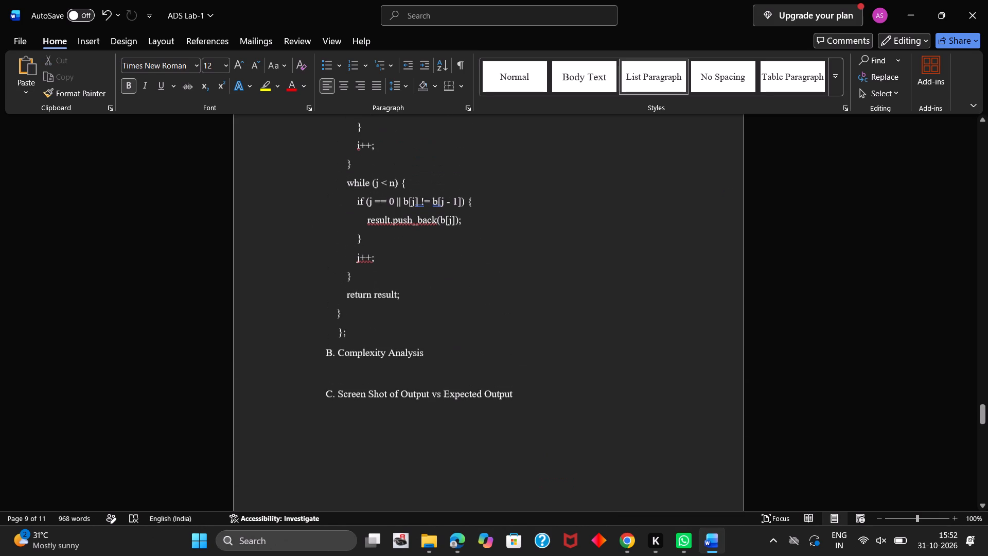
click(360, 335)
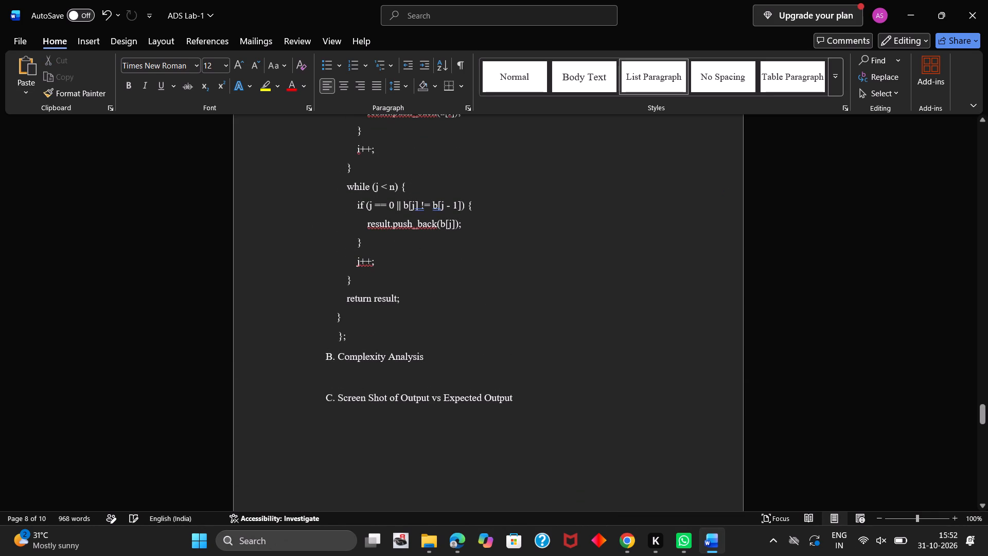
key(ctrl+shift+Up)
key(ctrl+shift+Up)
key(ctrl+shift+Up)
key(ctrl+shift+Up)
key(ctrl+shift+Up)
key(ctrl+shift+Up)
key(ctrl+shift+Up)
key(ctrl+shift+Up)
key(ctrl+shift+Up)
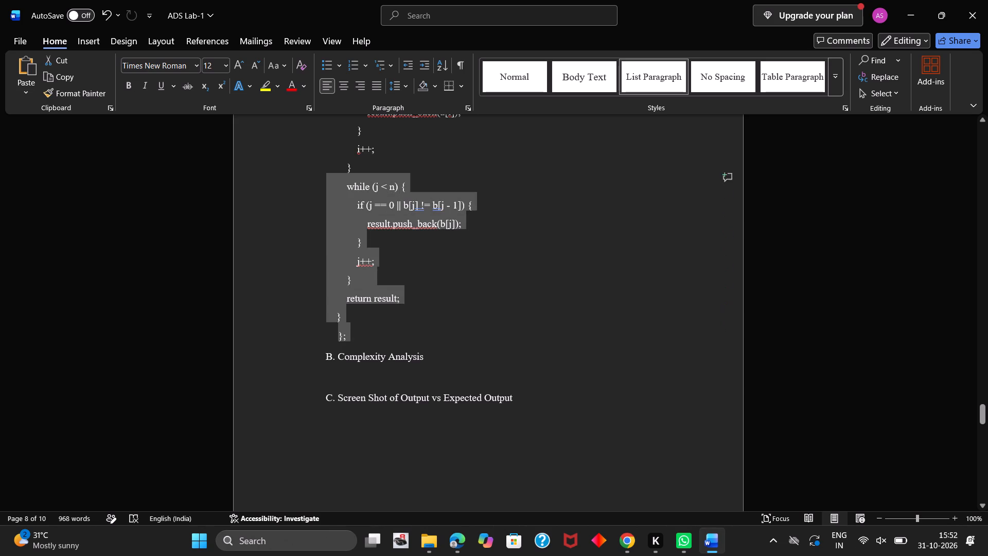
key(ctrl+shift+Up)
key(ctrl+shift+Up)
key(ctrl+shift+Up)
key(ctrl+shift+Up)
key(ctrl+shift+Up)
key(ctrl+shift+Up)
key(ctrl+shift+Up)
key(ctrl+shift+Up)
key(ctrl+shift+Up)
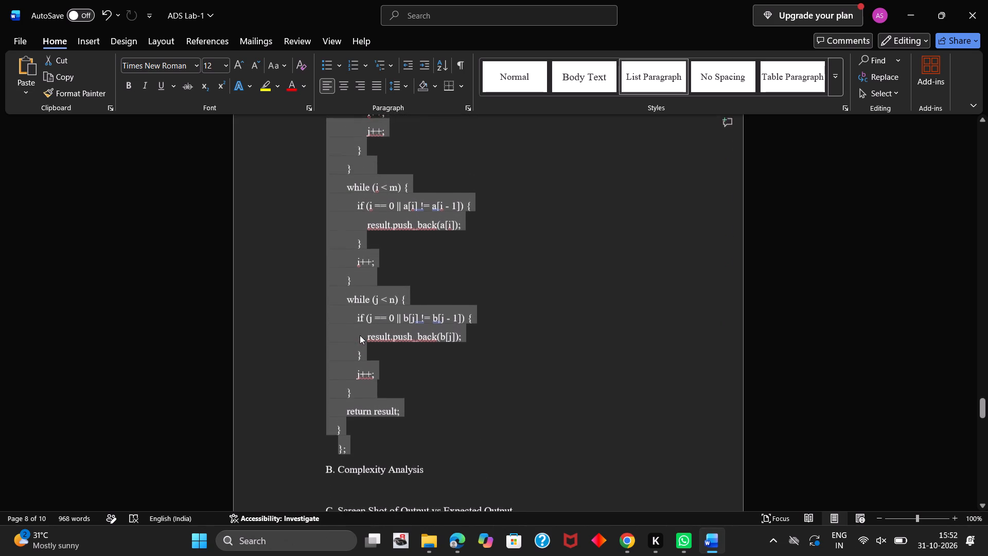
key(ctrl+shift+Up)
key(ctrl+shift+Up)
key(ctrl+shift+Up)
key(ctrl+shift+Up)
key(ctrl+shift+Up)
key(ctrl+shift+Up)
key(ctrl+shift+Up)
key(ctrl+shift+Up)
key(ctrl+shift+Up)
key(ctrl+shift+Up)
key(ctrl+shift+Up)
key(ctrl+shift+Up)
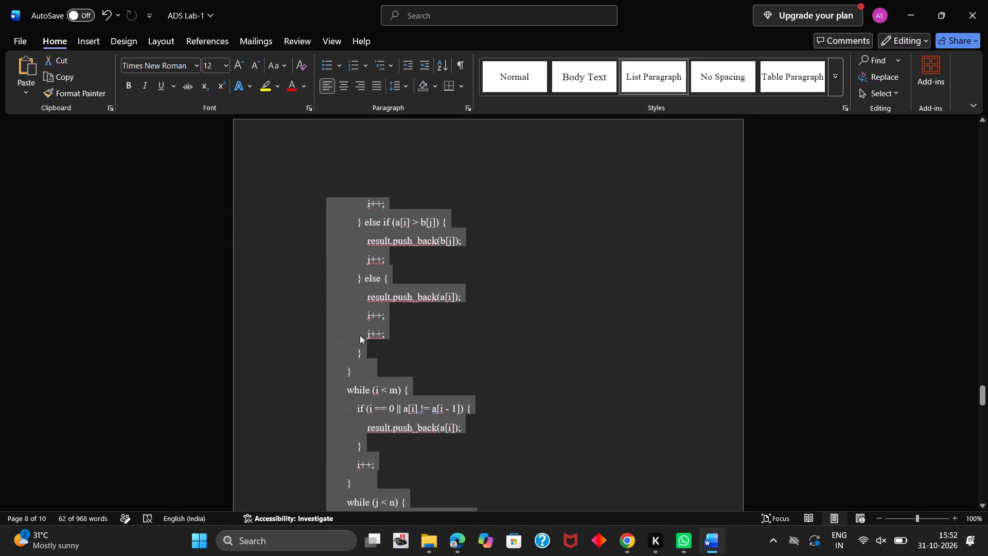
key(ctrl+shift+Up)
key(ctrl+shift+Up)
key(ctrl+shift+Up)
key(ctrl+shift+Up)
key(ctrl+shift+Up)
key(ctrl+shift+Up)
key(ctrl+shift+Up)
key(ctrl+shift+Up)
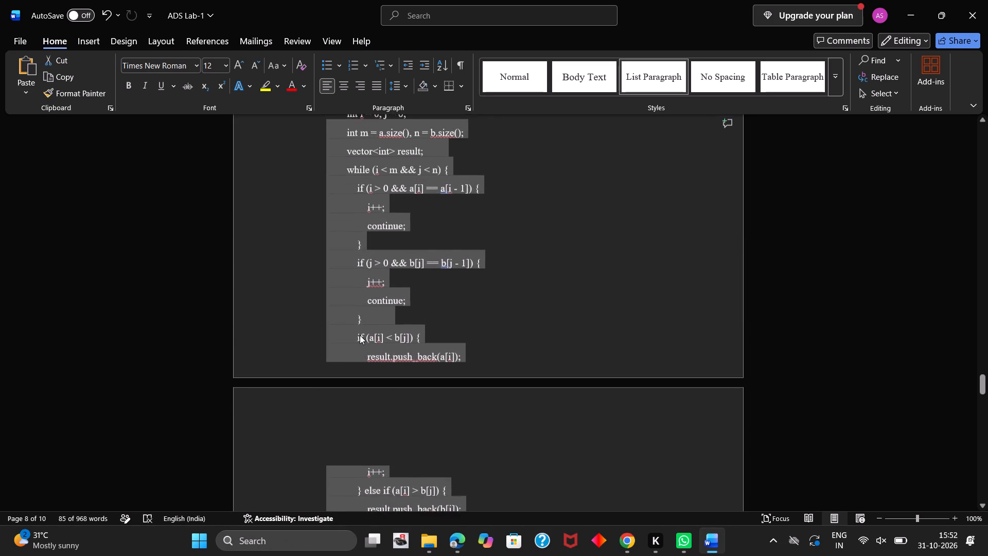
key(ctrl+shift+Up)
key(ctrl+shift+Up)
key(ctrl+shift+Up)
key(ctrl+shift+Up)
key(ctrl+shift+Up)
key(ctrl+shift+Up)
key(ctrl+shift+Up)
key(ctrl+shift+Up)
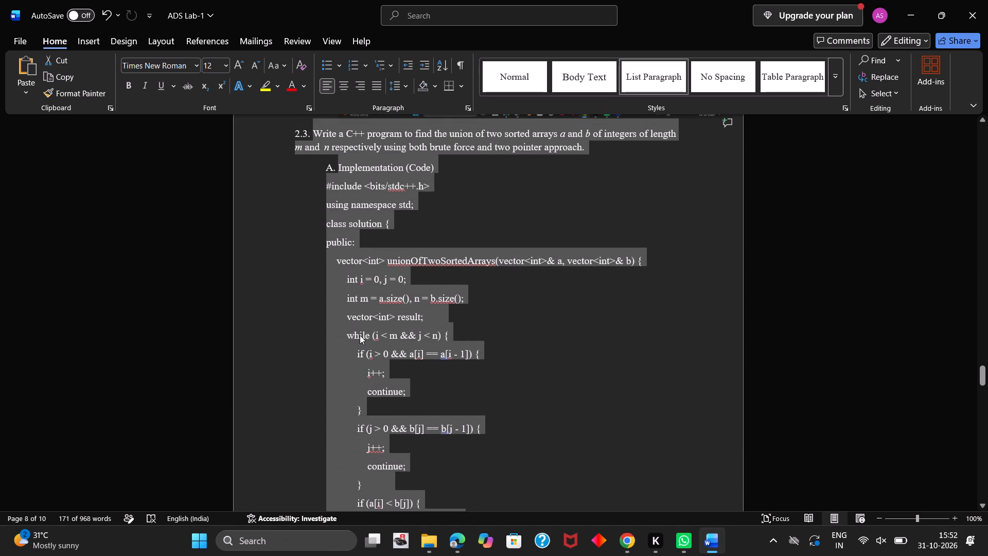
key(ctrl+shift+Down)
key(ctrl+shift+Down)
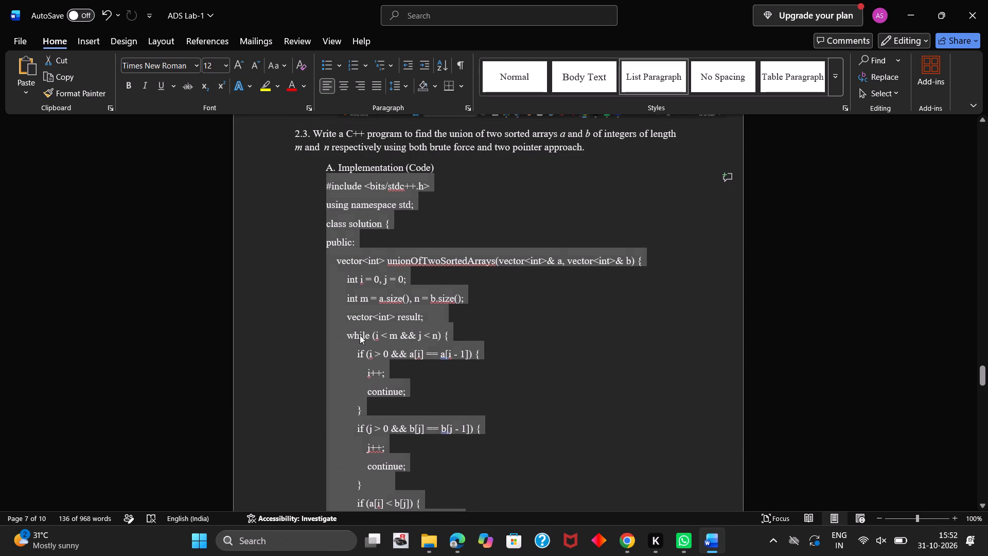
key(BackSpace)
Switch to the Chrome window with the coding practice pages and open the neighbouring NxtWave tab with the MCQ practice.
scroll(389, 335, up, 1)
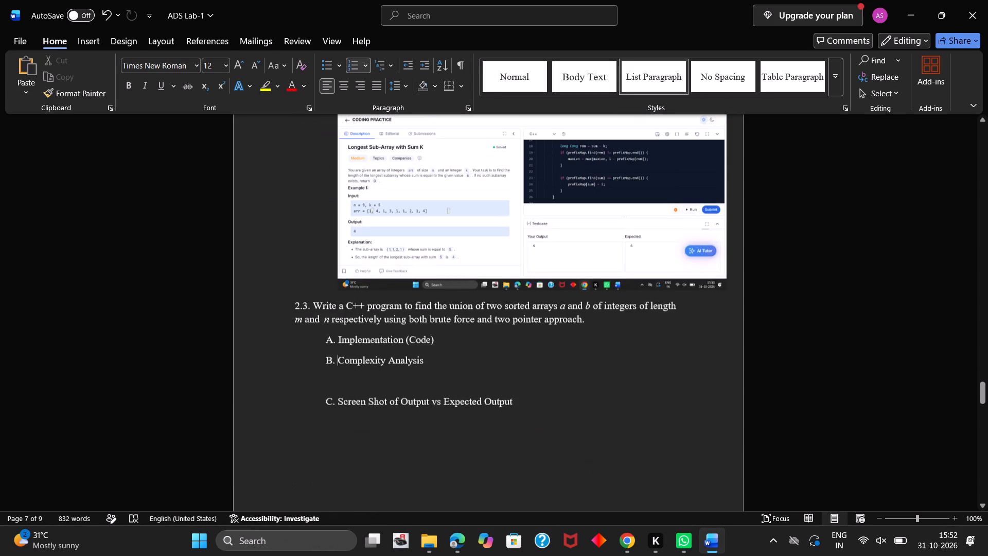
scroll(389, 335, up, 1)
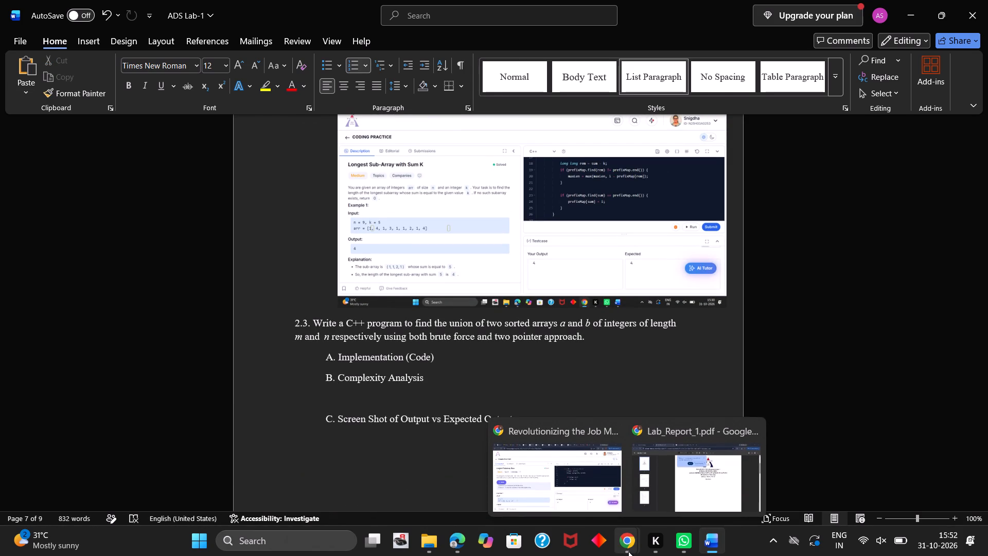
click(570, 483)
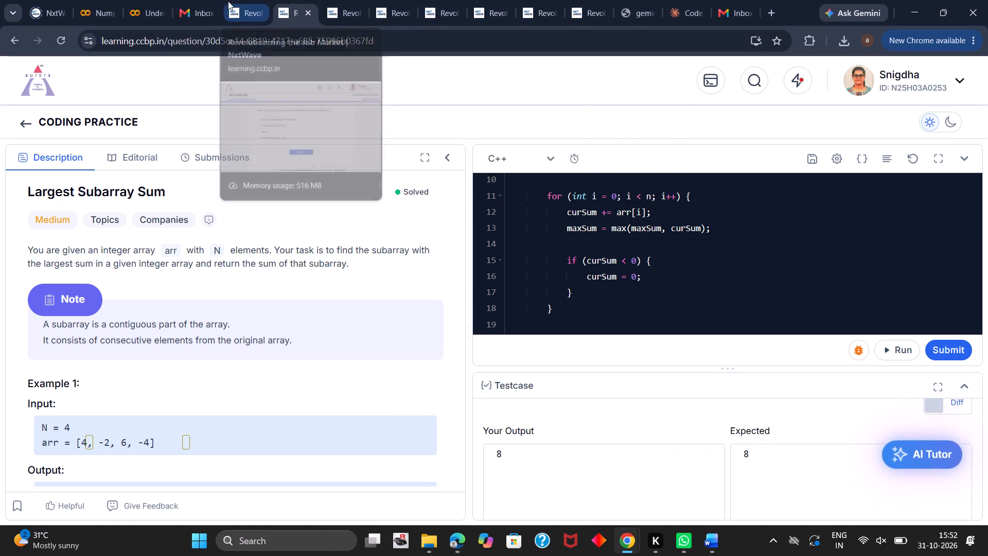
click(242, 4)
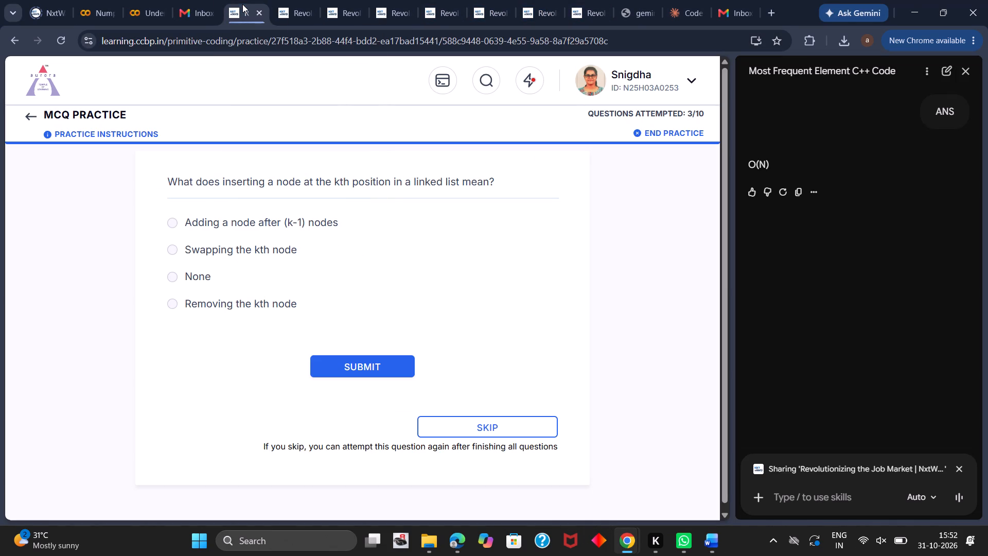
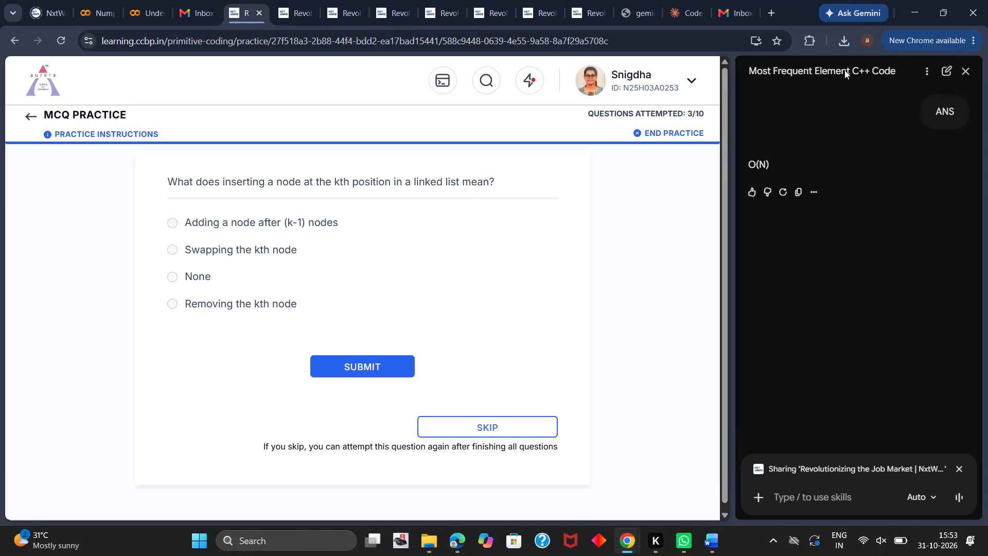
Close the Gemini assistant beside the MCQ practice question about inserting a node at the kth position.
click(859, 7)
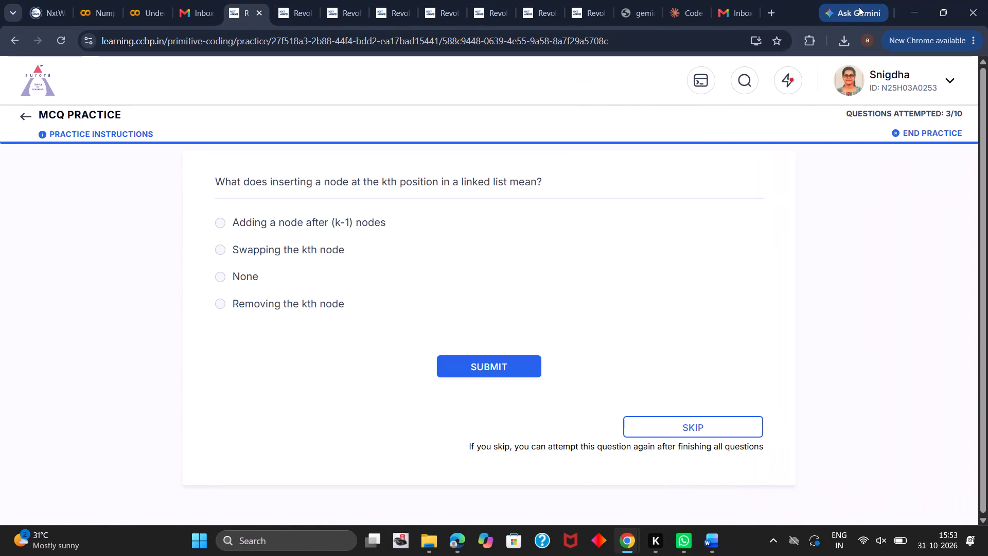
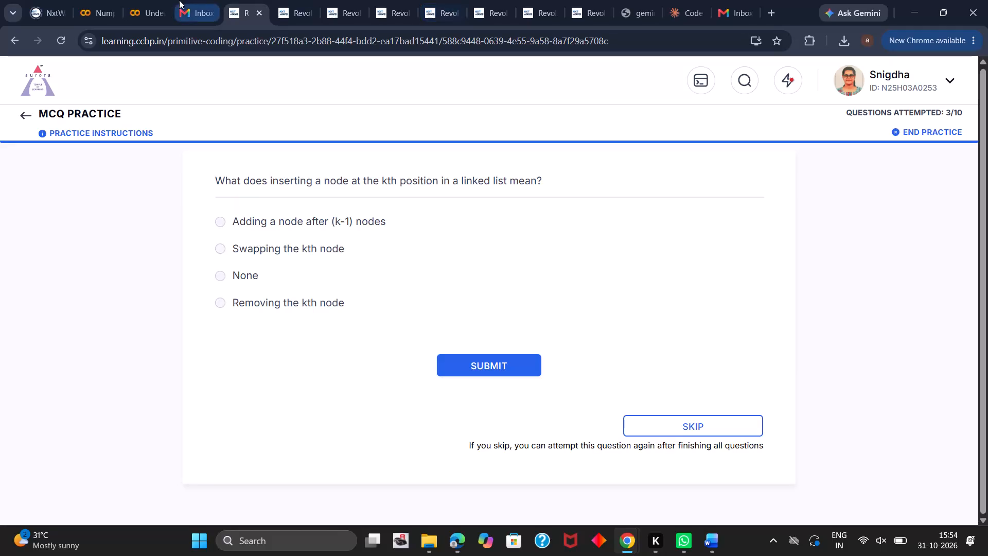
Return from the solved Largest Subarray Sum coding question to its course page.
click(273, 10)
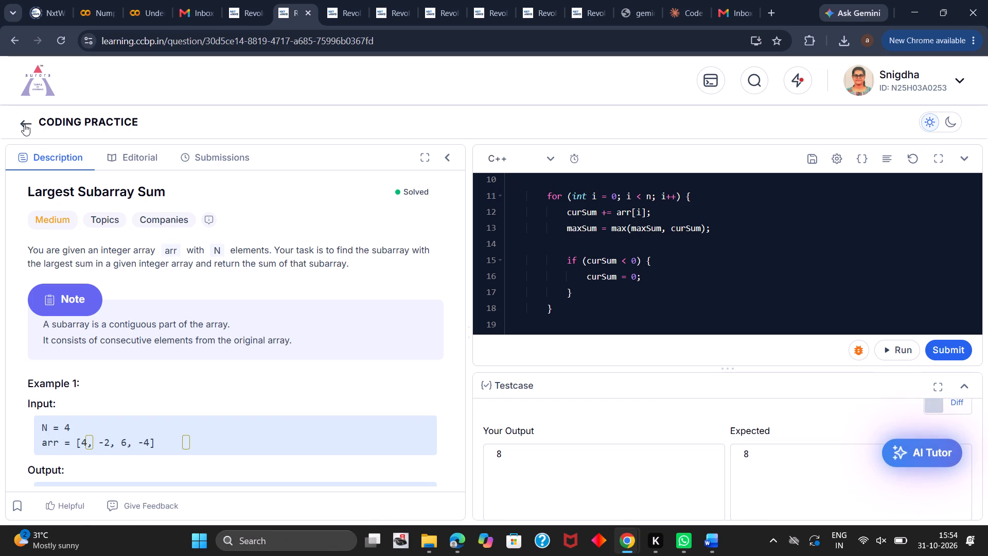
click(24, 124)
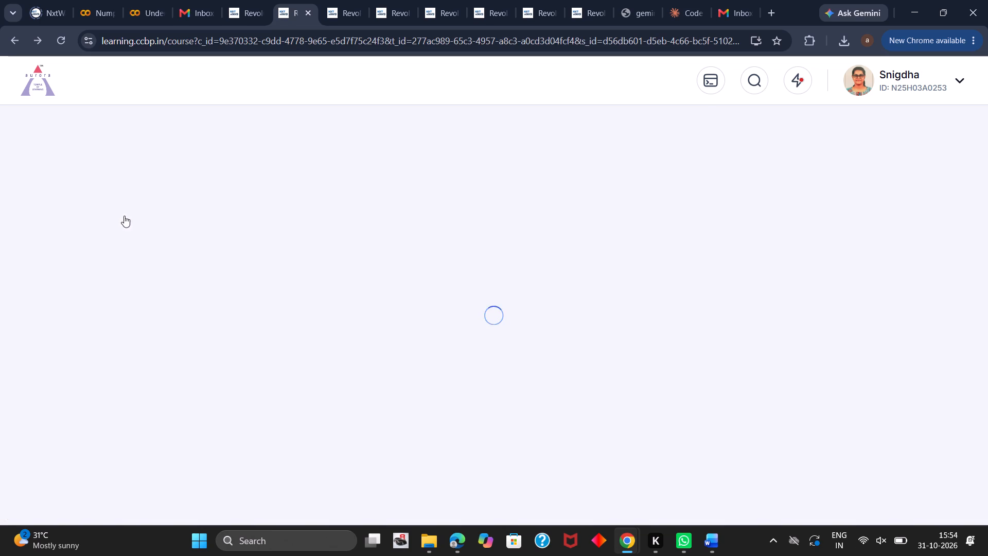
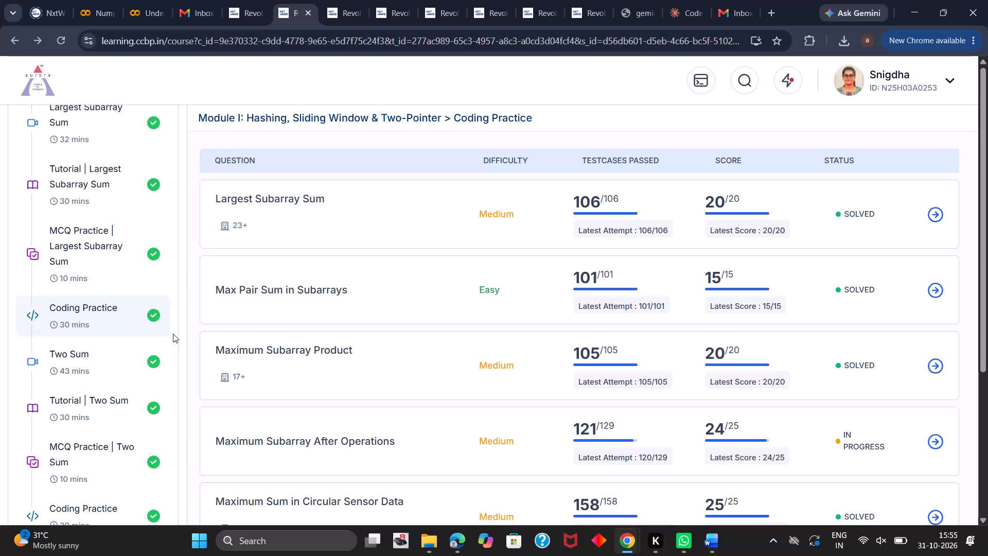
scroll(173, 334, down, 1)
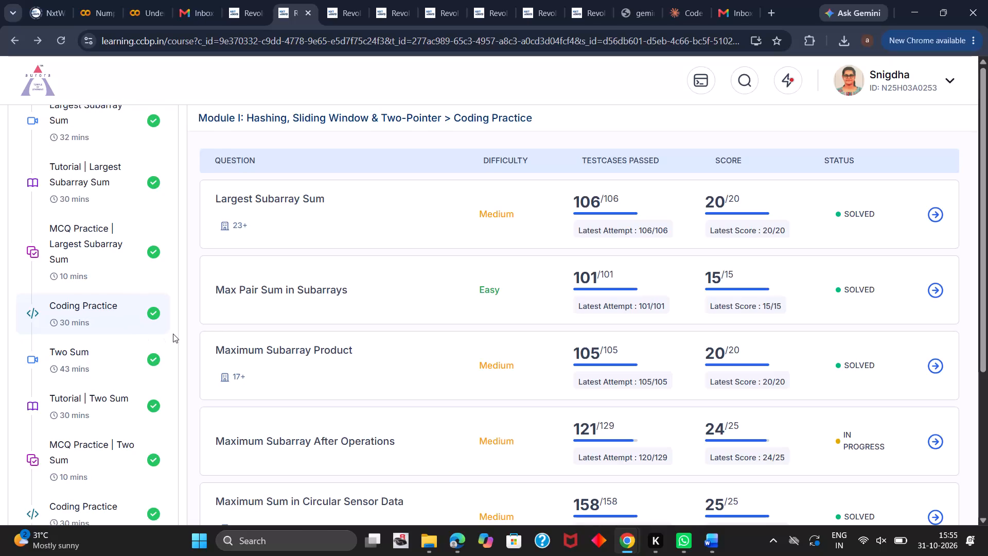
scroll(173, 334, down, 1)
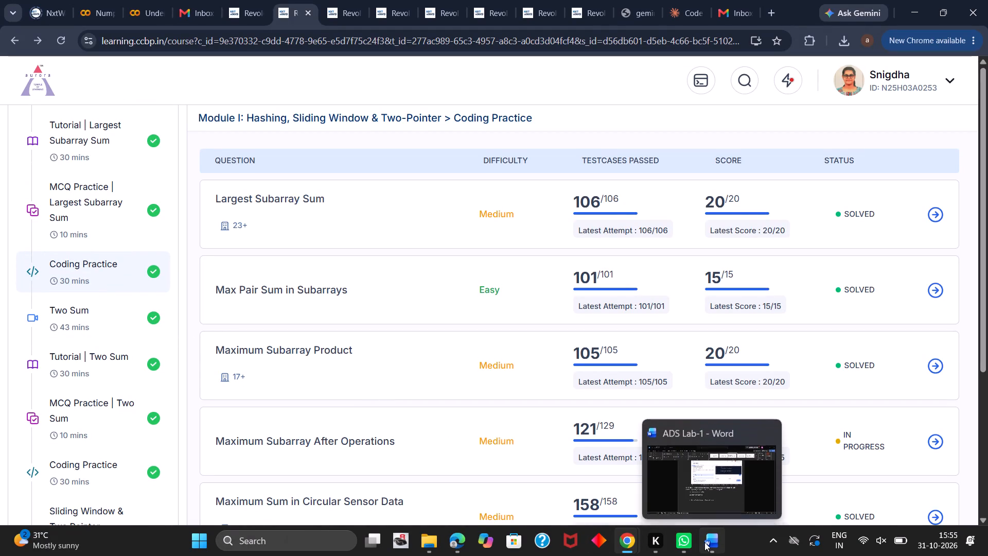
Switch to the ADS Lab-1 document in Word and add an unnumbered blank line below section 2.3's "Implementation (Code)" heading.
click(696, 505)
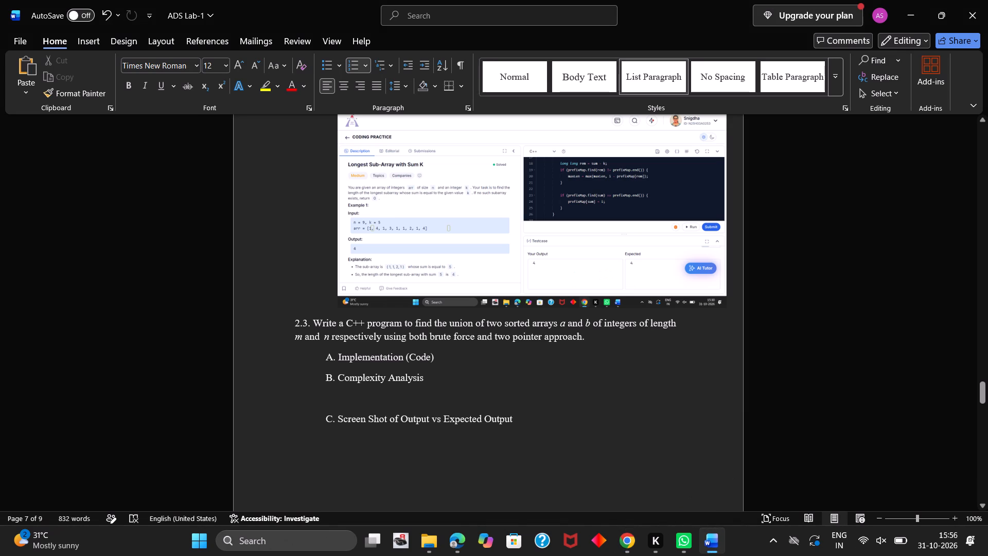
click(444, 362)
key(Return)
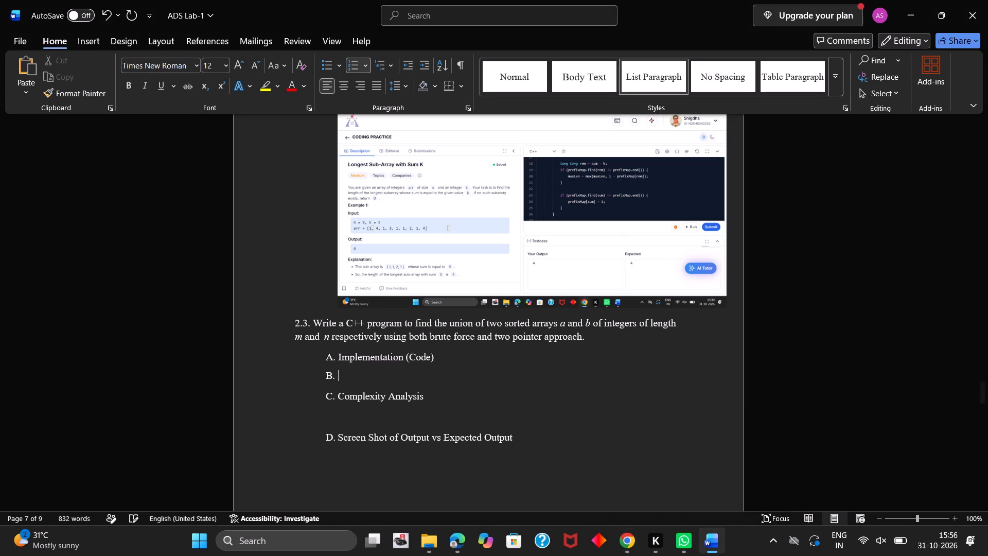
key(BackSpace)
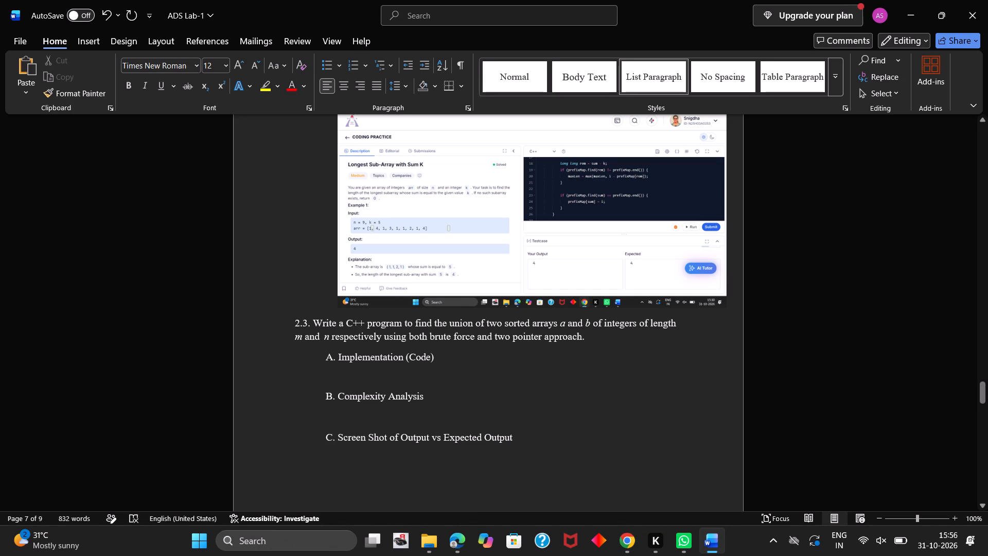
Return to the course page in Chrome and look through the Coding Practice questions for the union of two sorted arrays problem.
click(555, 486)
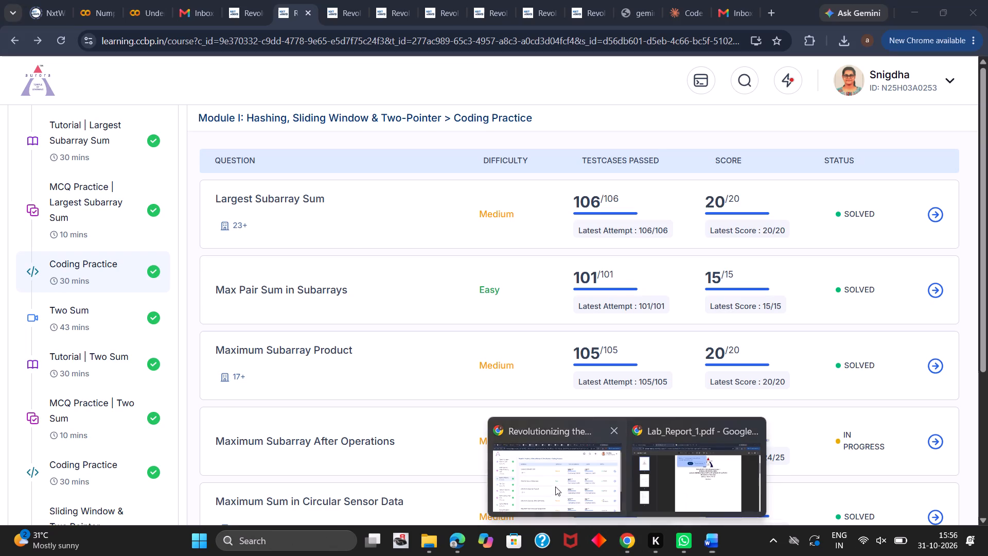
scroll(435, 390, down, 1)
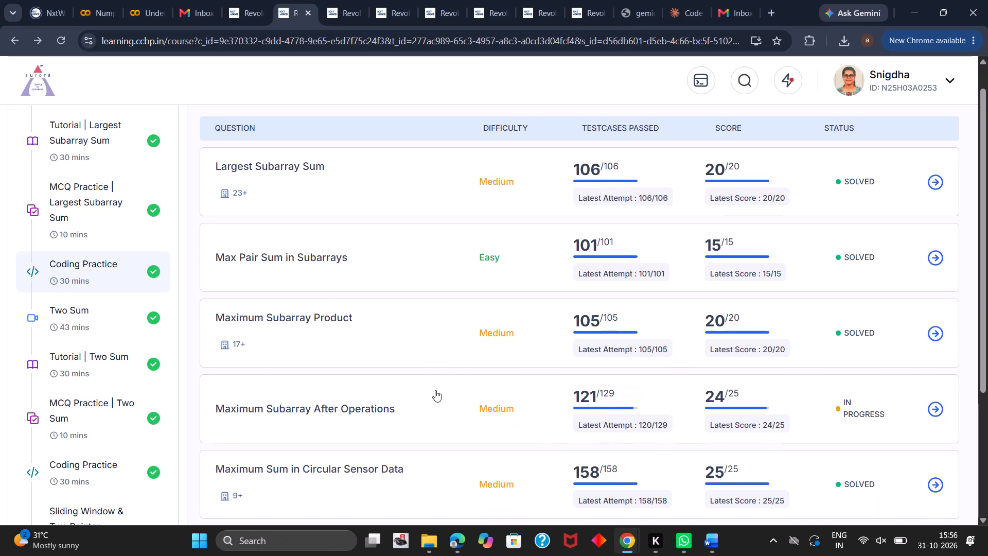
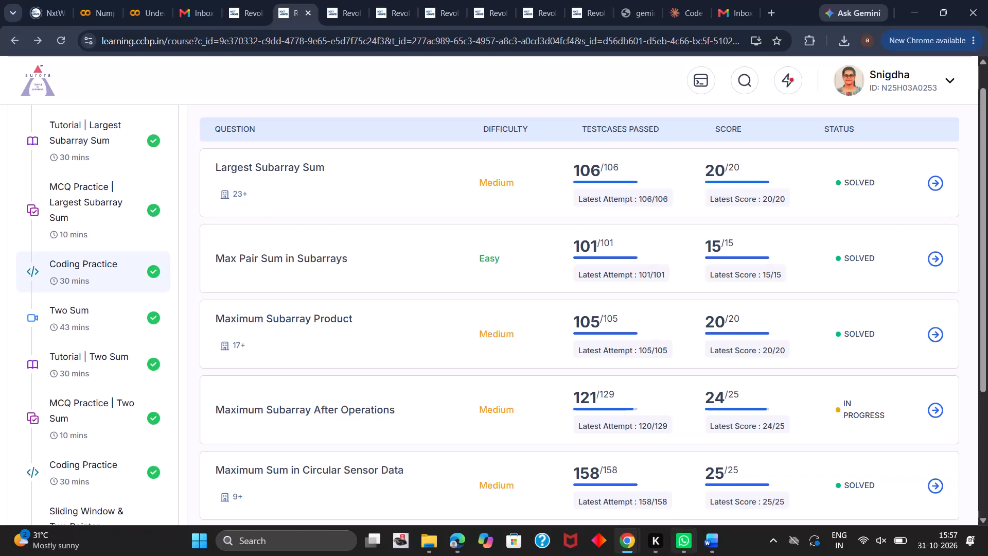
Switch to the ADS Lab-1 document in Word and check the content below section 2.3, through the Kadane's Algorithm complexity analysis.
click(705, 495)
scroll(333, 324, down, 1)
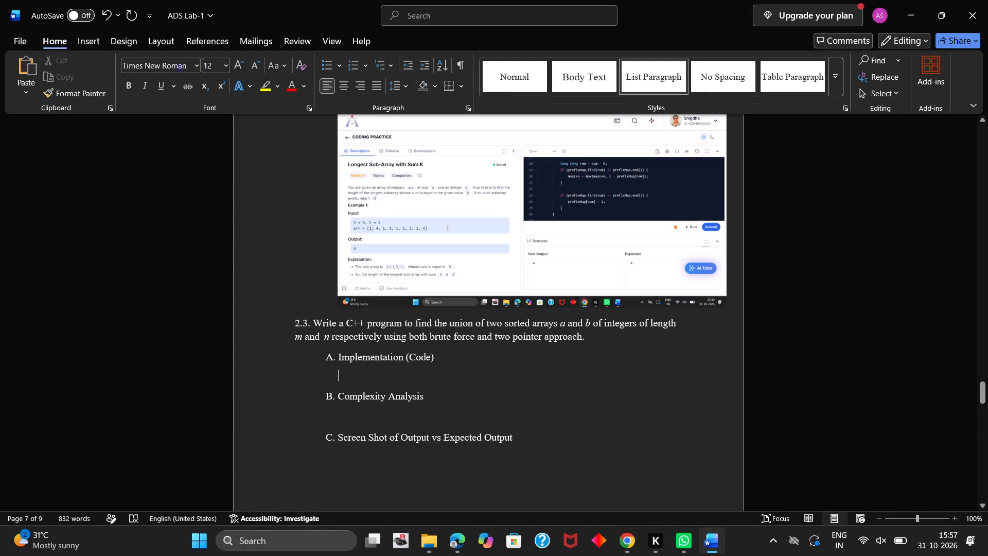
scroll(333, 324, down, 6)
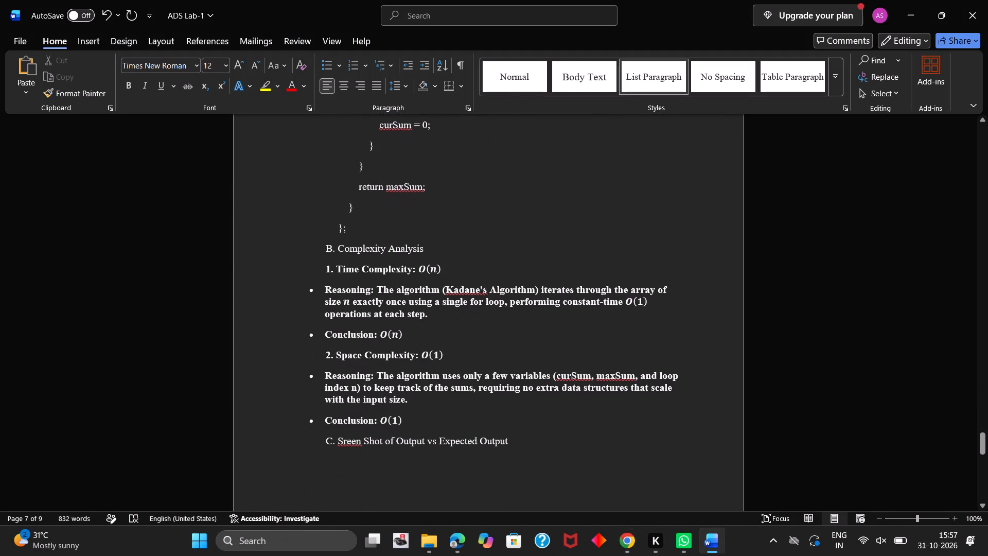
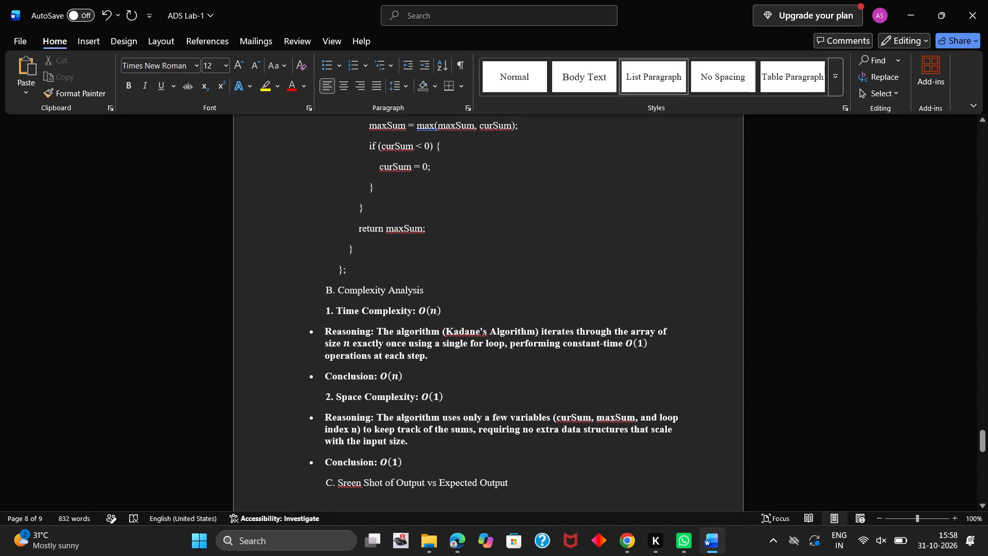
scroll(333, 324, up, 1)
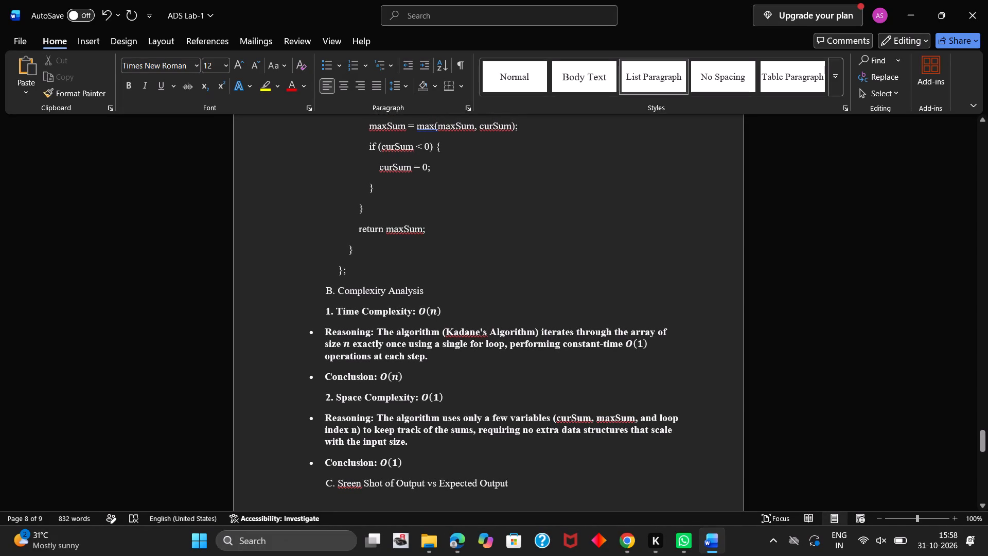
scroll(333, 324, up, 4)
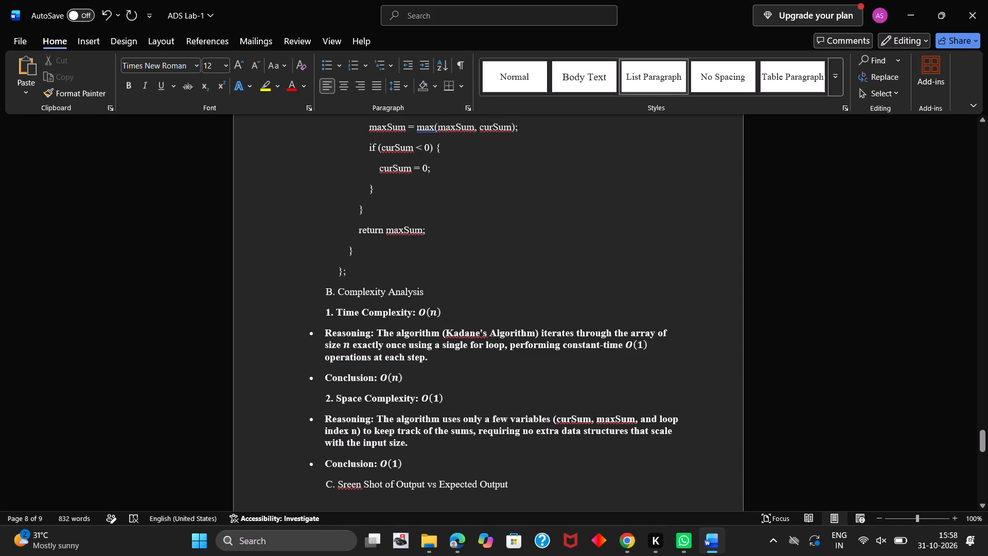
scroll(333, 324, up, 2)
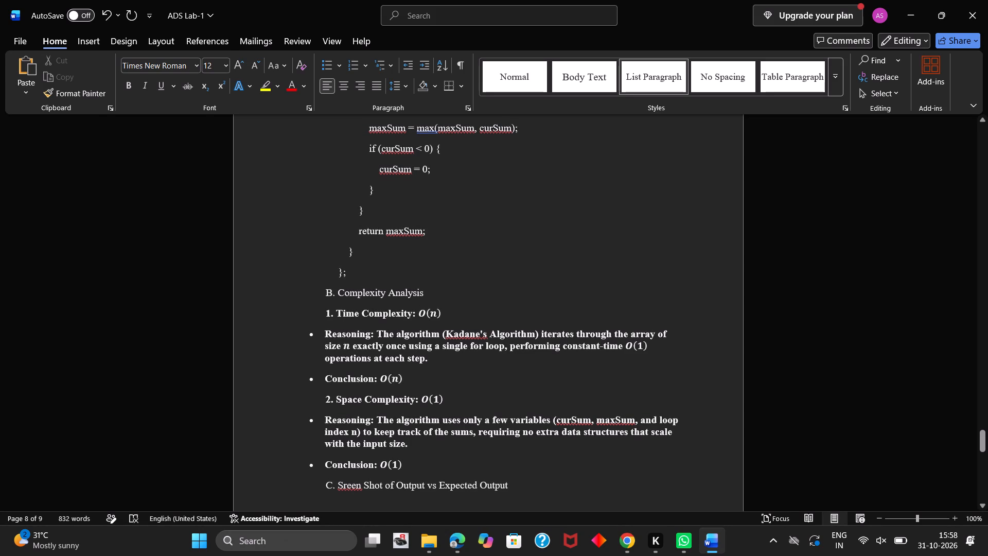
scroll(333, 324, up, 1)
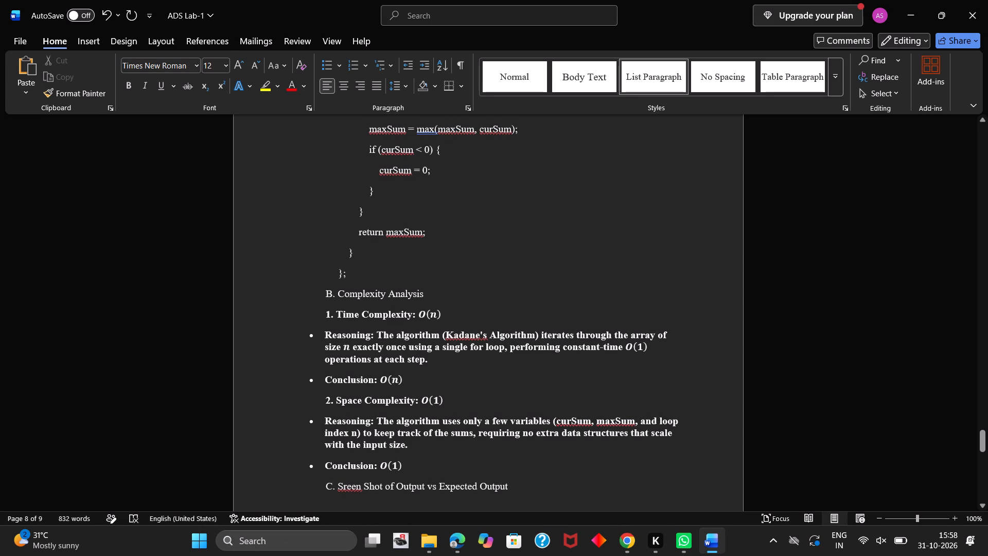
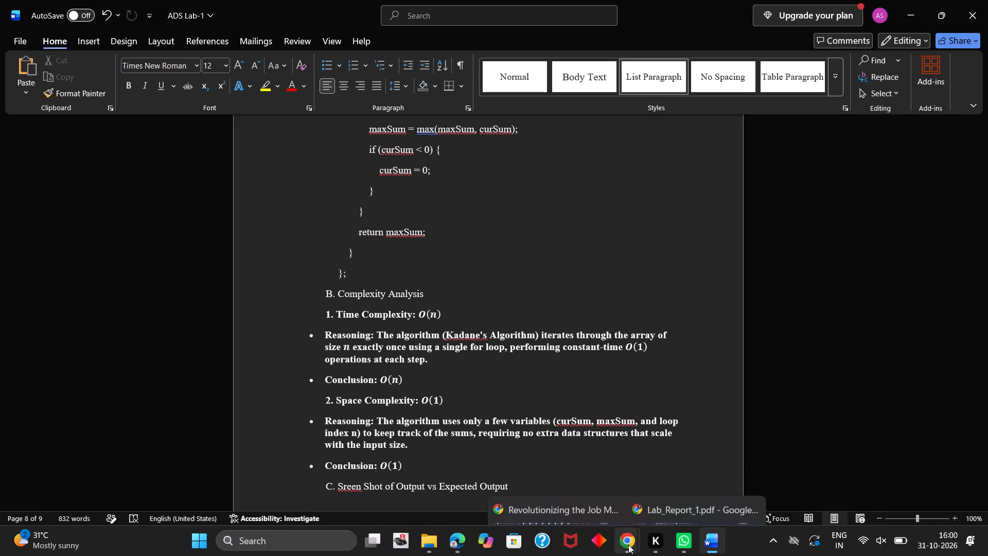
Switch to Chrome and bring up the Aurora University assessments page beside the Lab_Report_1.pdf reference.
click(591, 498)
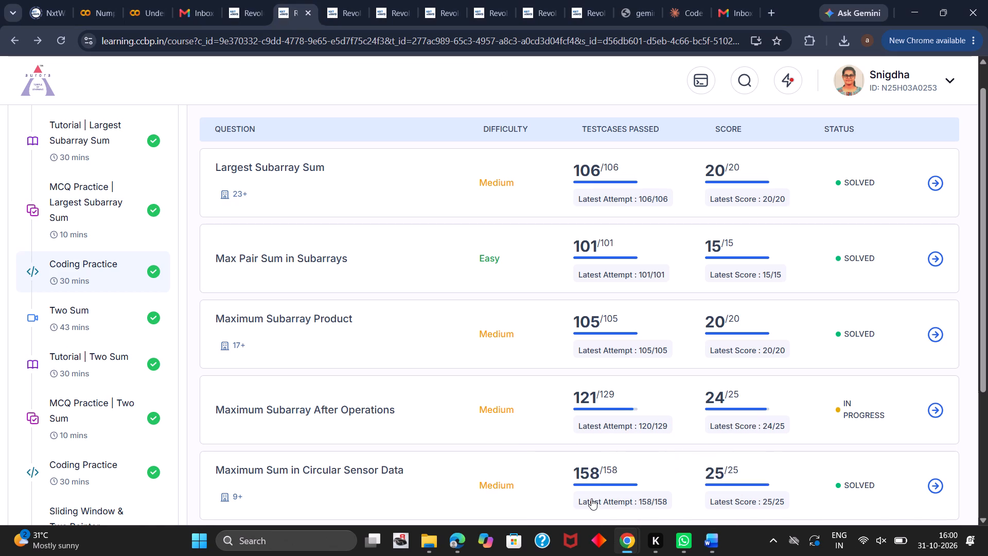
click(679, 490)
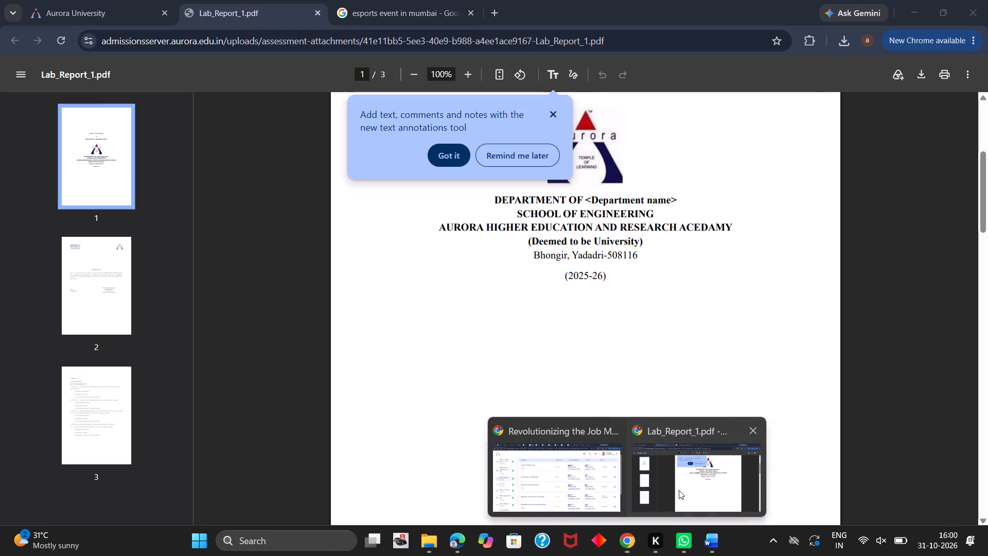
click(96, 0)
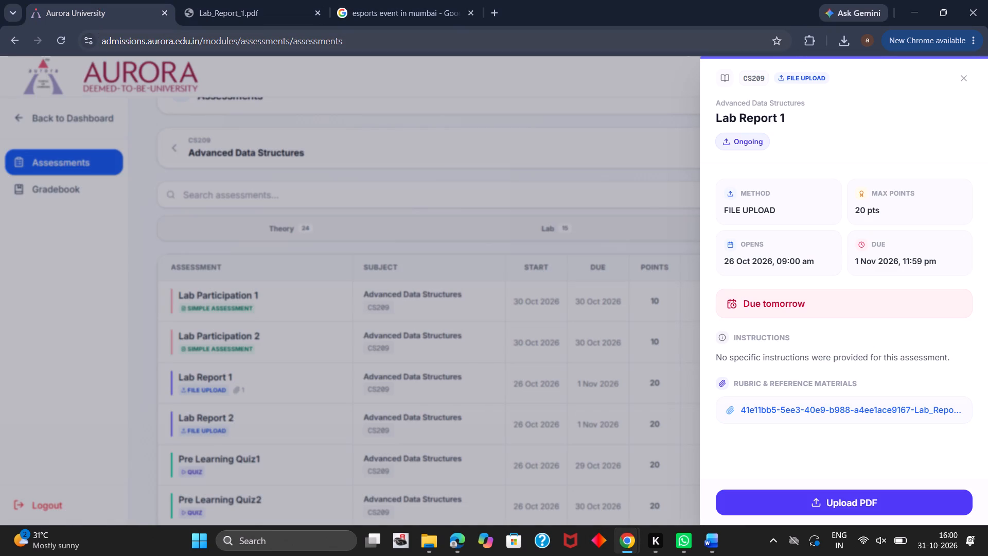
Leave the Advanced Data Structures Lab Report 1 details, refresh the course overview, and open the Backend Development Fundamentals assessments.
click(416, 47)
click(416, 170)
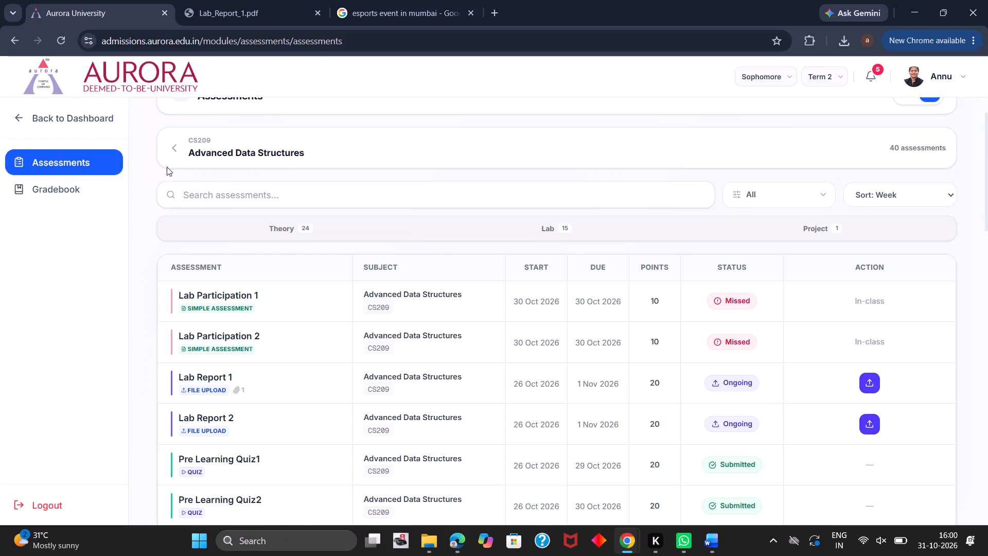
click(172, 147)
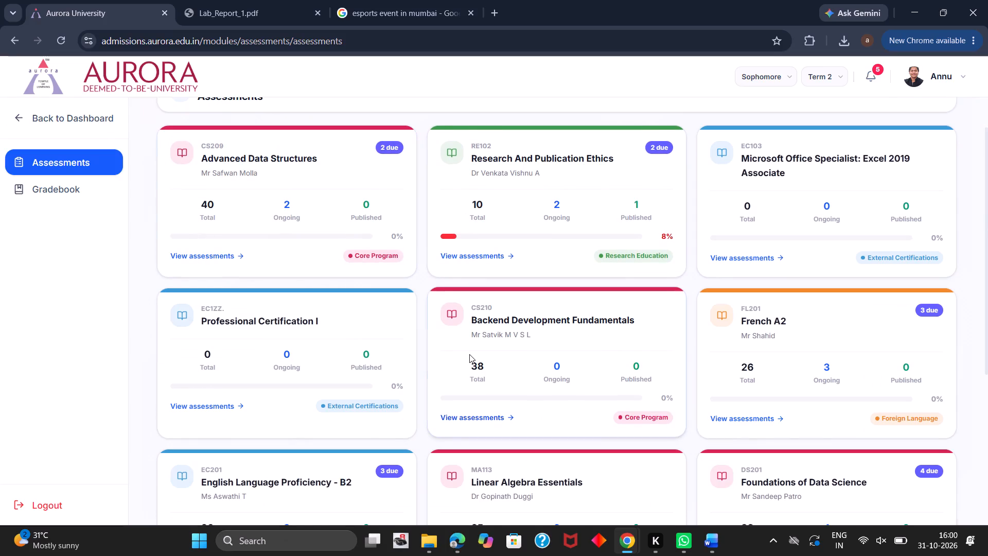
key(ctrl+r)
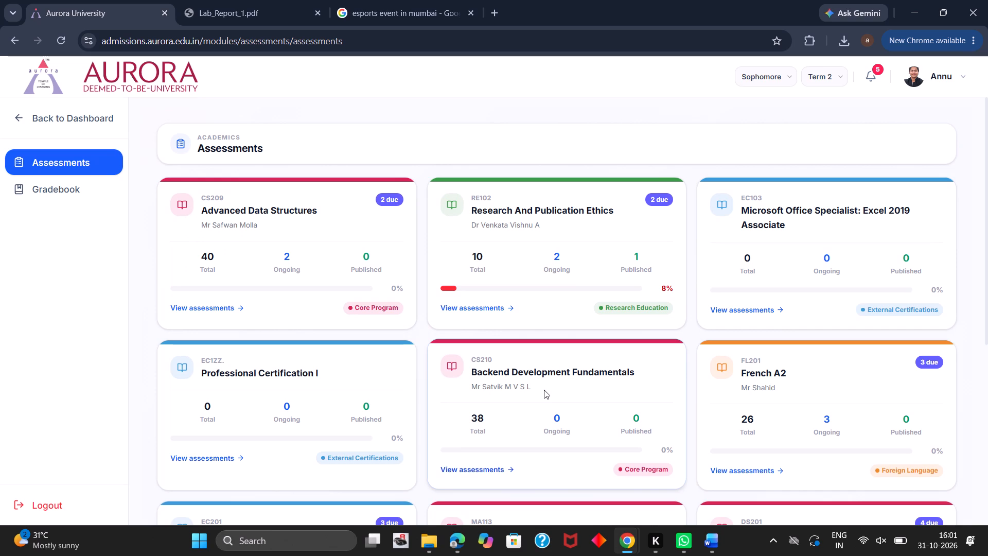
click(544, 388)
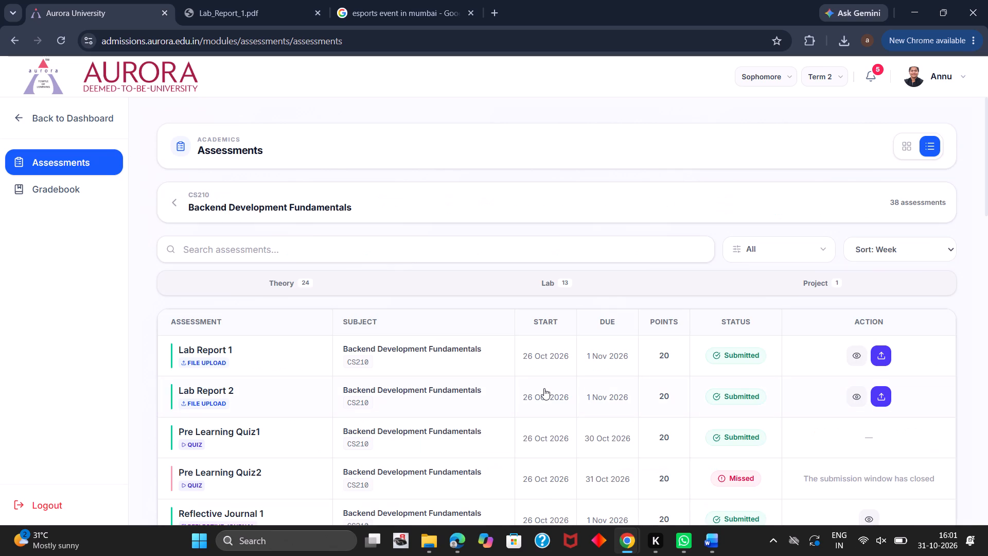
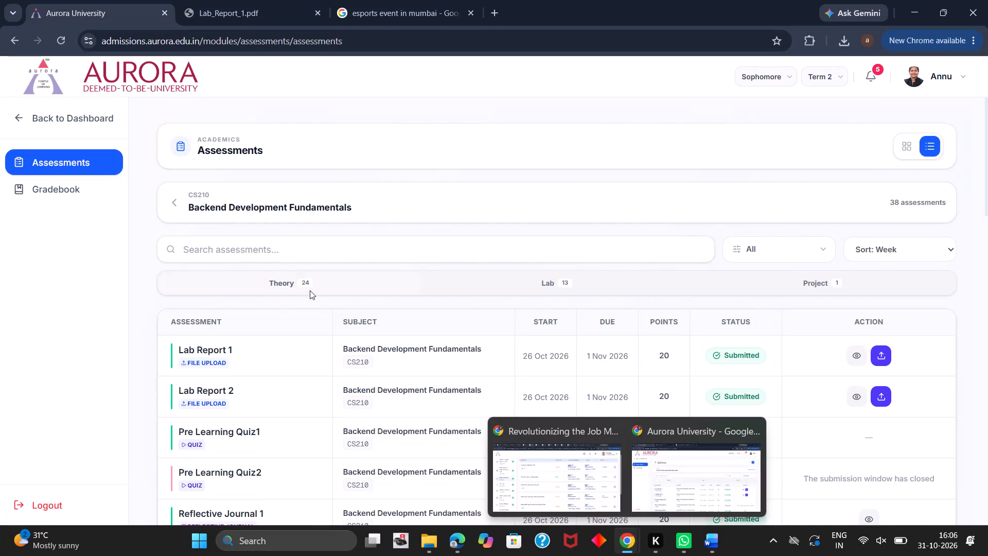
Check the assessment lists of Advanced Data Structures and Research And Publication Ethics, returning to the course overview.
click(178, 202)
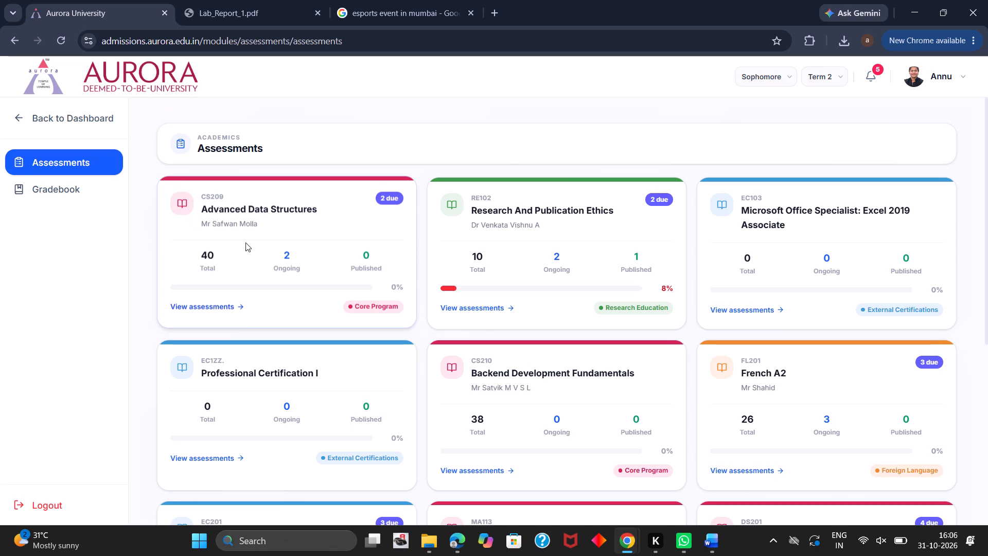
click(250, 233)
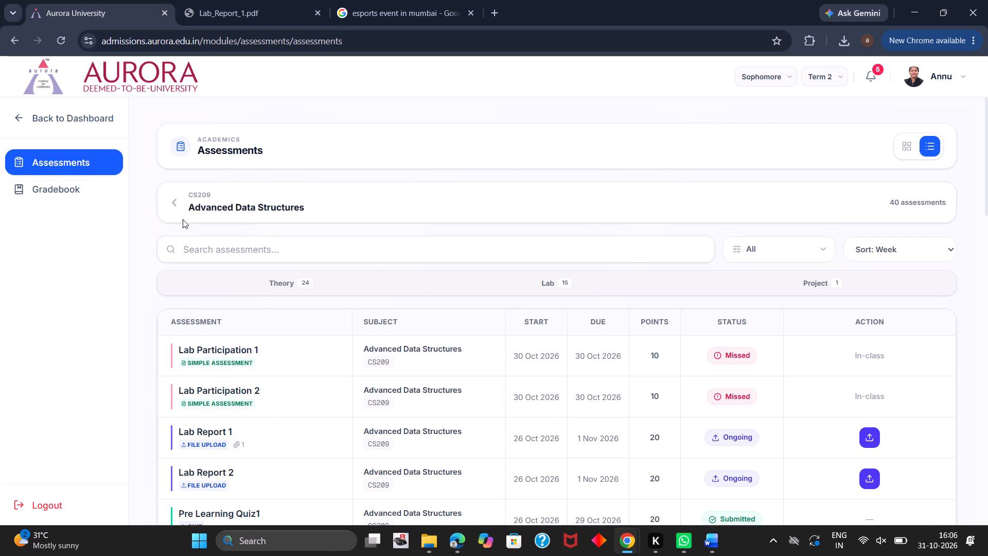
click(172, 200)
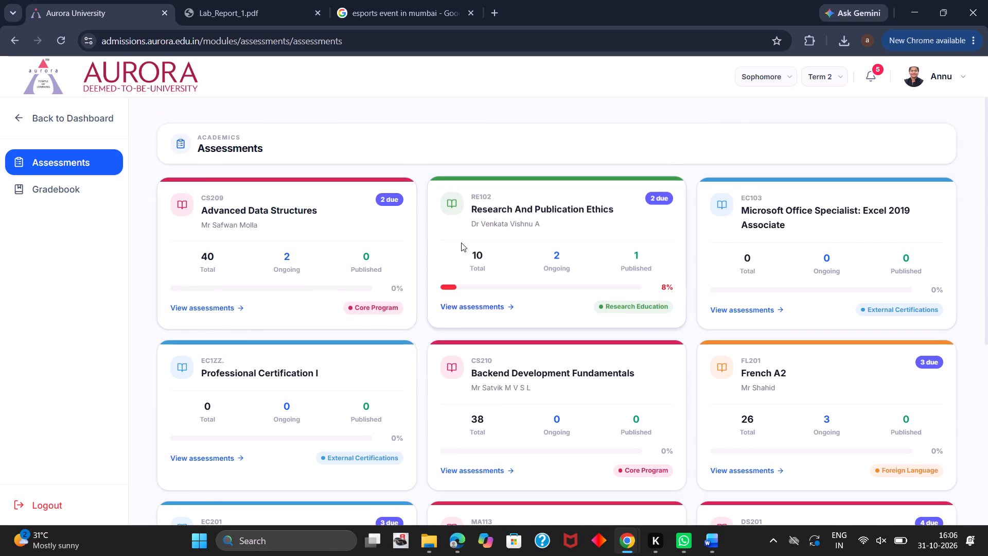
click(533, 245)
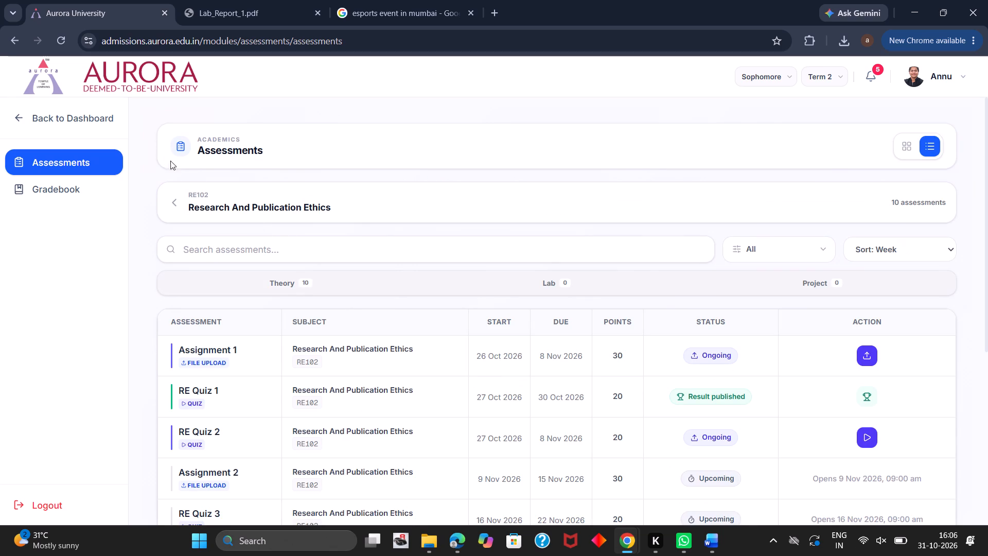
click(174, 201)
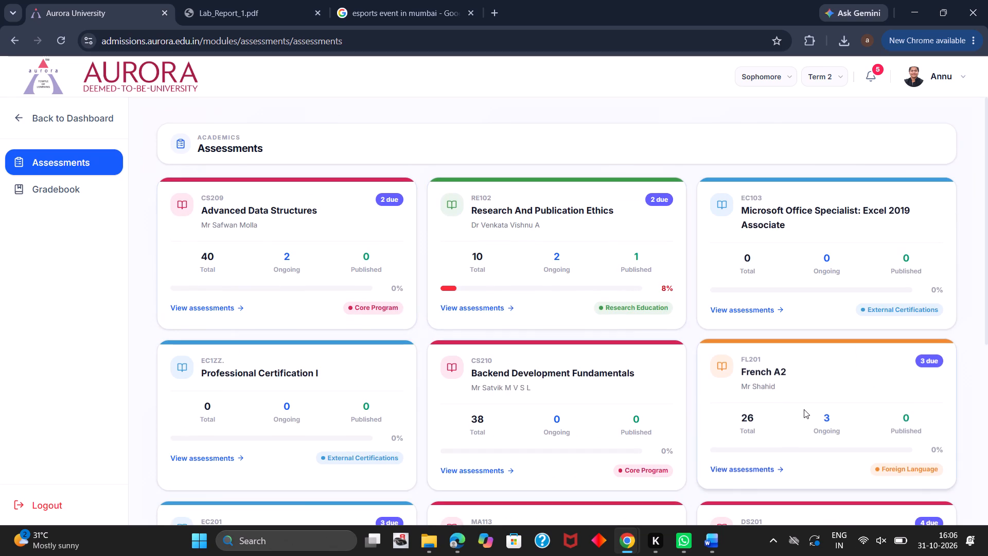
Open the Backend Development Fundamentals assessments again to check submission statuses, and return to the course overview.
scroll(804, 409, down, 1)
scroll(665, 347, down, 2)
click(602, 159)
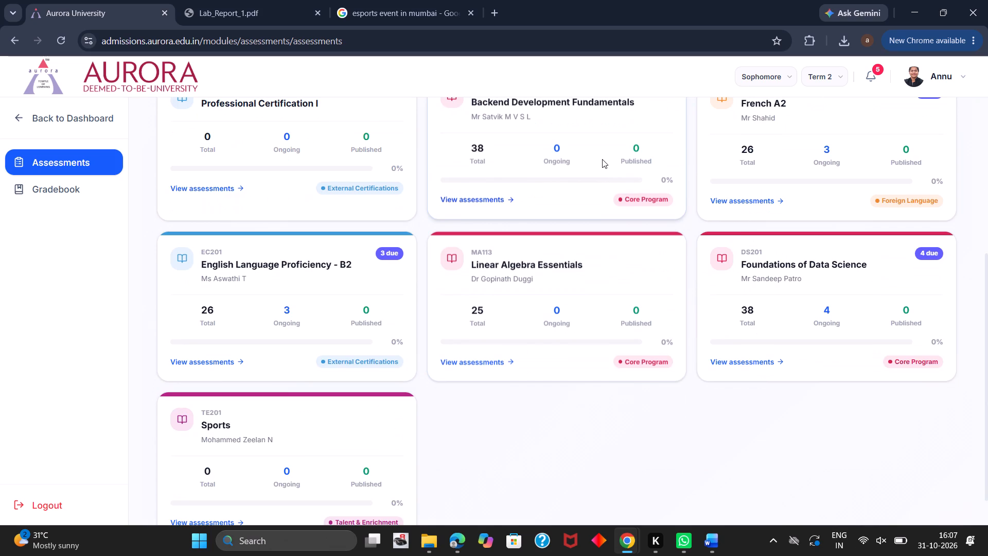
scroll(260, 203, up, 5)
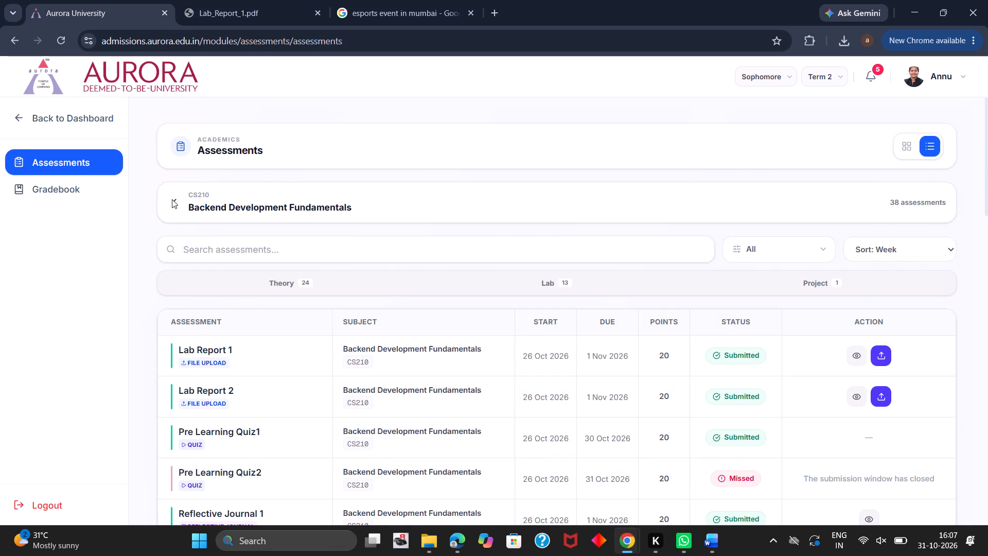
click(172, 199)
Review the statuses and due dates of the Linear Algebra Essentials assessments, and return to the course overview.
scroll(272, 399, down, 3)
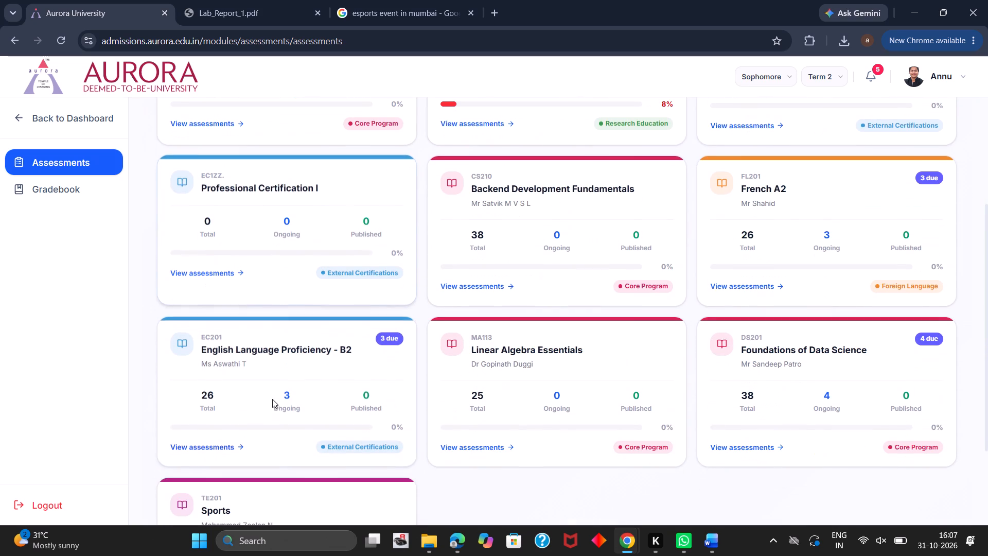
click(482, 419)
scroll(453, 322, up, 1)
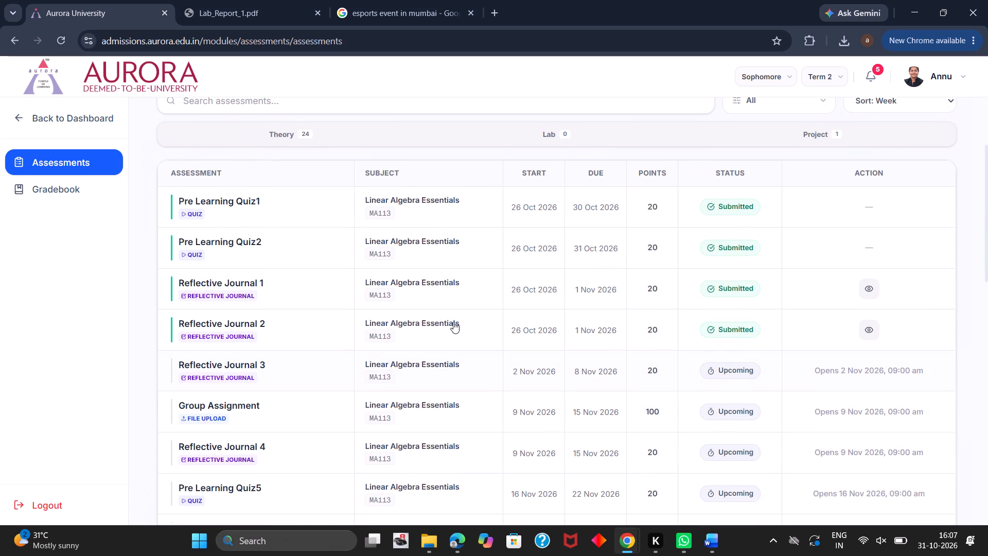
scroll(453, 322, up, 1)
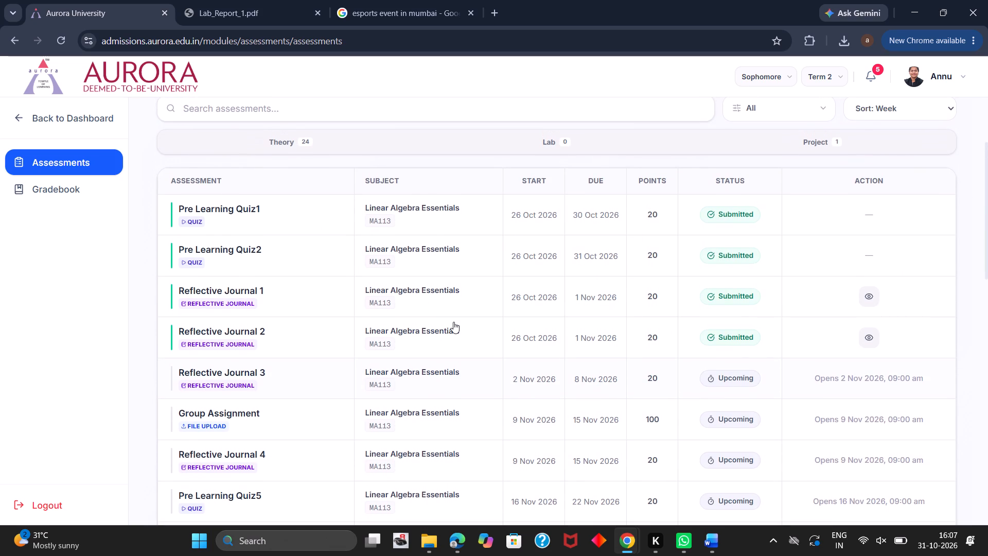
scroll(453, 322, up, 4)
scroll(367, 245, up, 1)
scroll(283, 187, up, 1)
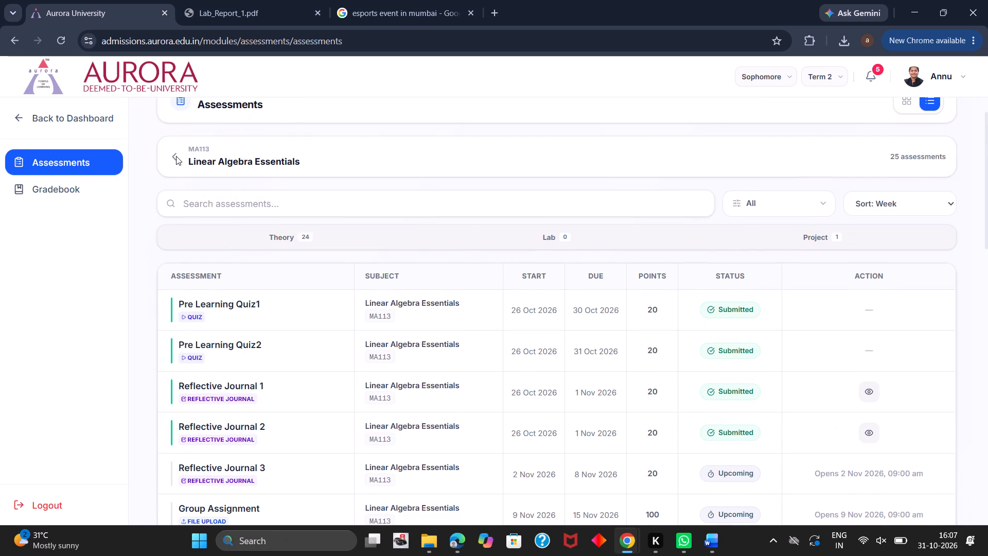
click(174, 155)
Review the Foundations of Data Science lab reports, quizzes and journals for pending submissions, and return to the remaining course cards.
scroll(526, 358, down, 3)
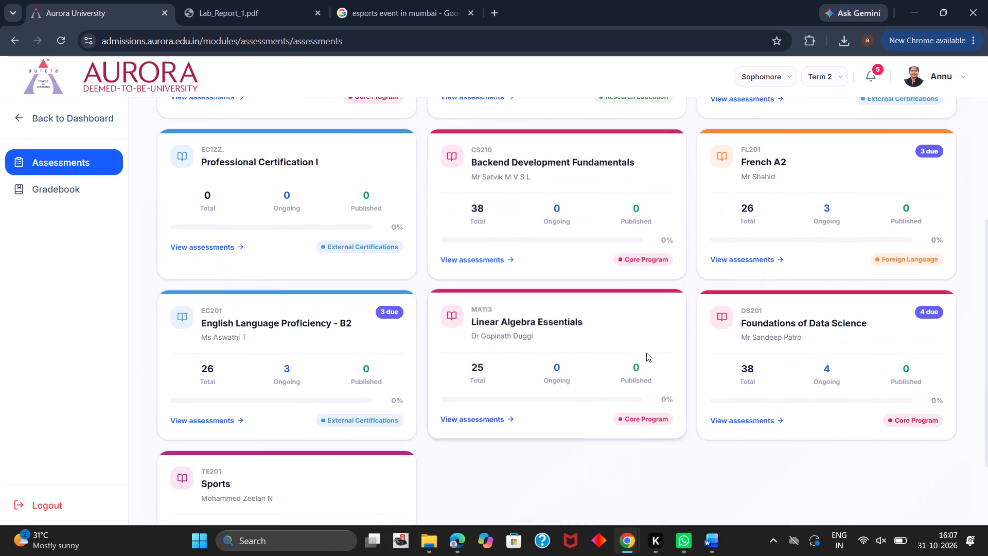
click(771, 345)
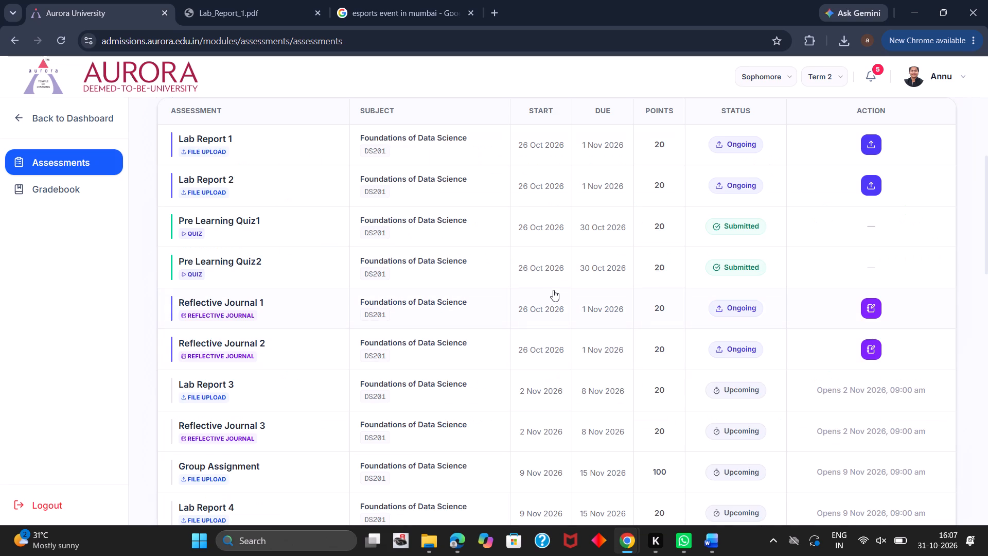
scroll(553, 290, up, 1)
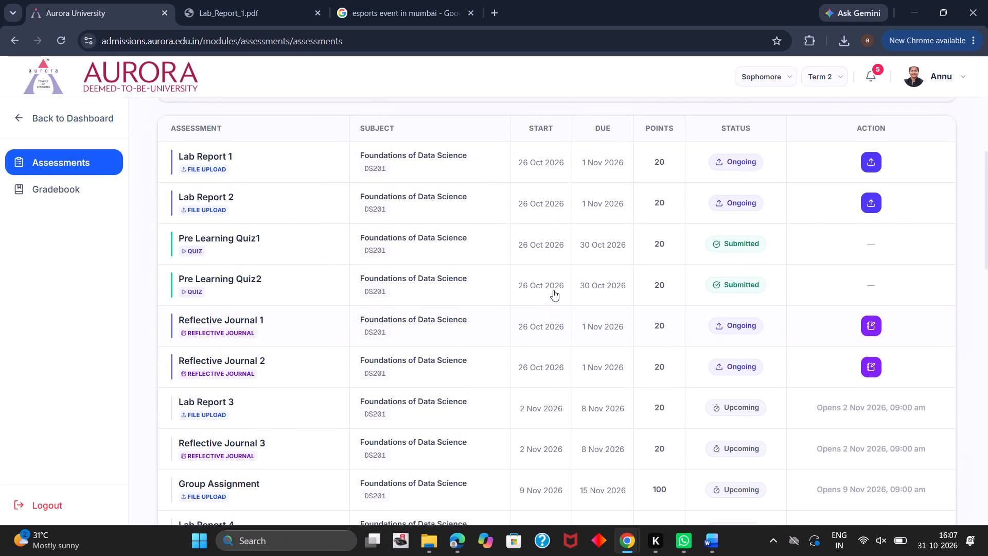
scroll(553, 290, up, 1)
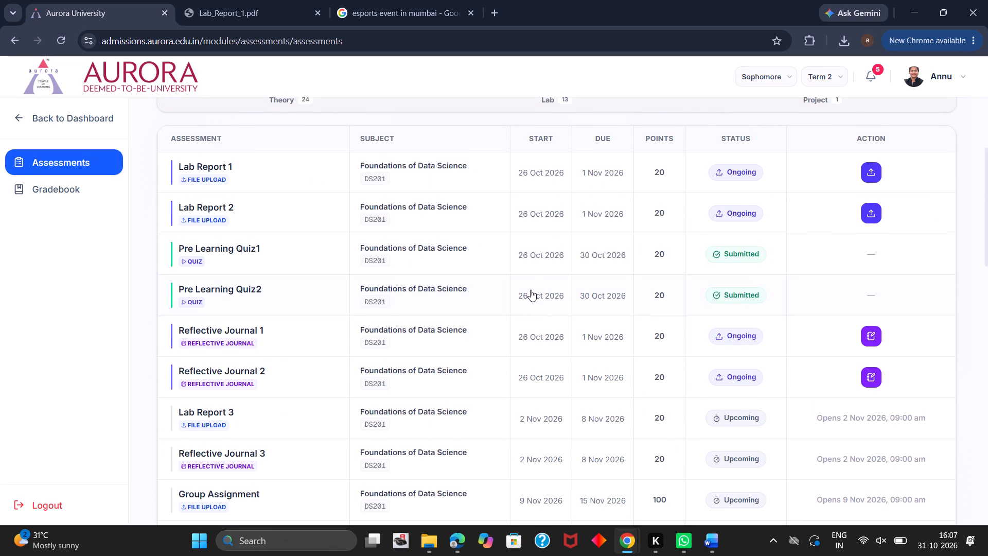
scroll(387, 259, up, 2)
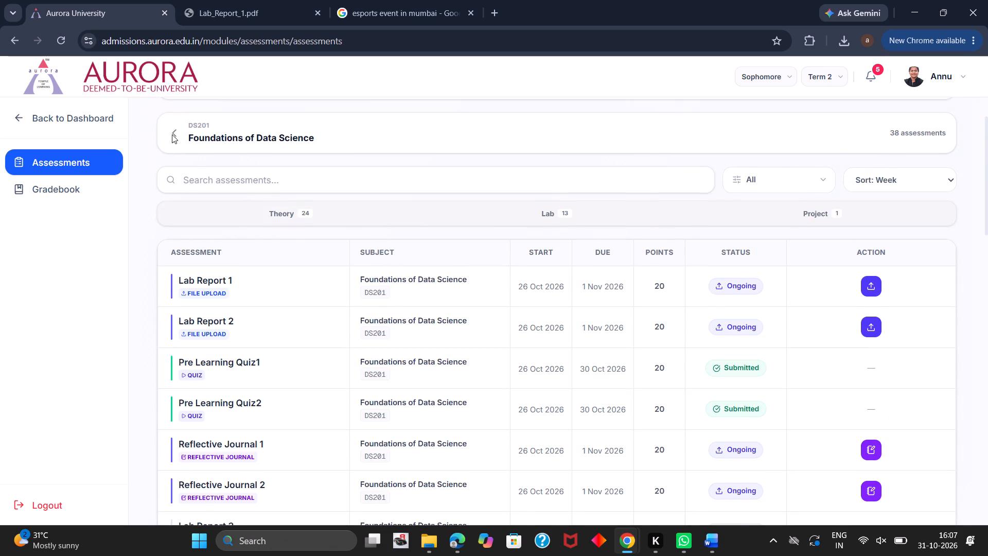
click(173, 135)
scroll(418, 464, down, 2)
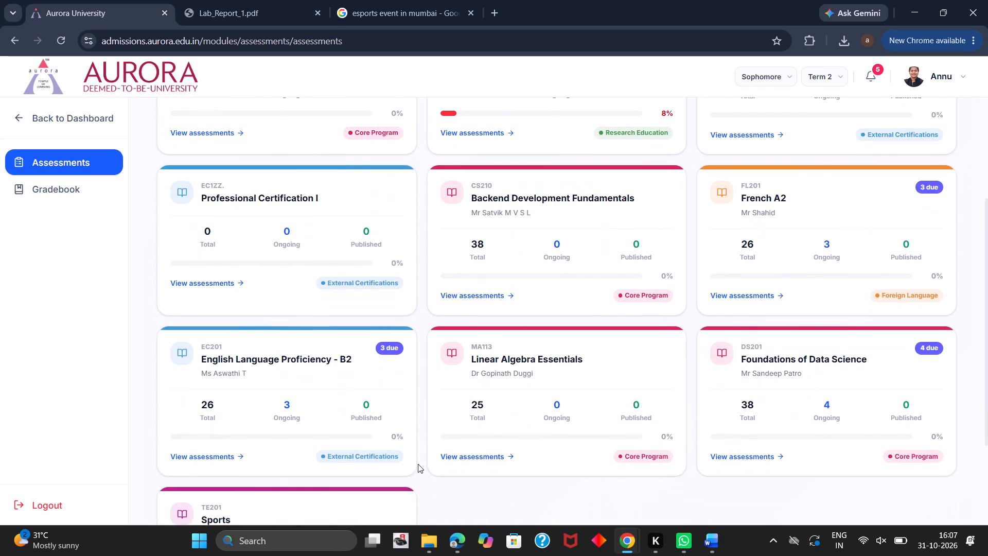
scroll(441, 445, down, 1)
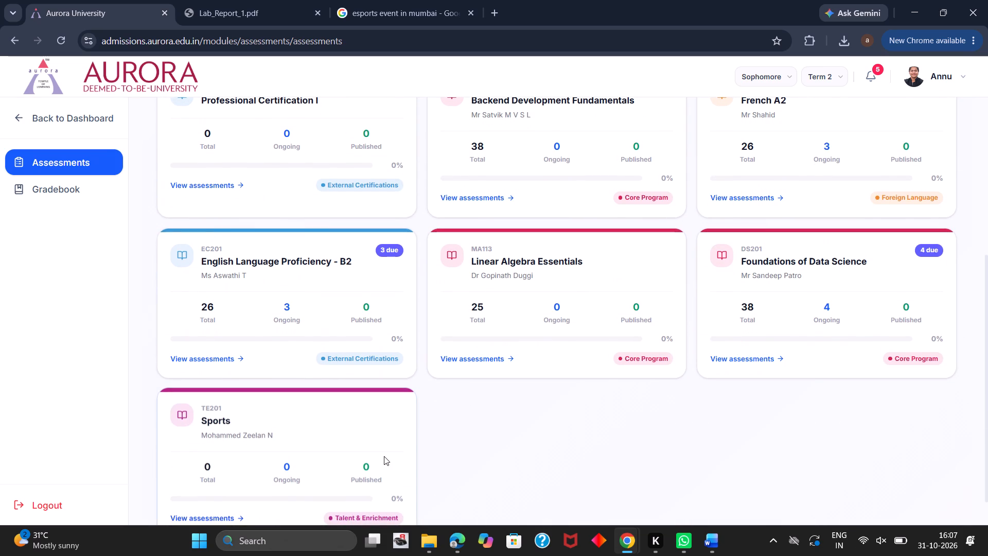
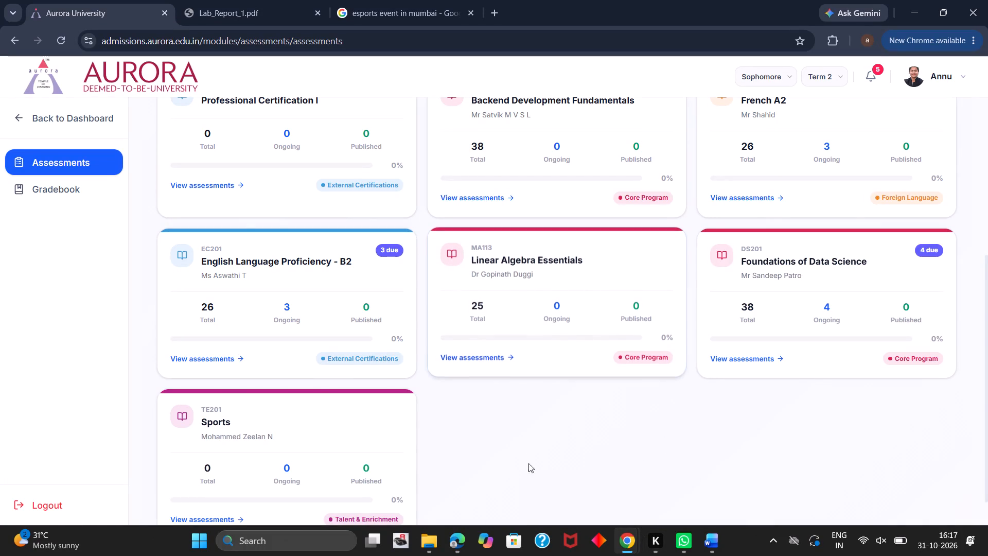
Return to the first course cards and open the Advanced Data Structures assessments again.
click(202, 537)
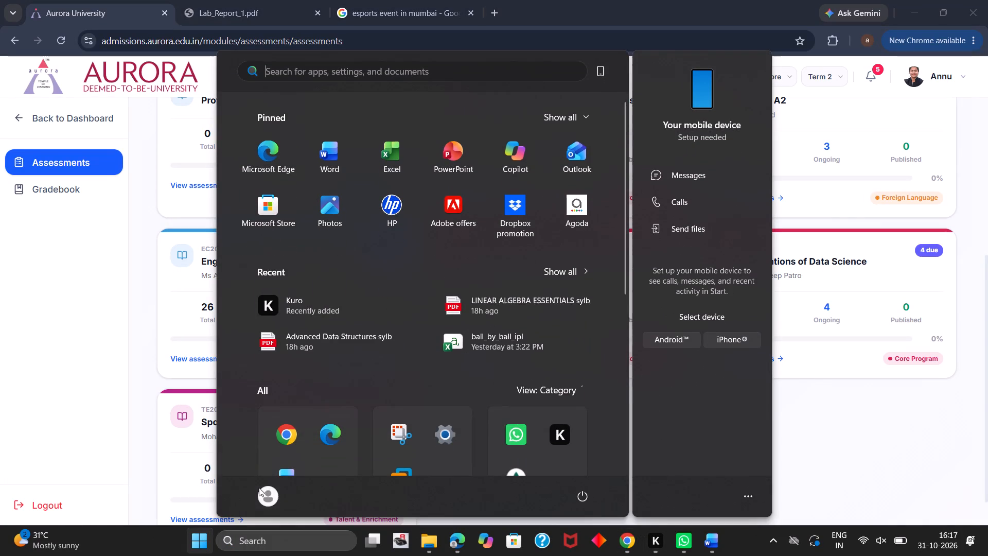
click(164, 324)
scroll(256, 266, up, 8)
click(174, 205)
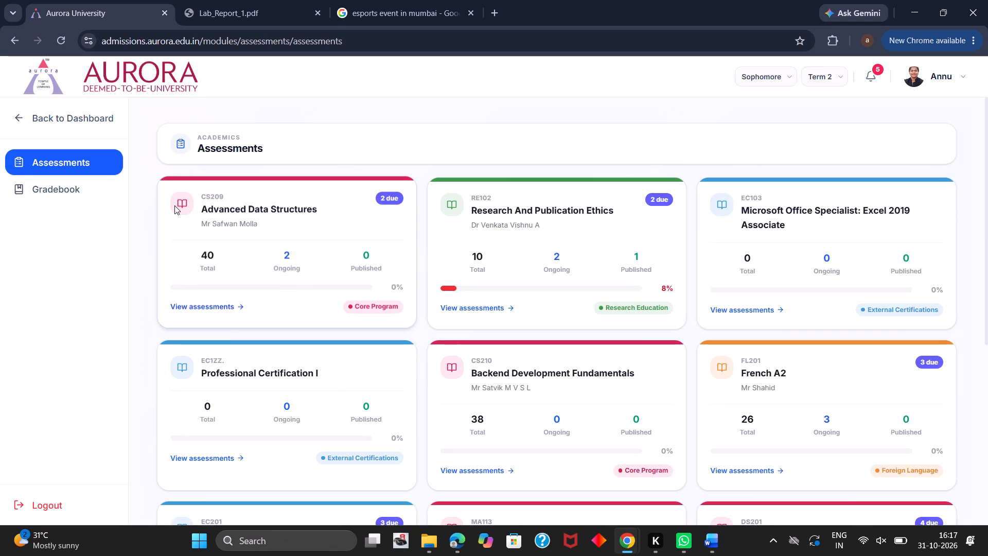